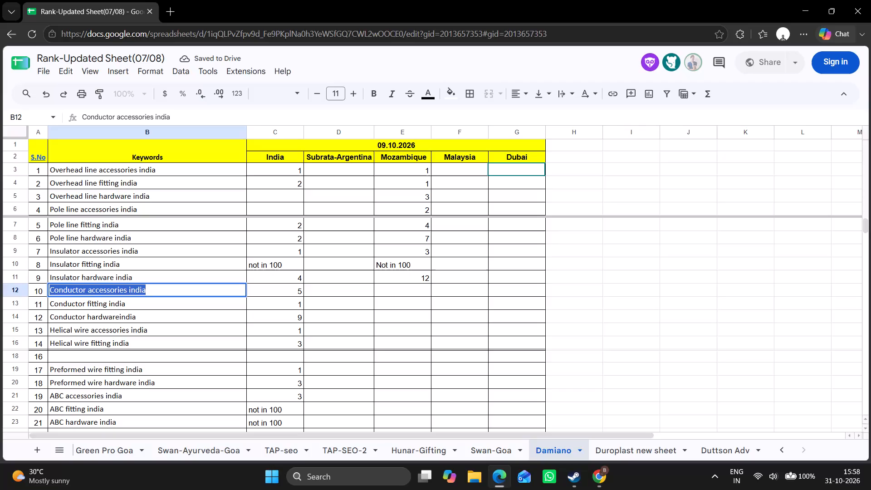
Copy the keyword "Conductor accessories india" from the sheet, search Google for it in Chrome, and look for the adamiano.com result's position.
key(ctrl+c)
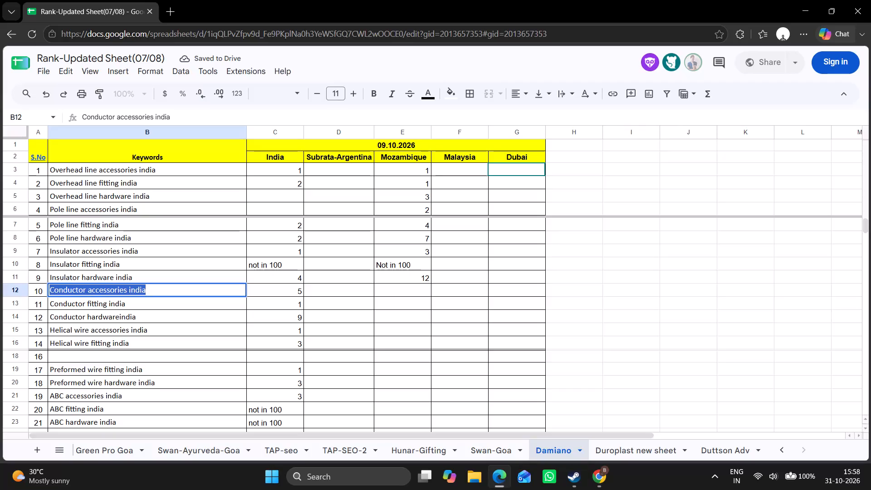
click(401, 288)
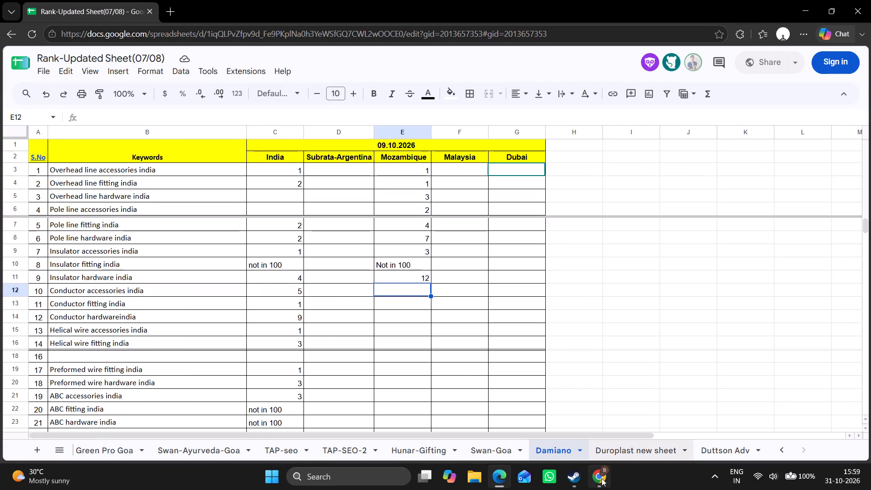
click(602, 478)
click(525, 80)
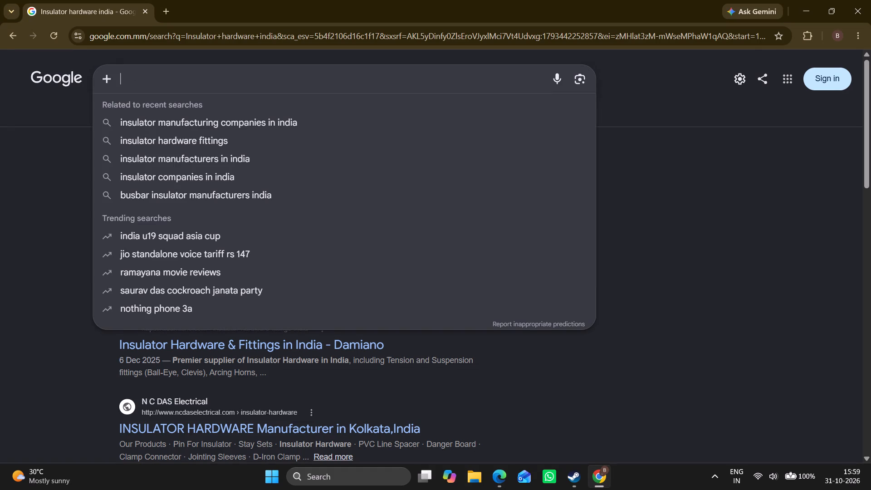
key(ctrl+v)
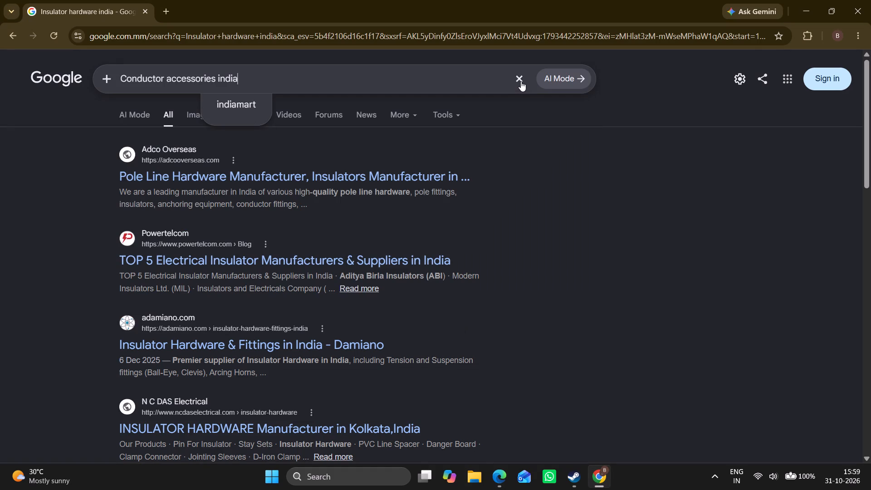
key(Return)
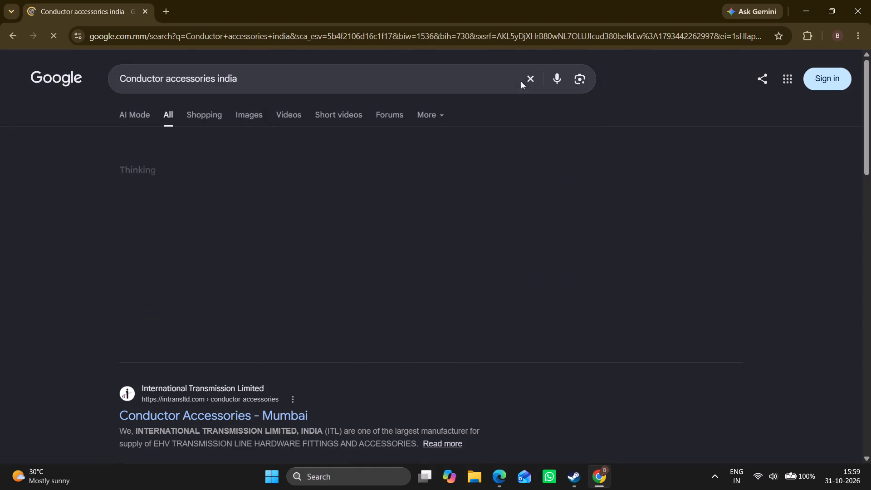
scroll(29, 302, down, 4)
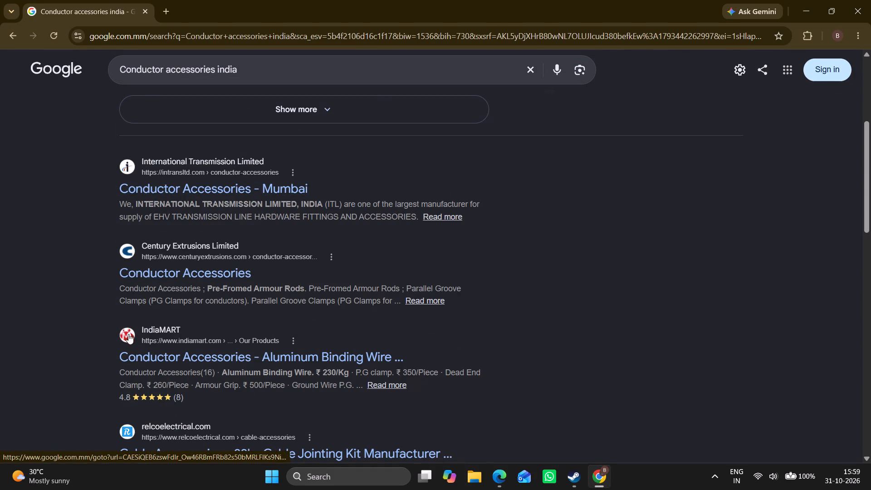
scroll(143, 344, down, 5)
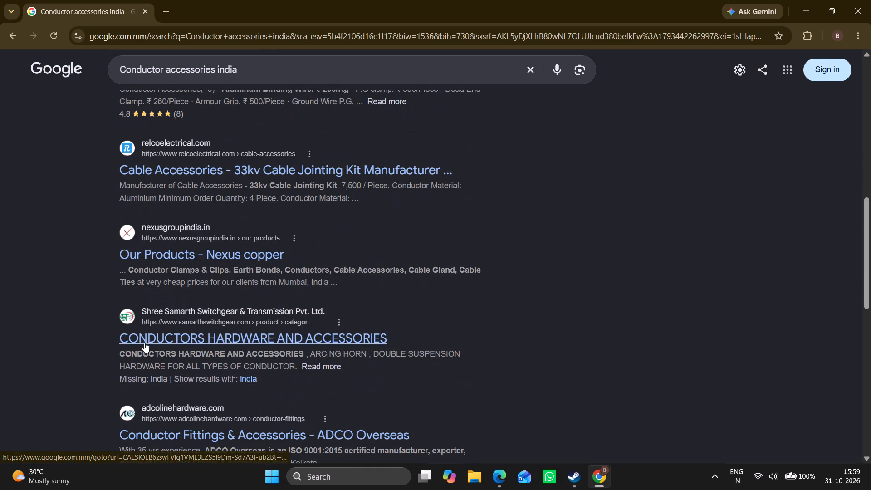
scroll(147, 412, down, 3)
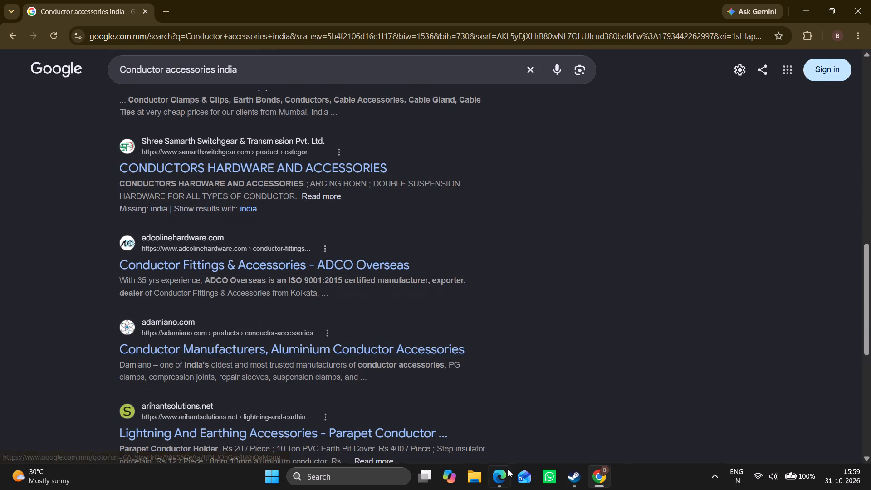
Back in the Edge rank sheet, enter rank 8 for "Conductor accessories india" in the Mozambique column.
click(498, 480)
key(8)
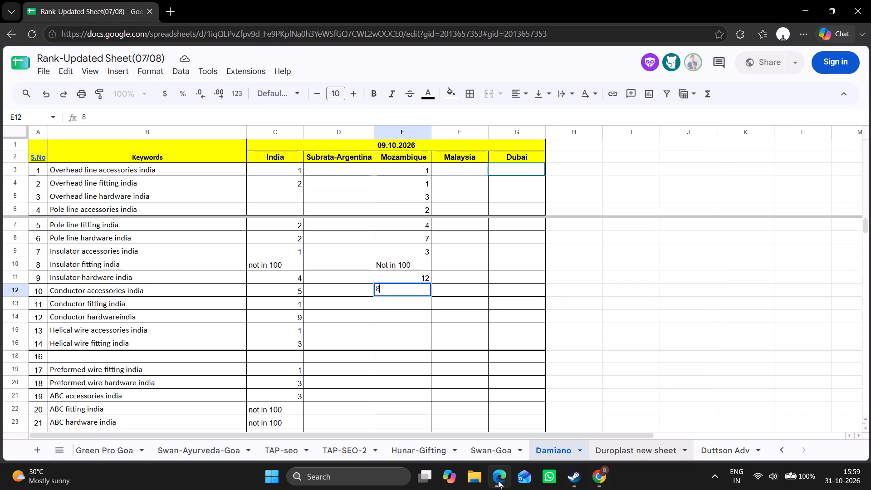
key(Return)
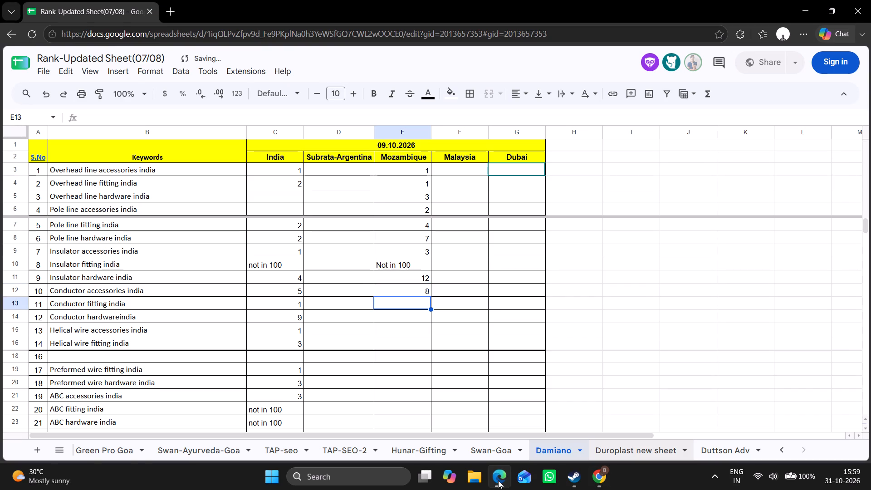
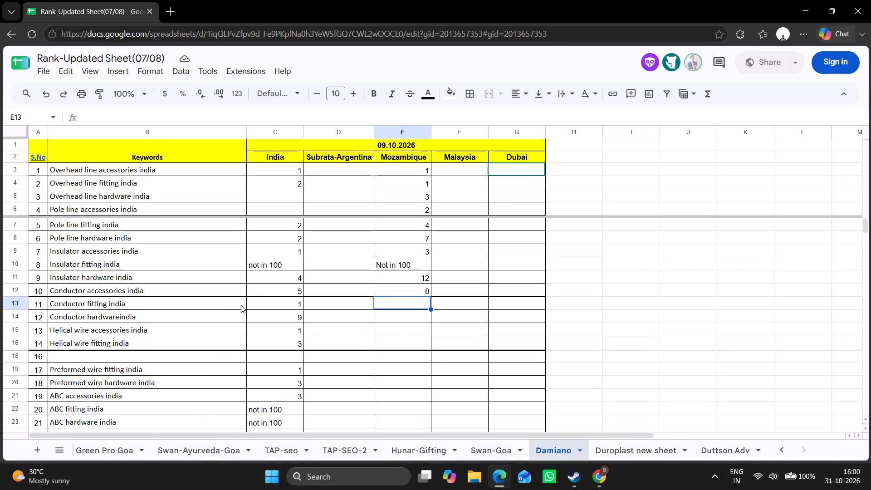
Copy the keyword "Conductor fitting india" from the sheet, search Google for it in Chrome, and look for the adamiano.com result's position.
double_click(223, 302)
click(223, 302)
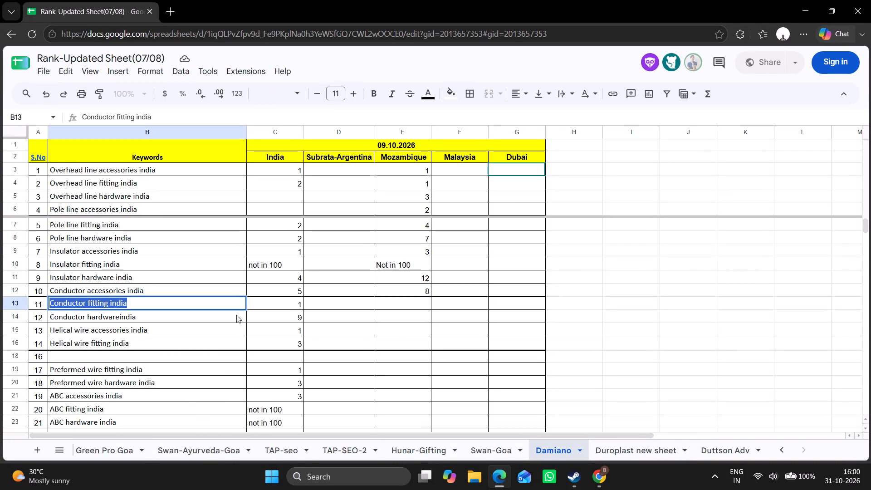
key(ctrl+c)
click(405, 300)
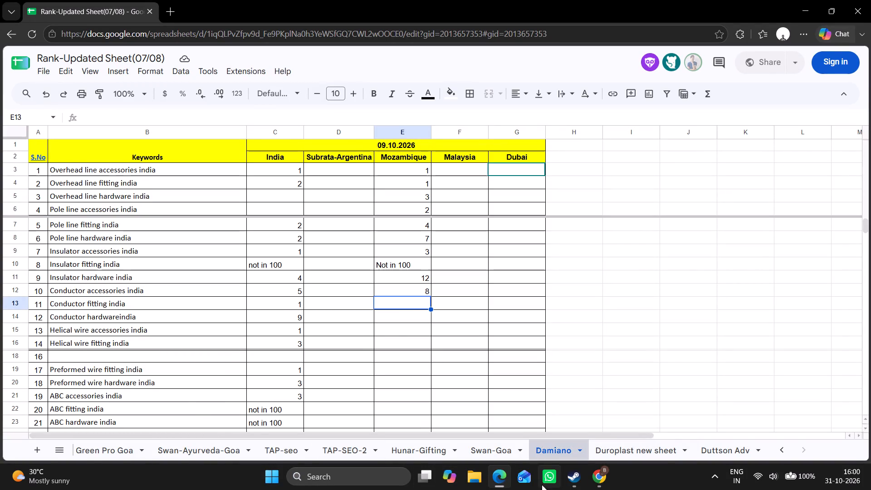
double_click(604, 479)
click(599, 476)
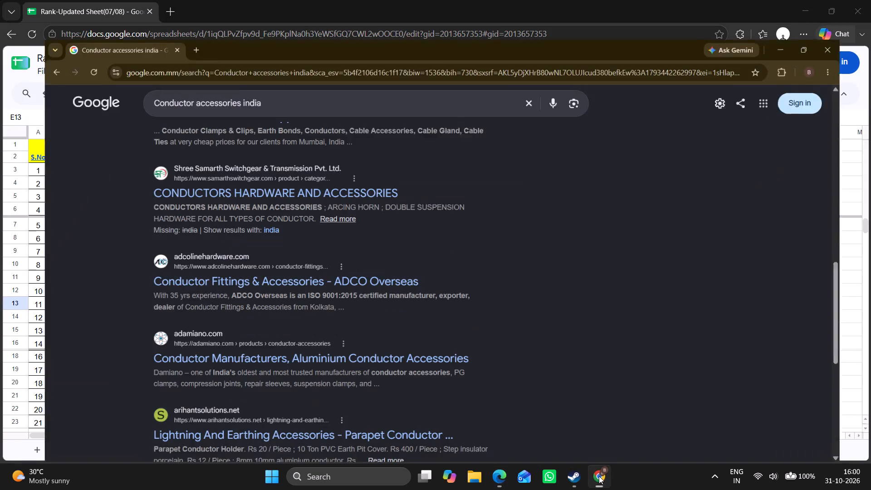
triple_click(352, 77)
click(352, 77)
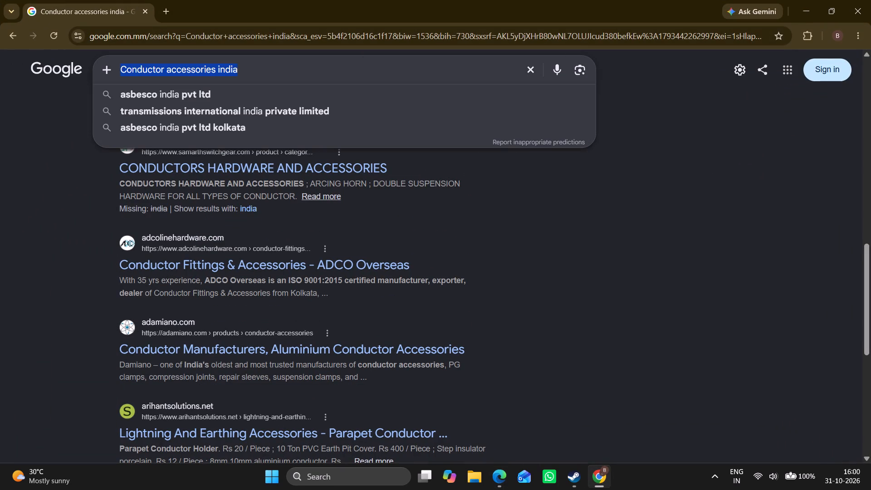
key(ctrl+v)
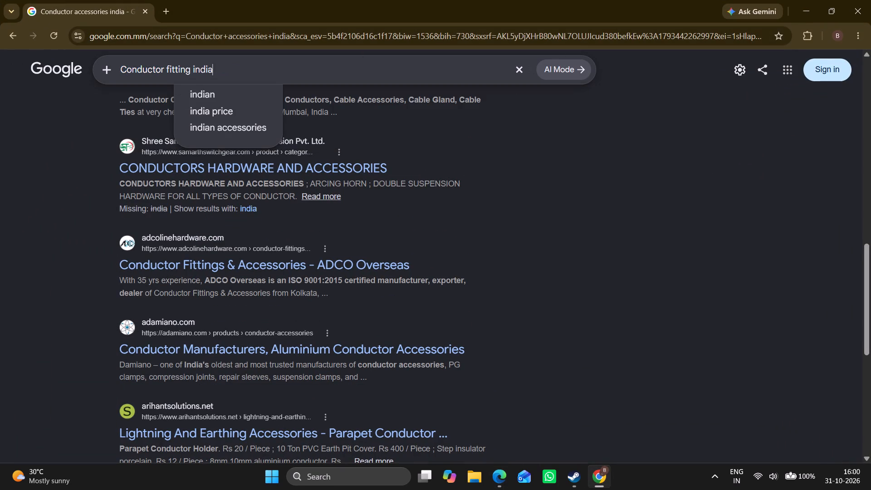
key(Return)
scroll(106, 282, down, 4)
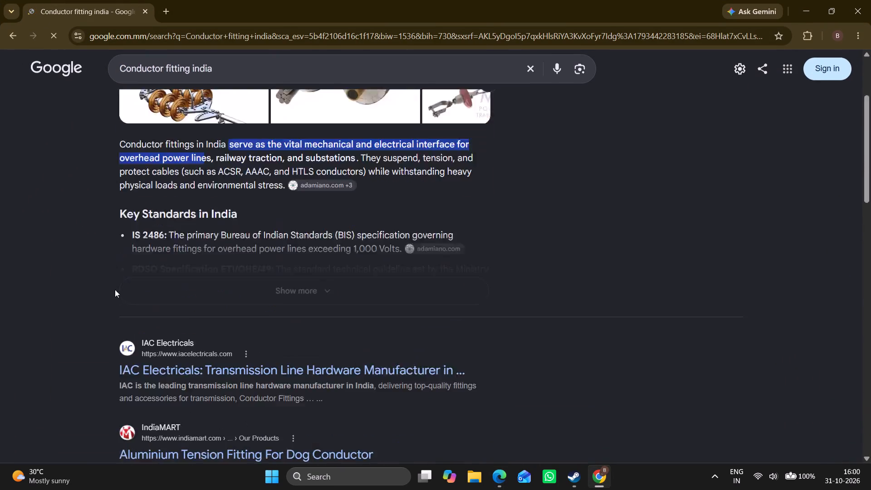
scroll(163, 362, down, 2)
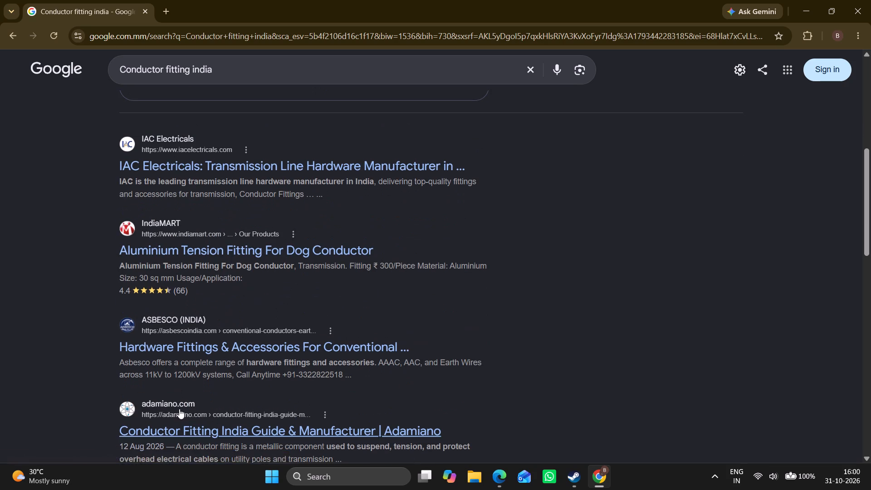
Back in the Edge rank sheet, enter rank 4 for "Conductor fitting india" in the Mozambique column.
double_click(496, 480)
click(496, 480)
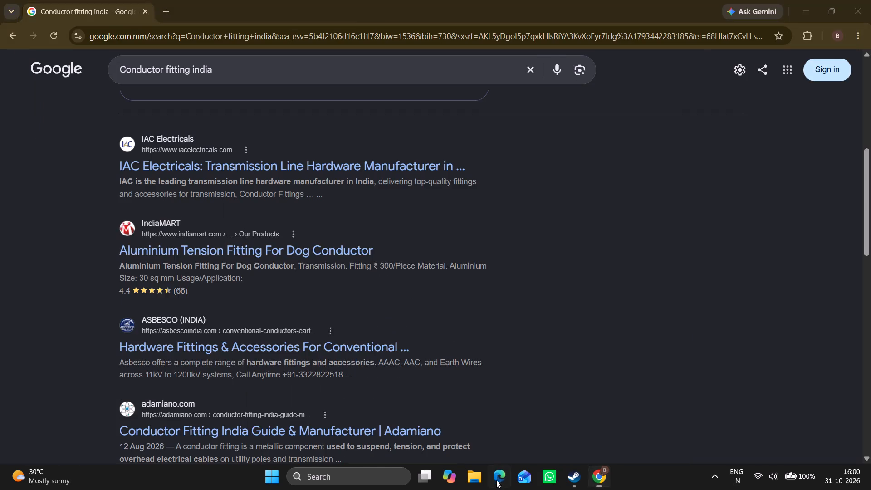
key(4)
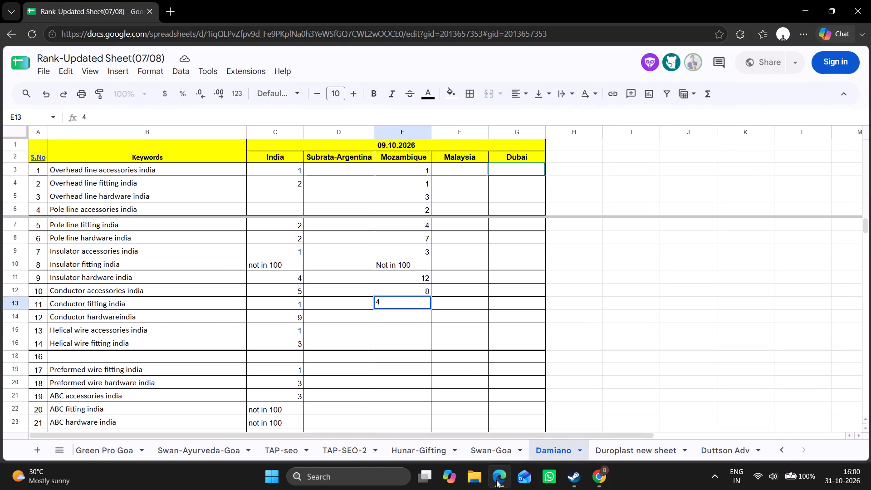
key(Return)
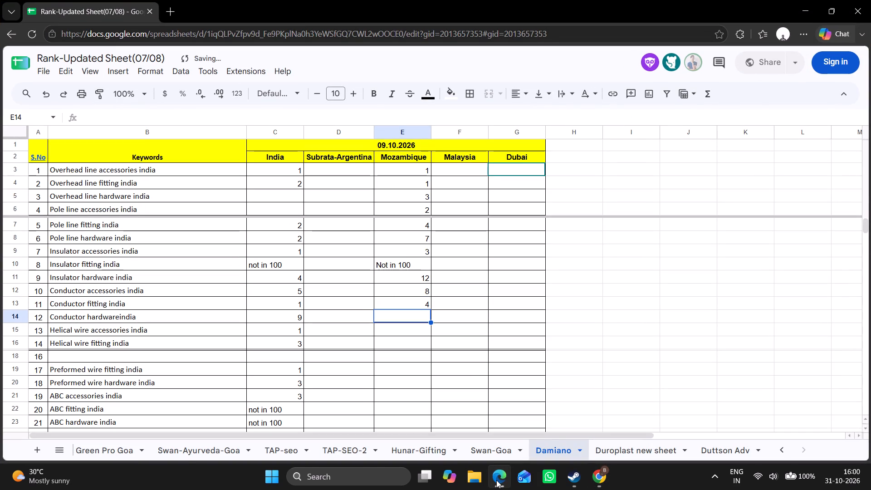
Copy the keyword "Conductor hardwareindia" from the sheet and search Google for it in Chrome.
scroll(246, 353, down, 1)
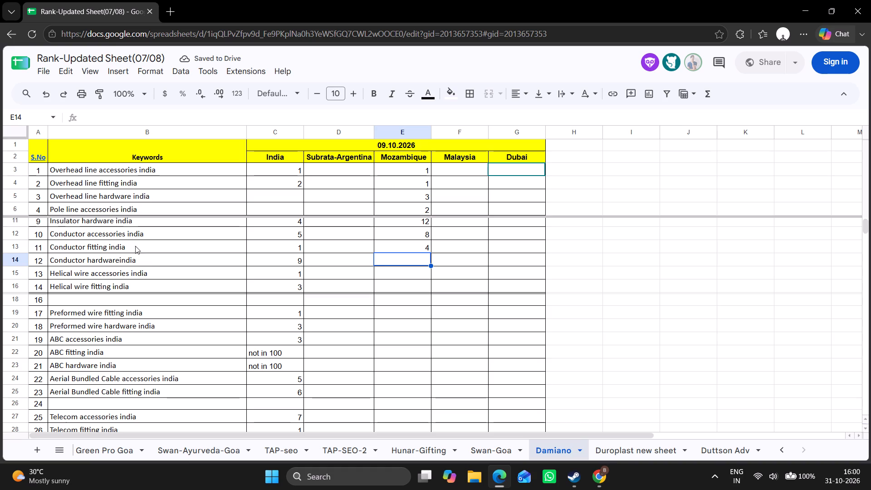
triple_click(210, 260)
click(210, 260)
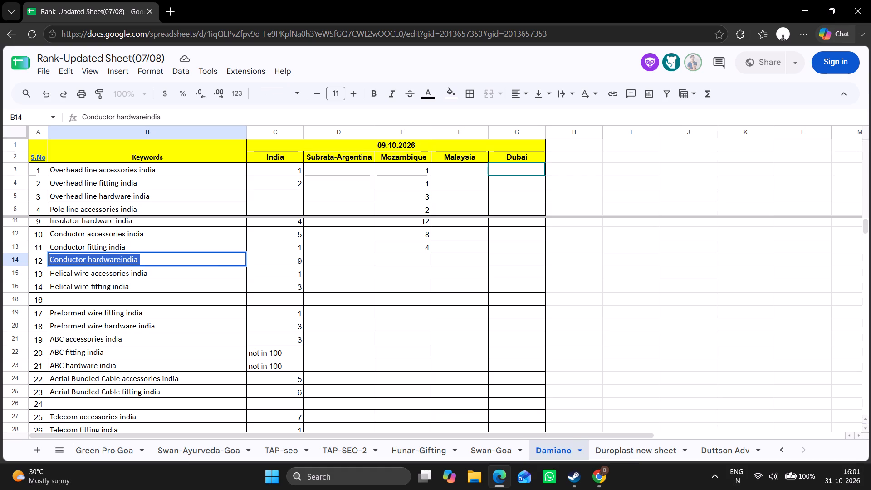
key(ctrl+c)
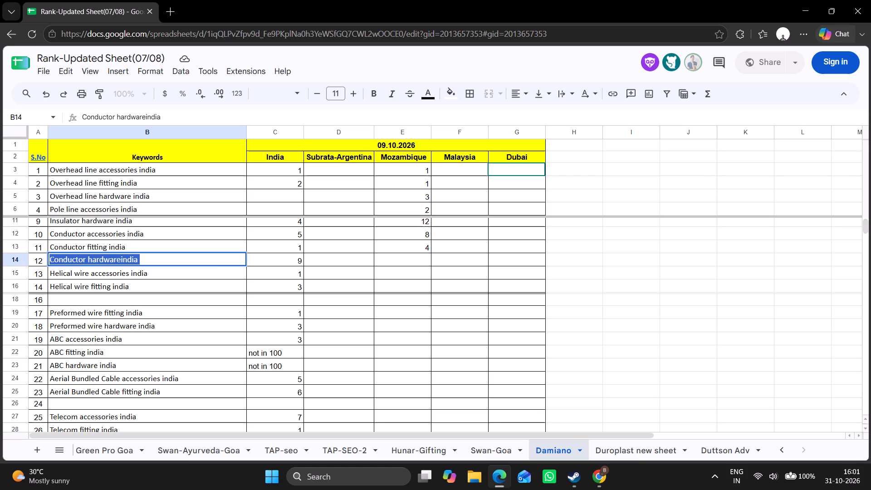
double_click(405, 261)
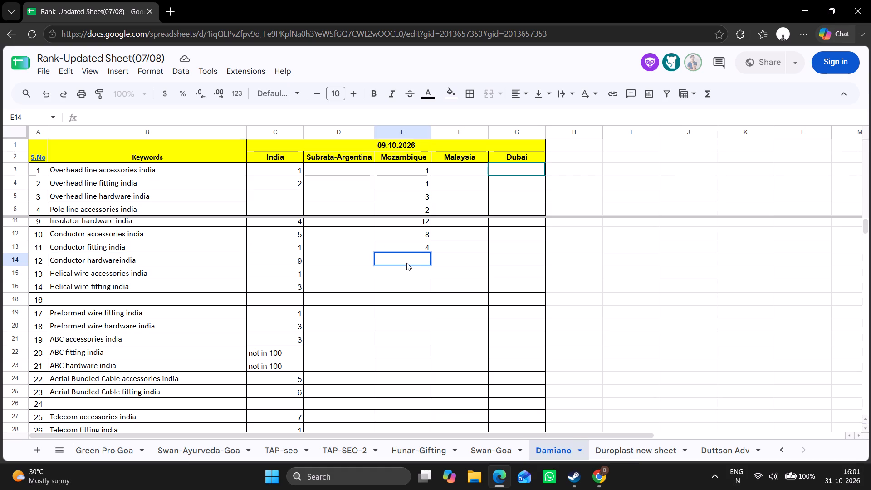
click(601, 481)
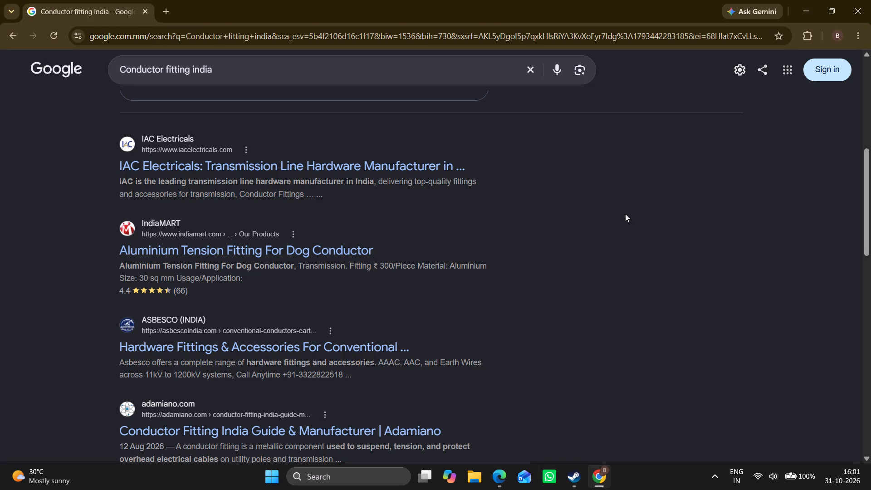
click(528, 70)
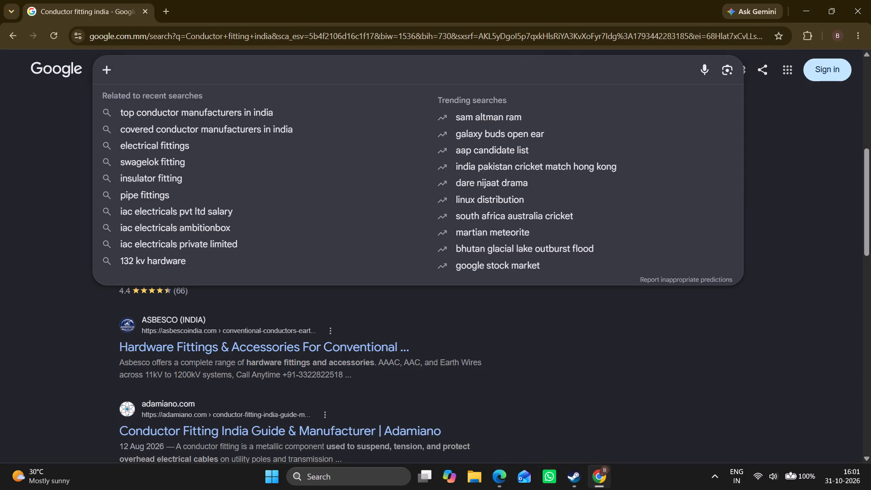
key(ctrl+v)
key(Return)
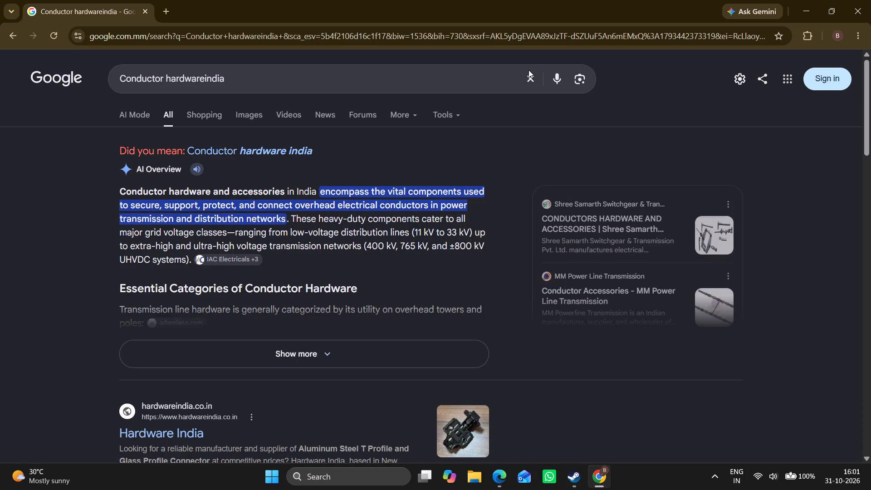
Look through the first four Google result pages for "Conductor hardwareindia" for an adamiano.com listing.
scroll(350, 195, down, 4)
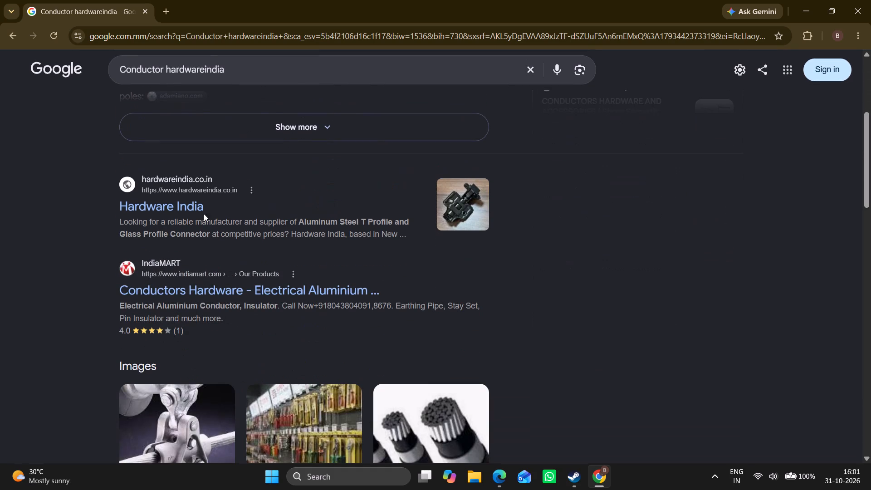
scroll(203, 283, down, 10)
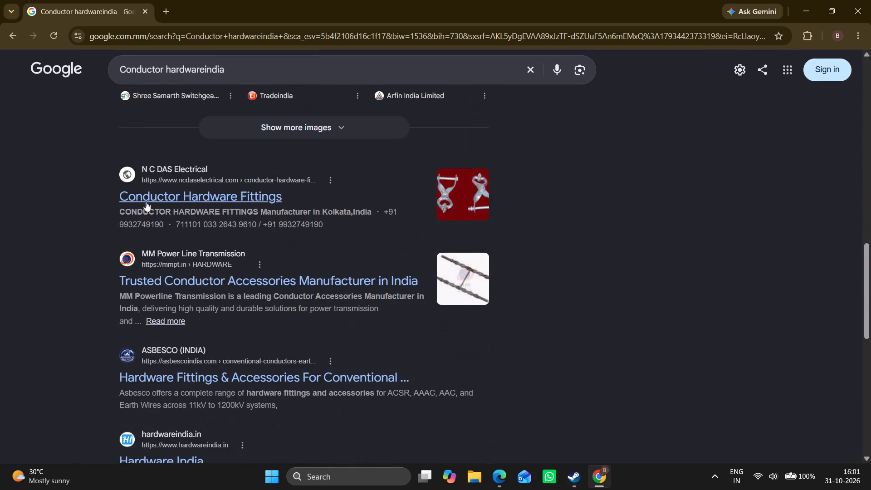
scroll(182, 372, down, 3)
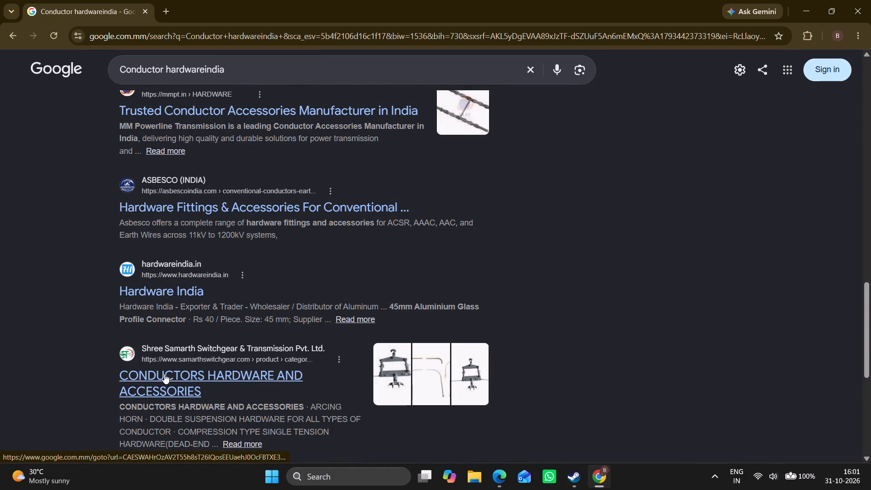
scroll(163, 373, down, 8)
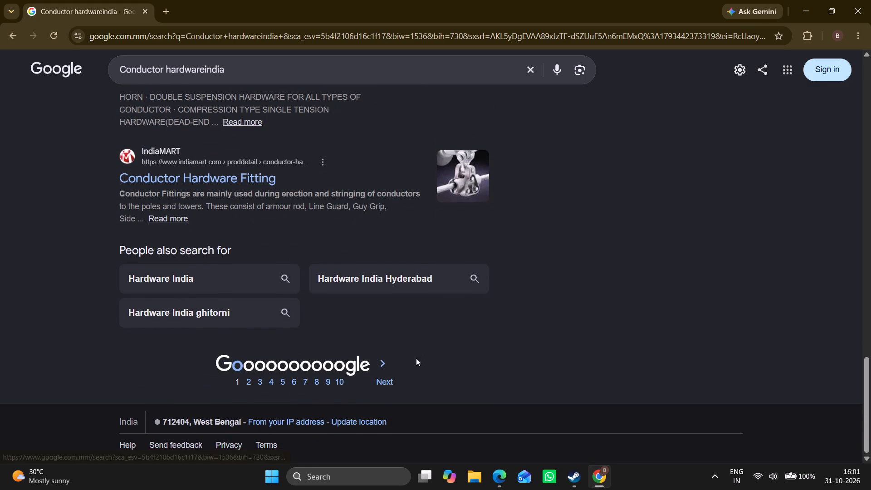
double_click(388, 377)
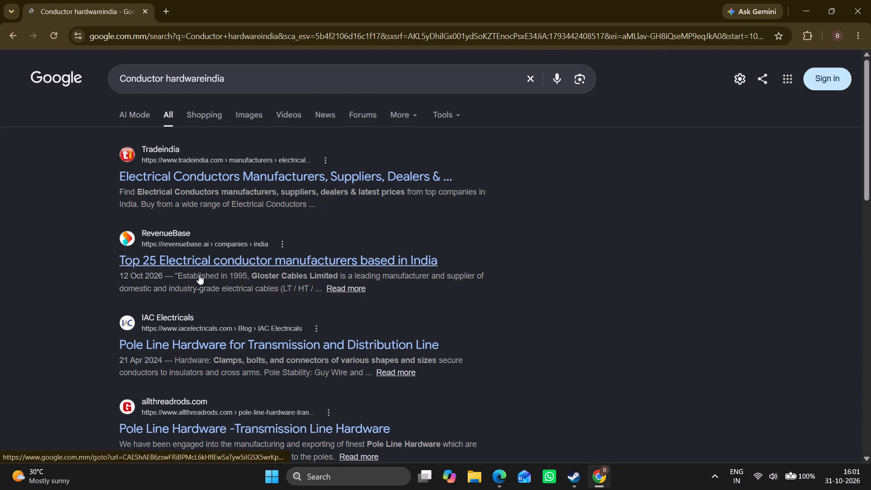
scroll(206, 345, down, 2)
scroll(212, 382, down, 1)
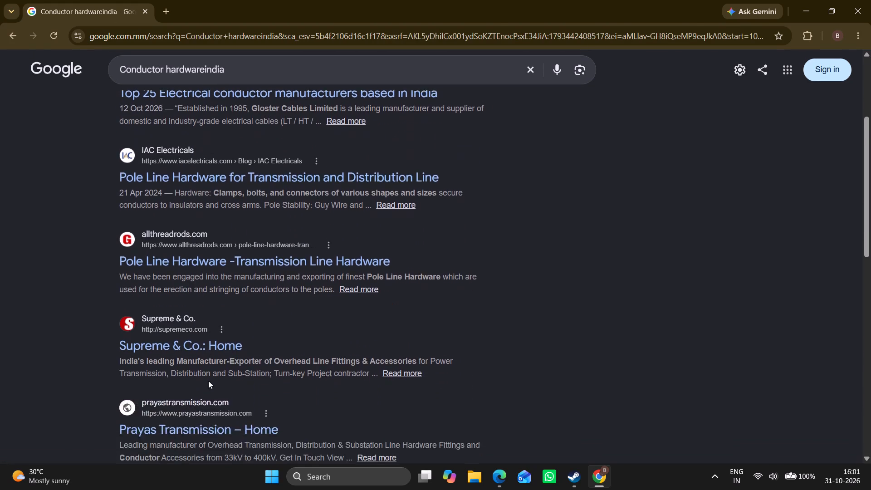
scroll(208, 381, down, 2)
scroll(170, 373, down, 4)
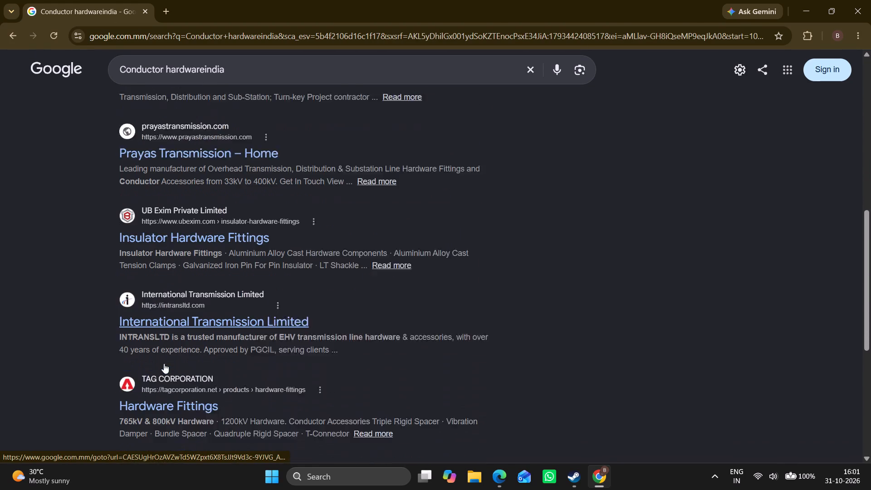
scroll(142, 340, down, 7)
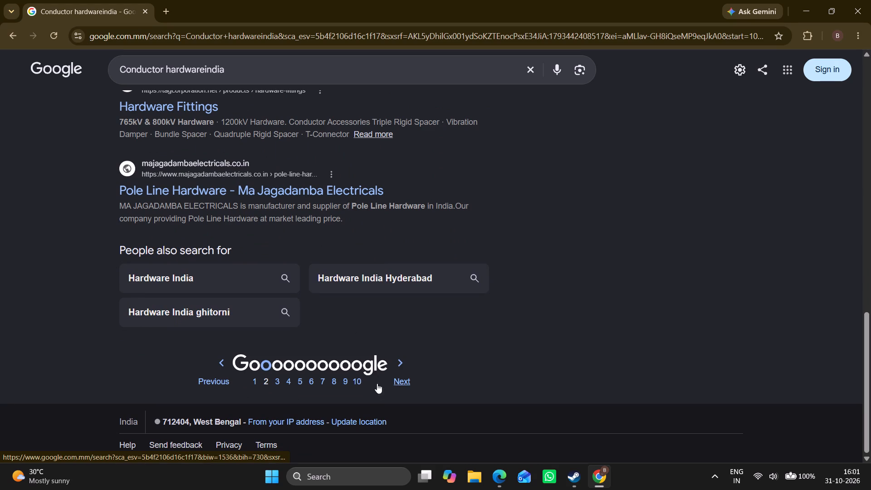
click(411, 380)
click(405, 380)
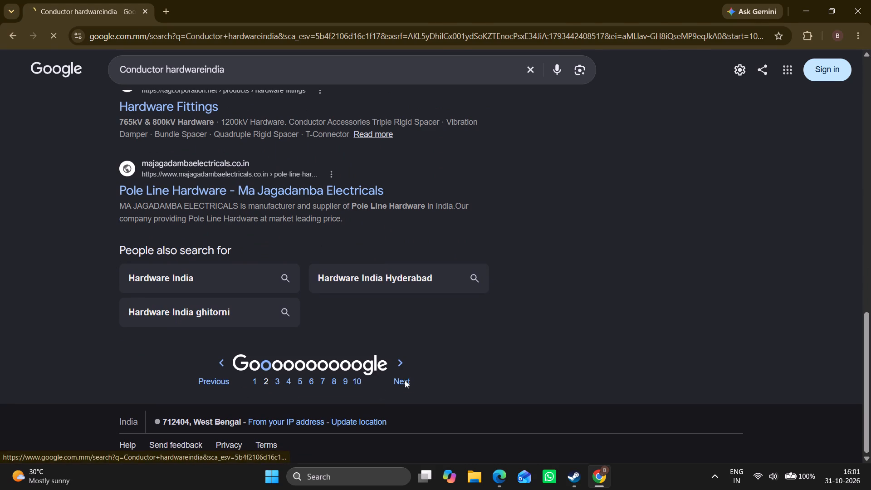
scroll(176, 387, down, 7)
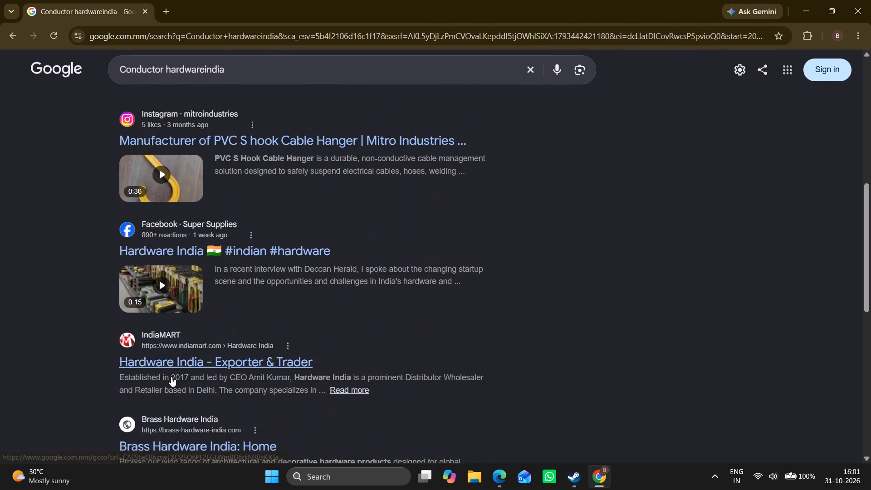
scroll(171, 377, down, 9)
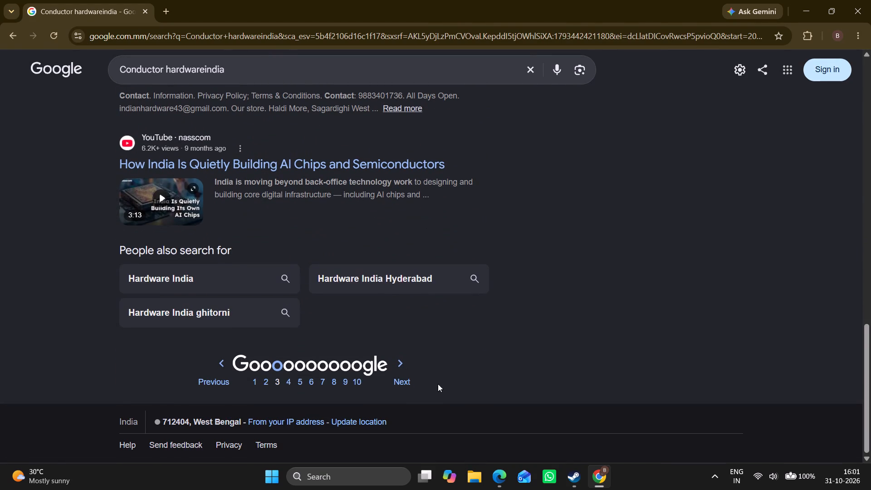
click(406, 376)
scroll(259, 312, down, 5)
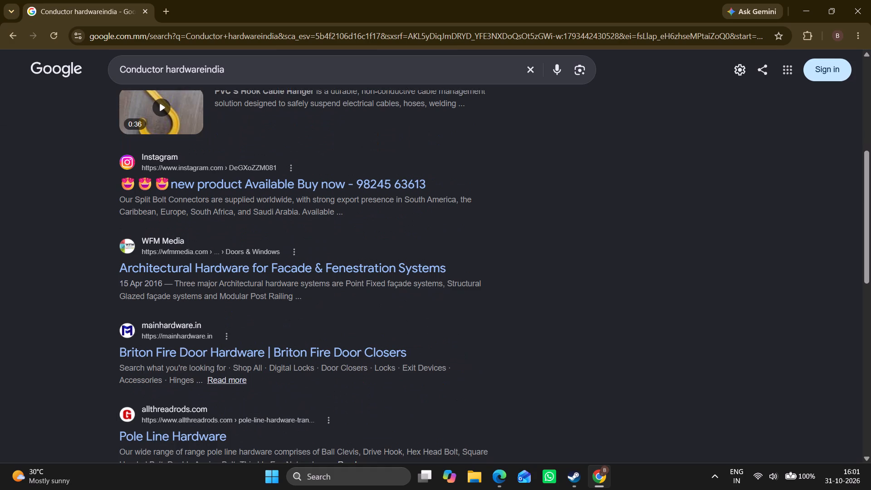
scroll(257, 311, down, 9)
Back in the Edge rank sheet, enter rank 9 for "Conductor hardwareindia" in the Mozambique column.
double_click(493, 482)
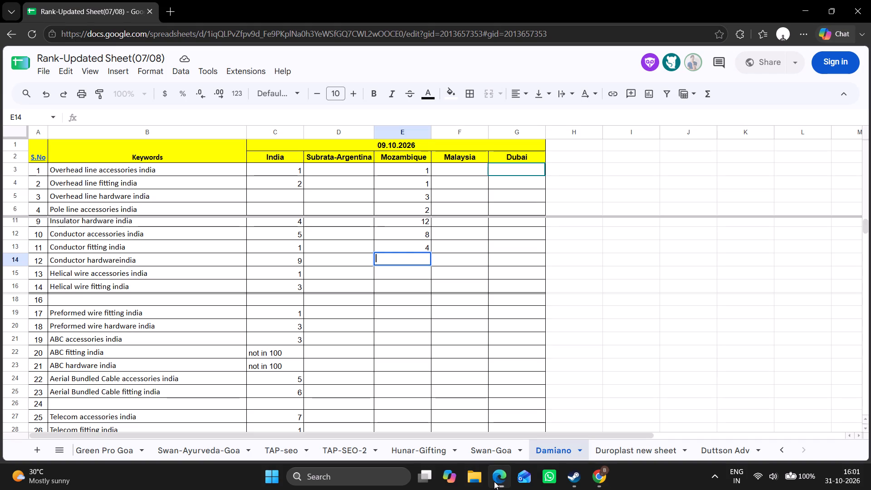
key(9)
key(Return)
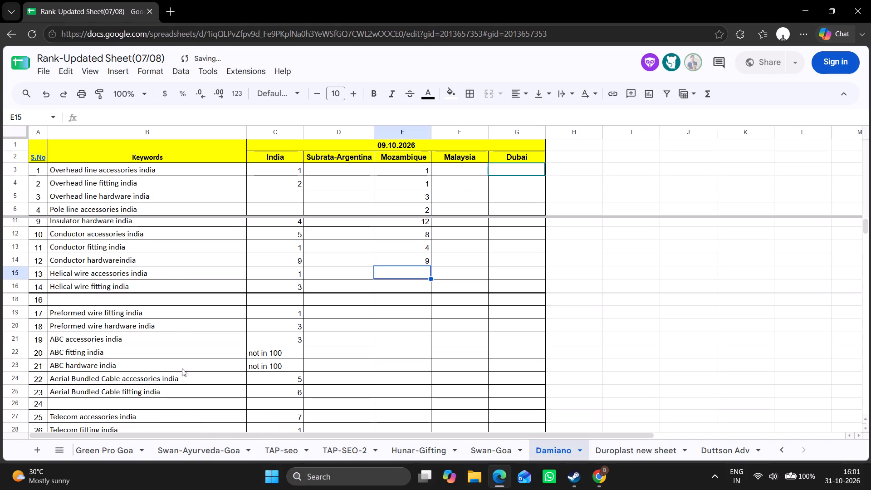
Copy the keyword "Helical wire accessories india" from the sheet and search Google for it in Chrome.
triple_click(181, 272)
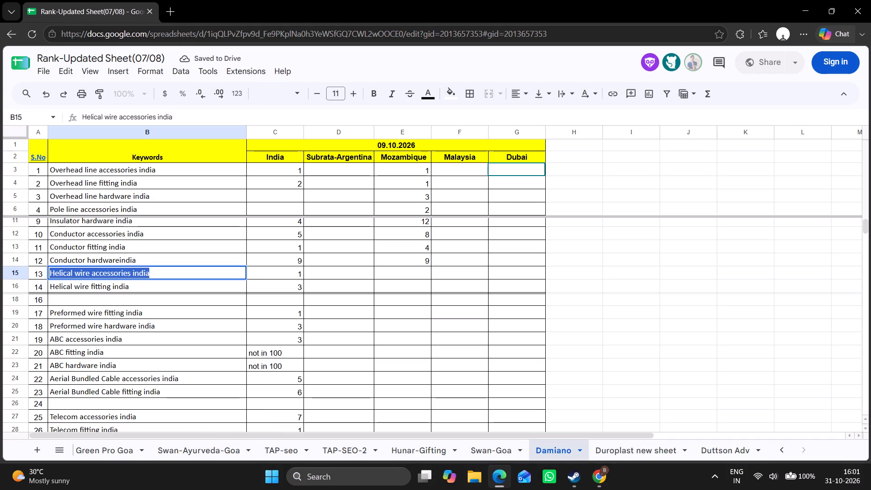
key(ctrl+c)
double_click(411, 268)
click(602, 478)
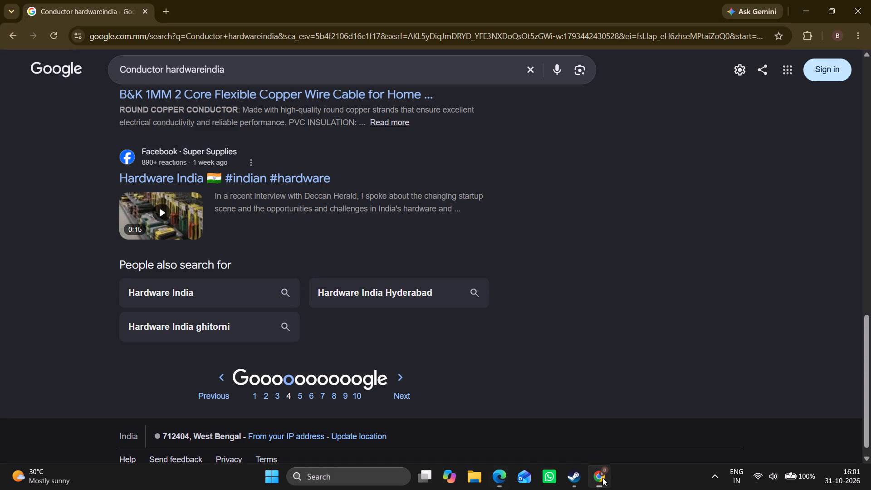
double_click(532, 66)
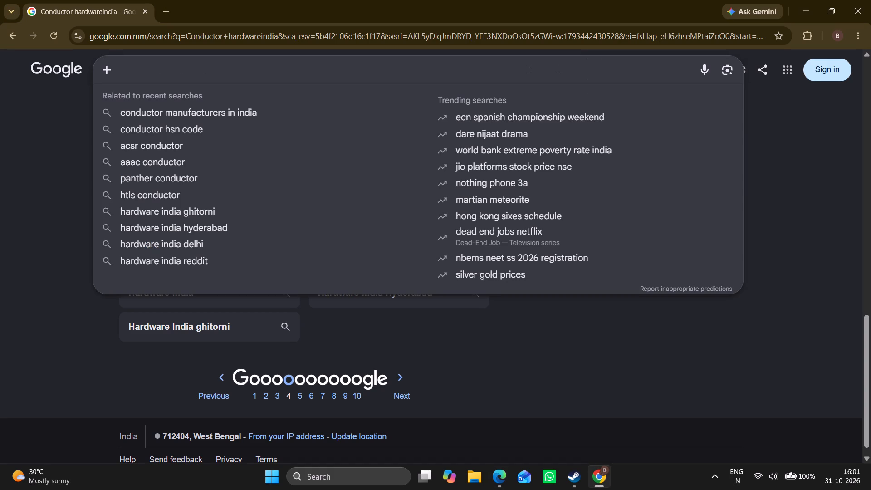
key(ctrl+v)
key(Return)
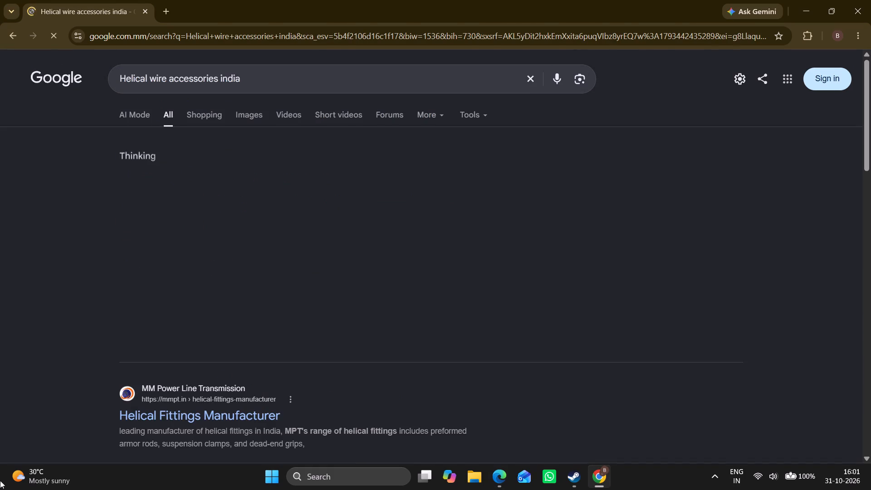
Look through the first two Google result pages for "Helical wire accessories india" for an adamiano.com listing.
scroll(179, 372, down, 3)
scroll(151, 402, down, 3)
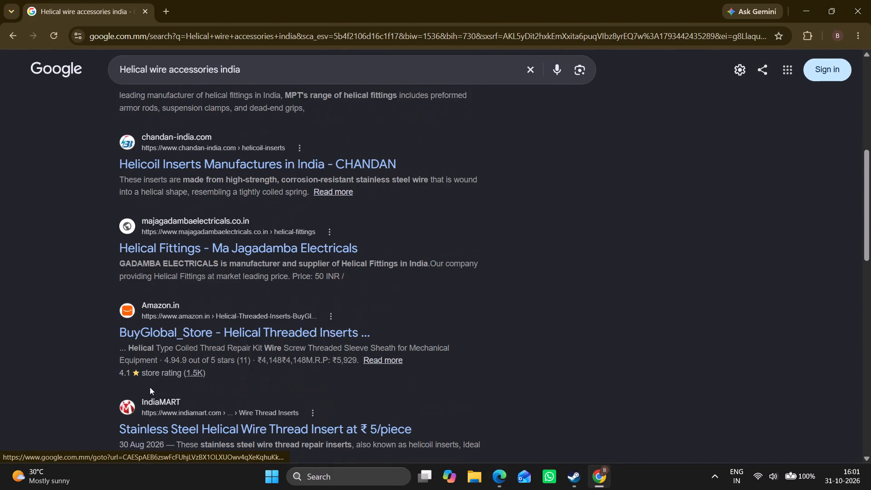
scroll(147, 412, down, 1)
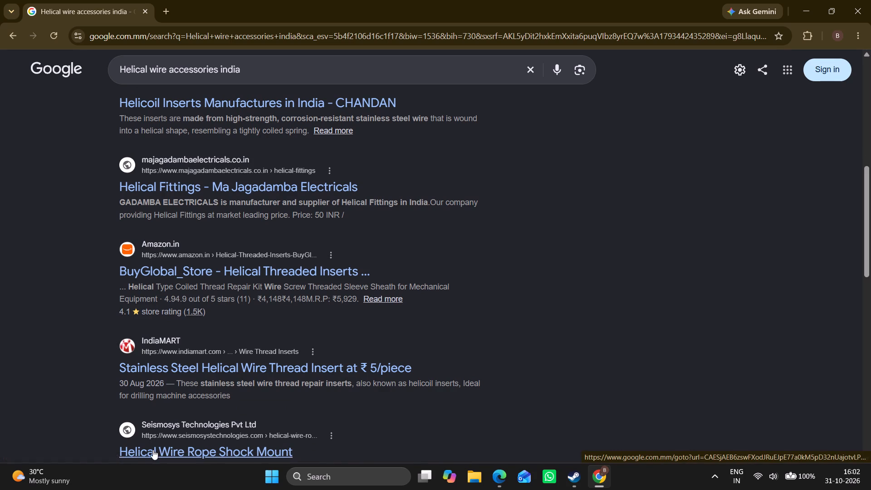
scroll(154, 453, down, 2)
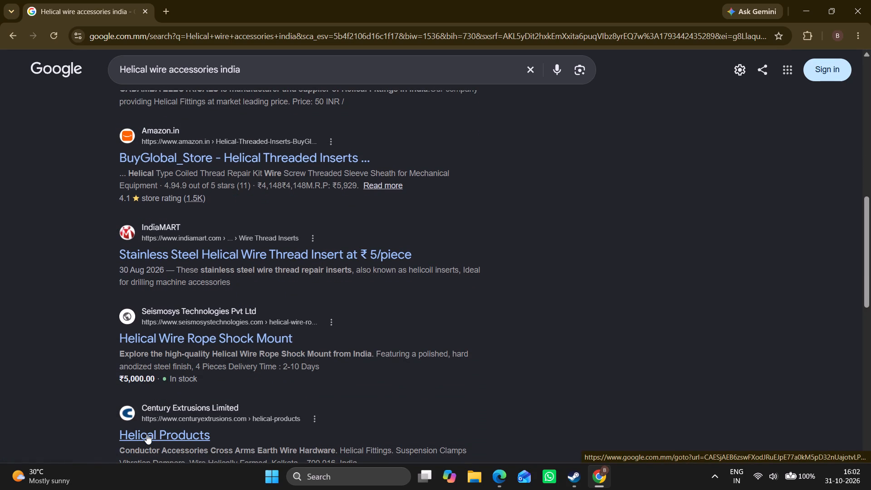
scroll(147, 434, down, 2)
scroll(144, 397, down, 2)
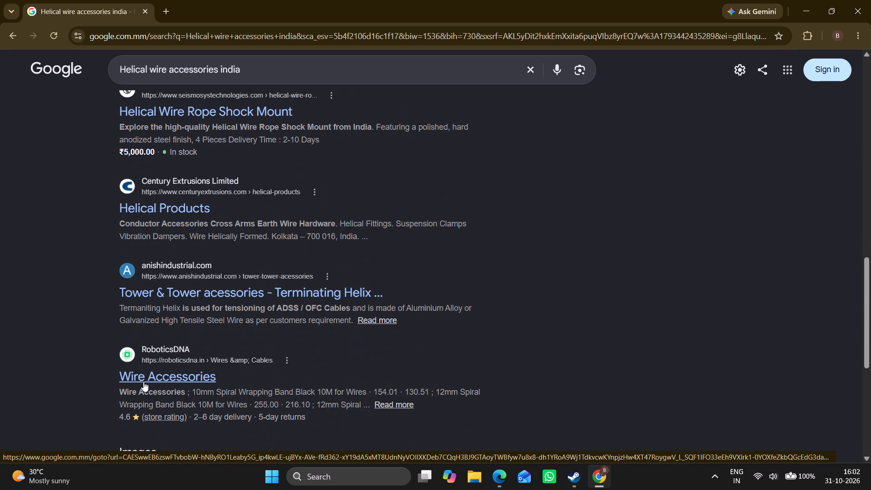
scroll(143, 382, down, 8)
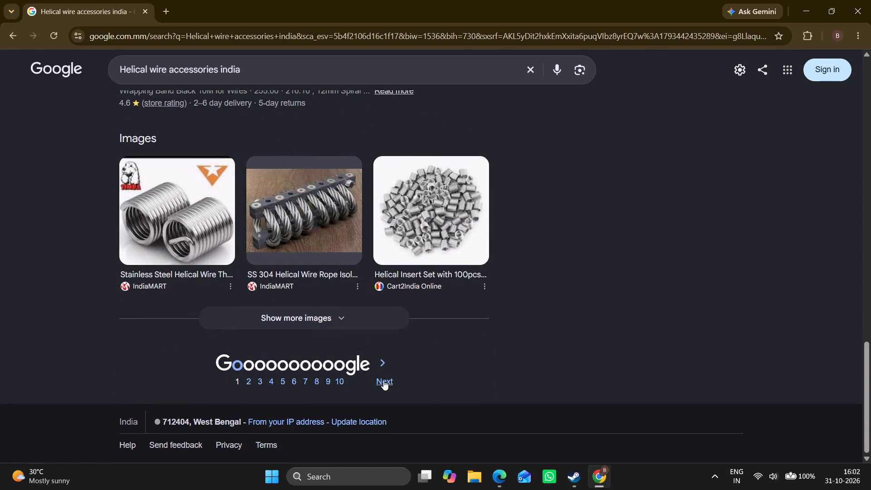
double_click(382, 380)
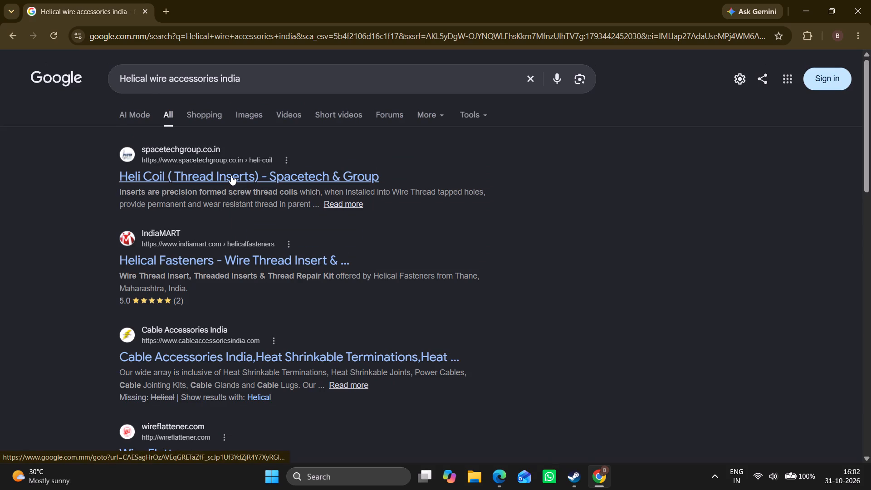
scroll(180, 335, down, 2)
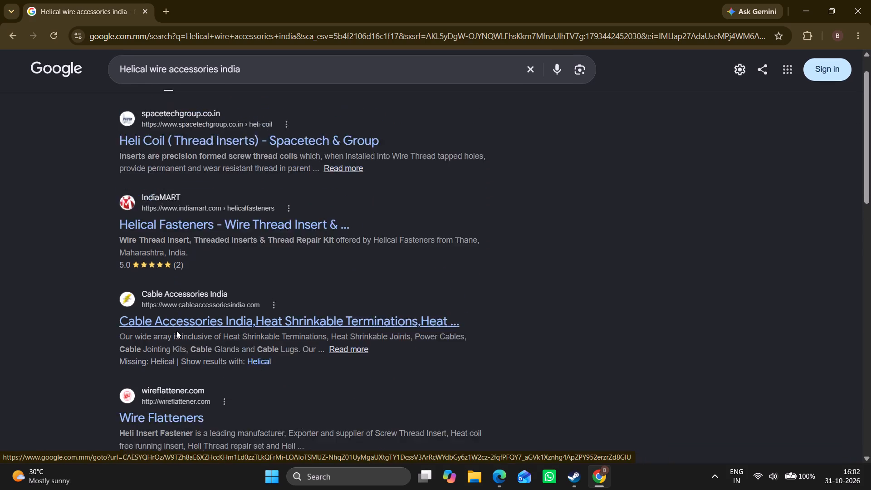
scroll(151, 336, down, 2)
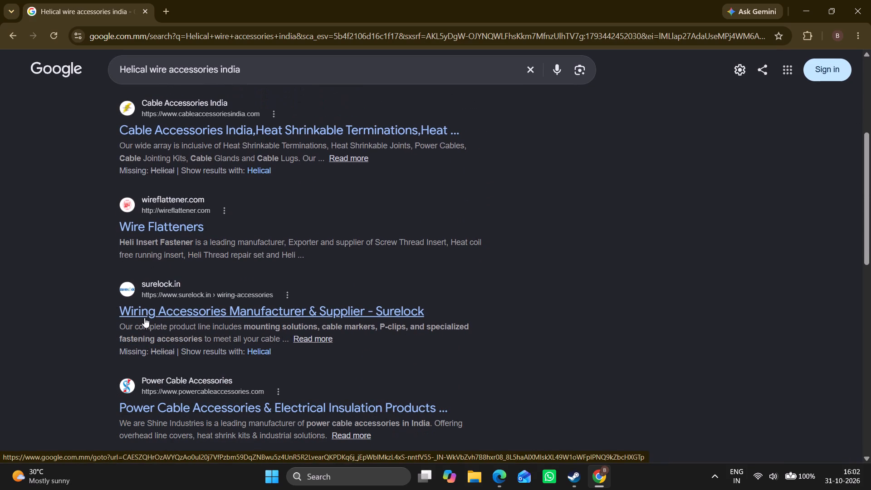
scroll(158, 409, down, 2)
scroll(148, 364, down, 4)
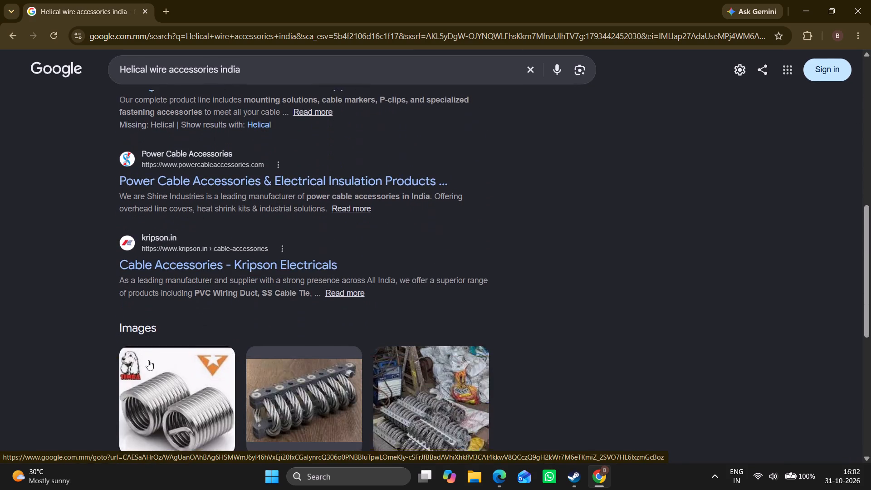
scroll(148, 360, down, 4)
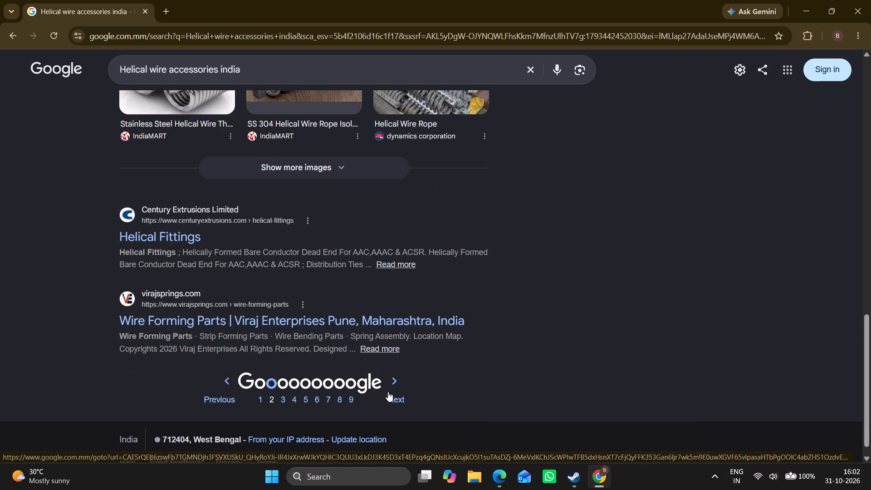
Continue through Google result pages three to six for "Helical wire accessories india", looking for an adamiano.com listing.
click(382, 390)
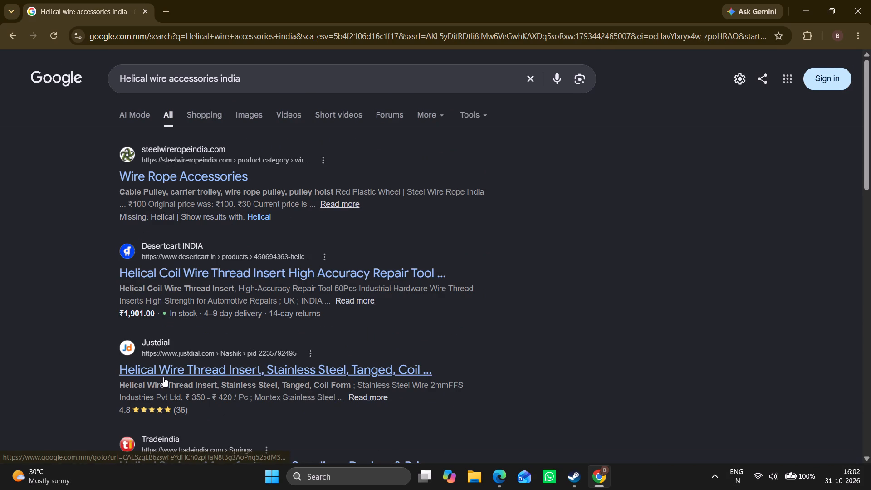
scroll(163, 377, down, 9)
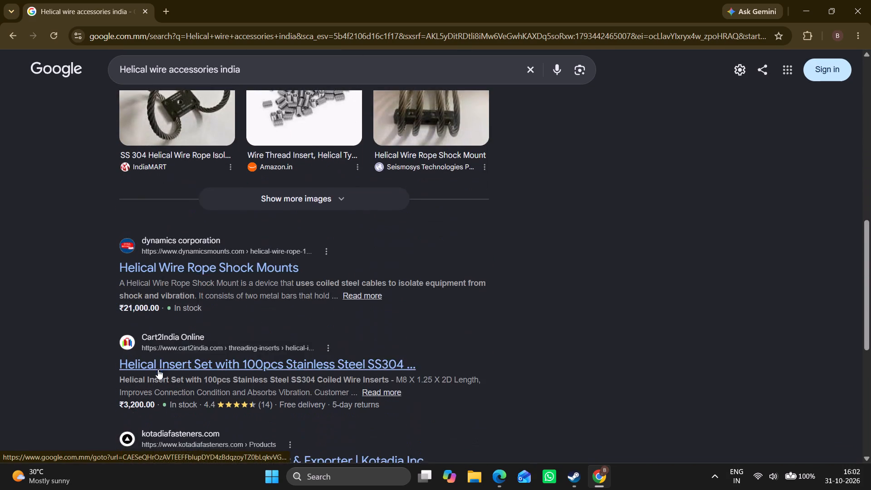
scroll(157, 364, down, 5)
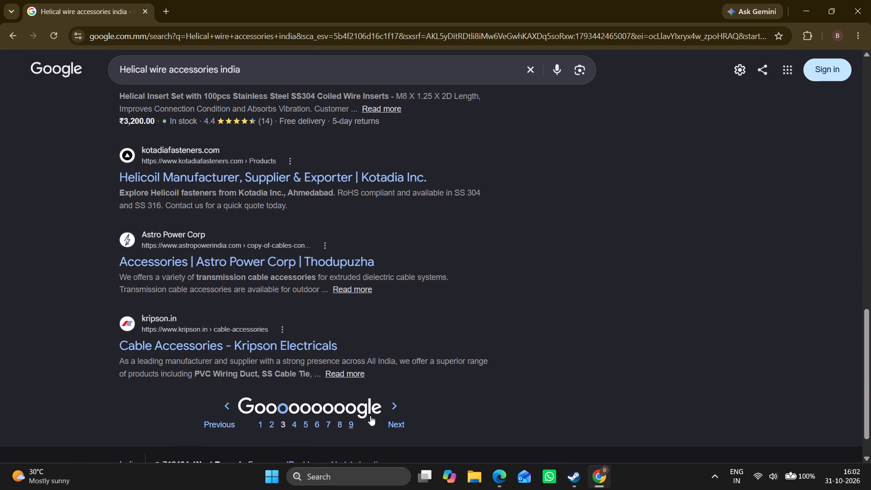
click(397, 421)
click(395, 422)
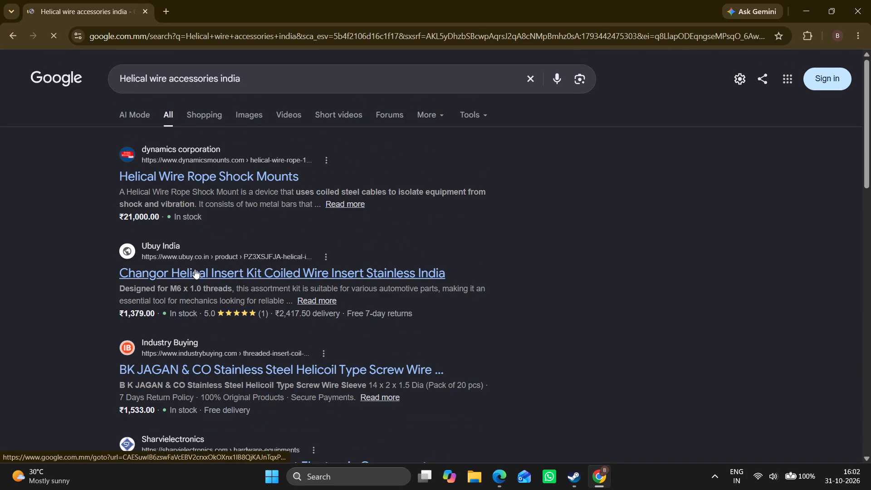
scroll(217, 368, down, 14)
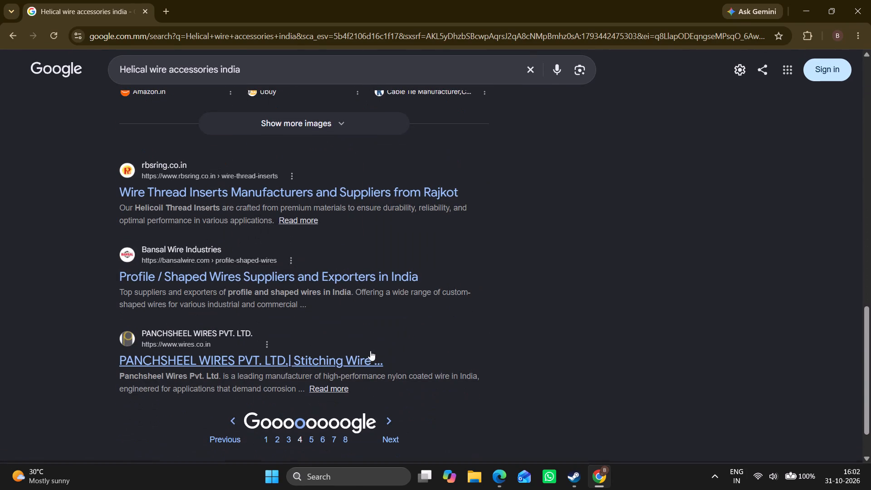
scroll(363, 371, down, 3)
double_click(392, 382)
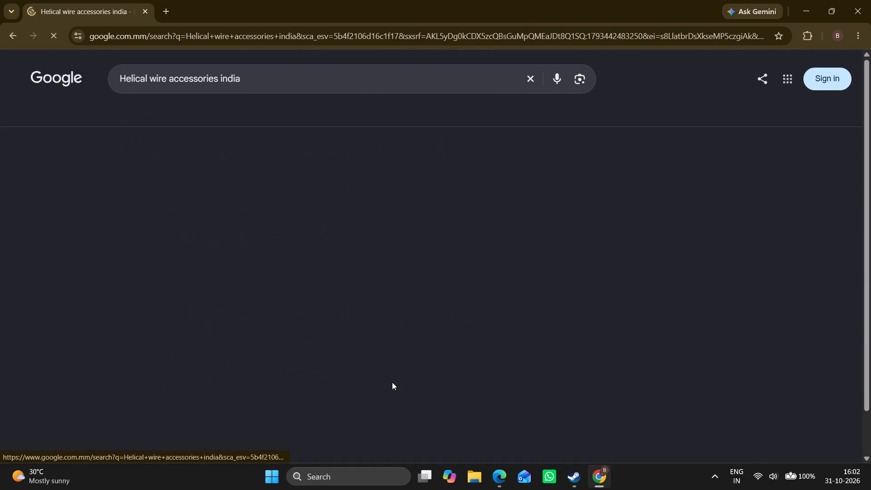
scroll(176, 225, down, 7)
scroll(184, 261, down, 9)
double_click(387, 375)
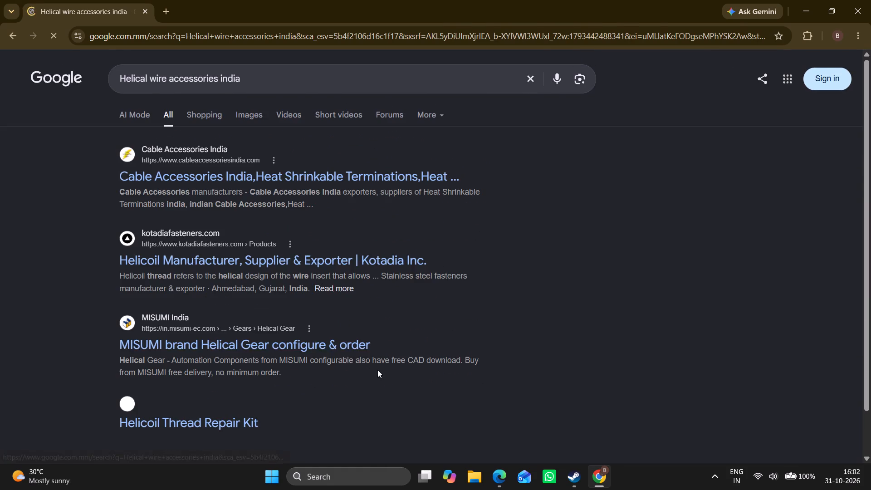
scroll(208, 235, down, 14)
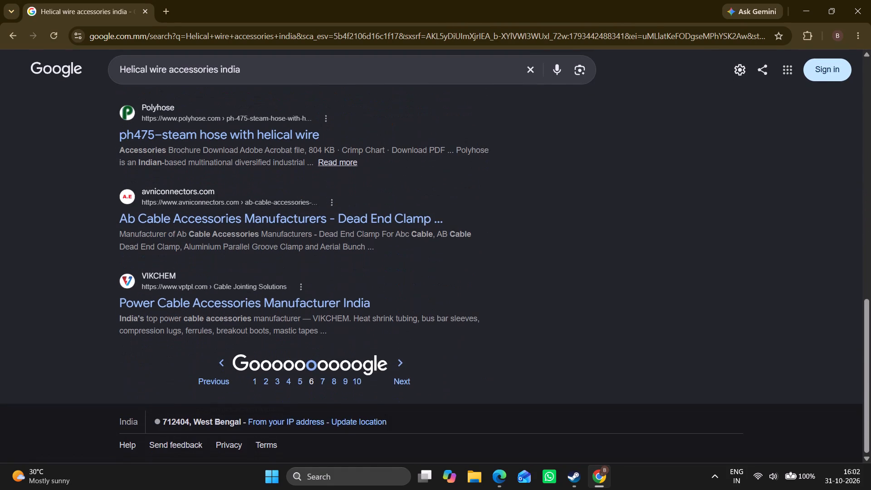
scroll(215, 261, down, 3)
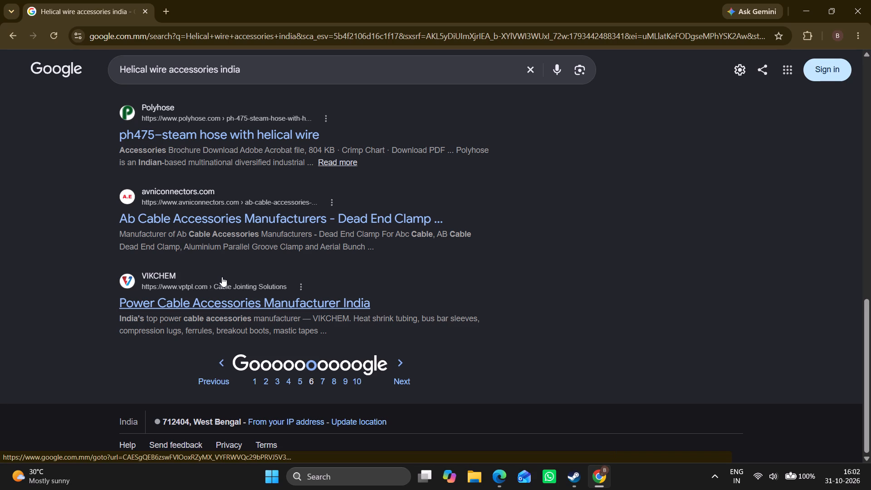
scroll(232, 272, down, 2)
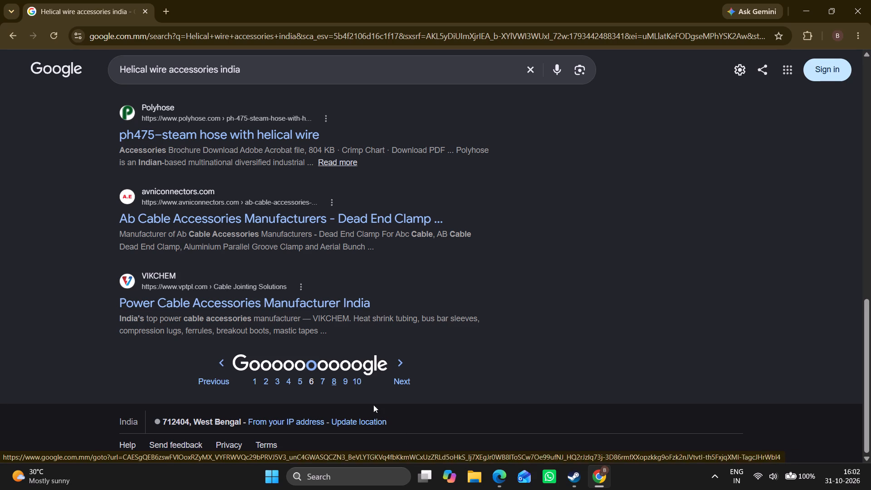
Copy "Helical wire accessories india" again from the Edge rank sheet and rerun the Google search for it in Chrome.
click(501, 474)
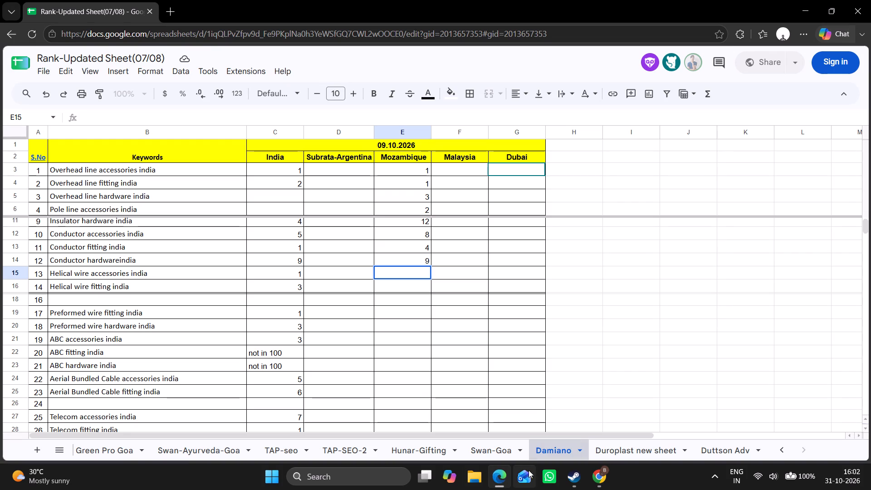
double_click(595, 470)
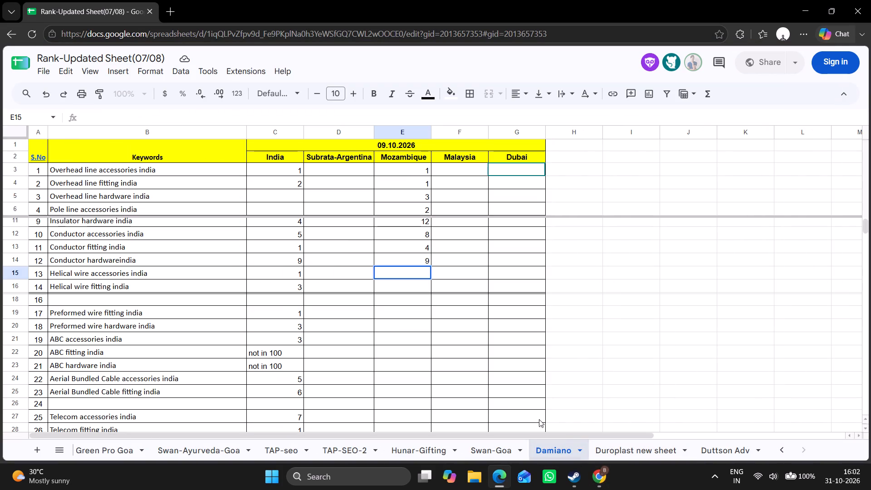
double_click(201, 272)
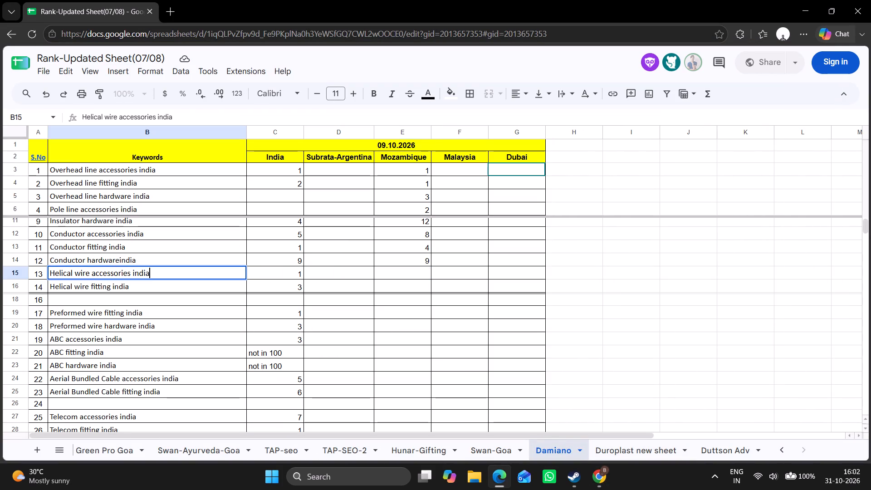
double_click(201, 272)
key(ctrl+c)
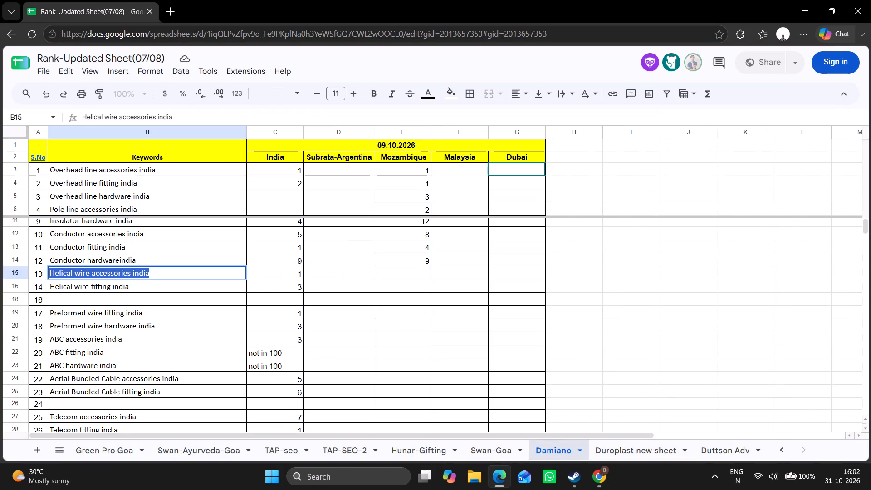
click(415, 270)
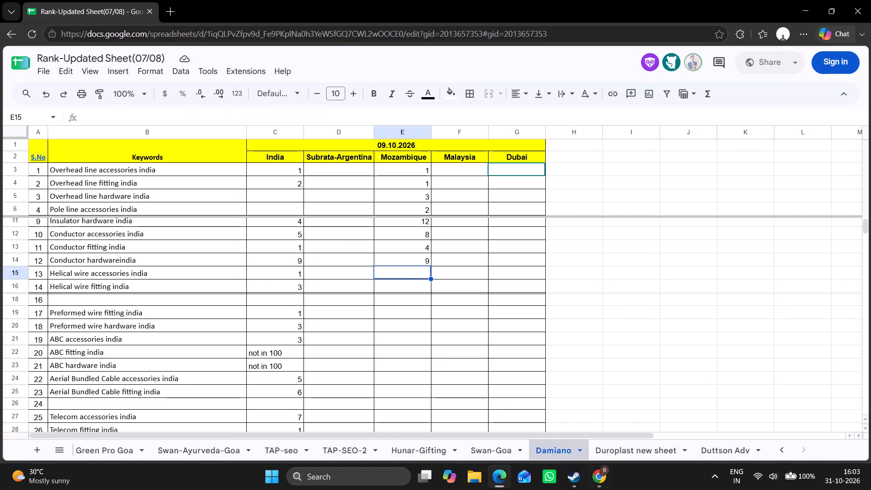
click(608, 481)
scroll(386, 189, up, 5)
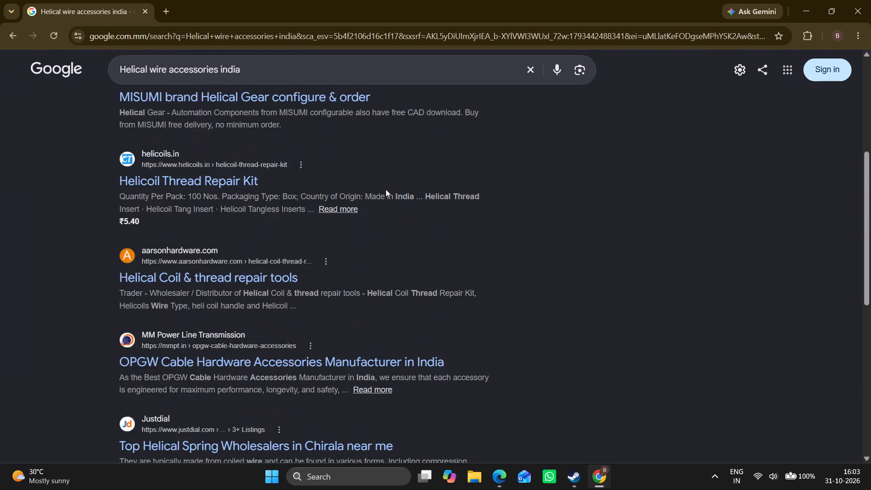
scroll(386, 189, up, 13)
scroll(376, 192, down, 2)
scroll(362, 181, up, 4)
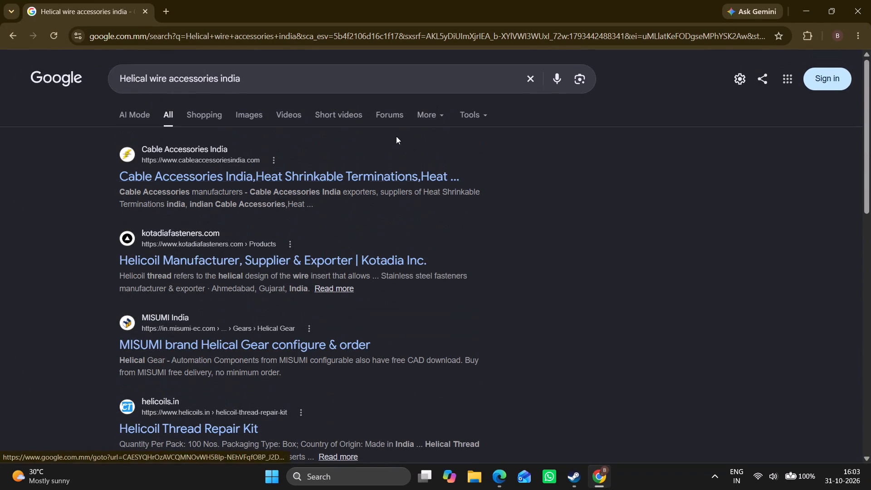
double_click(523, 87)
double_click(531, 80)
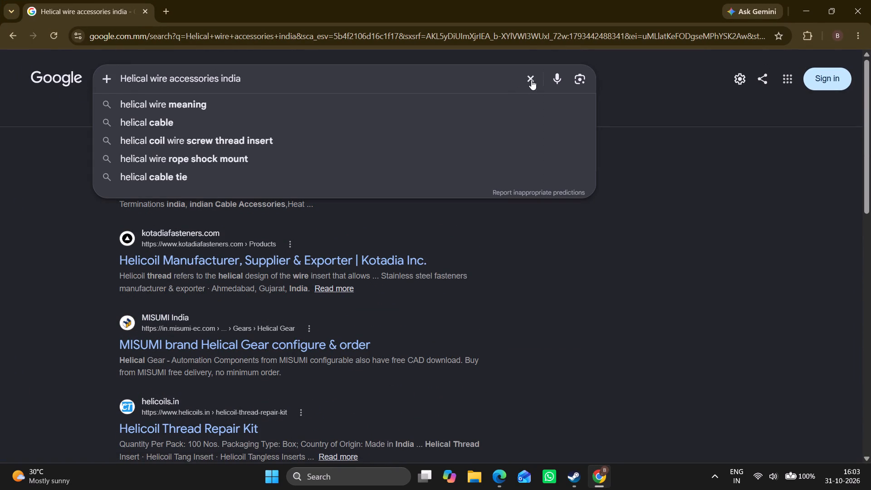
key(ctrl+v)
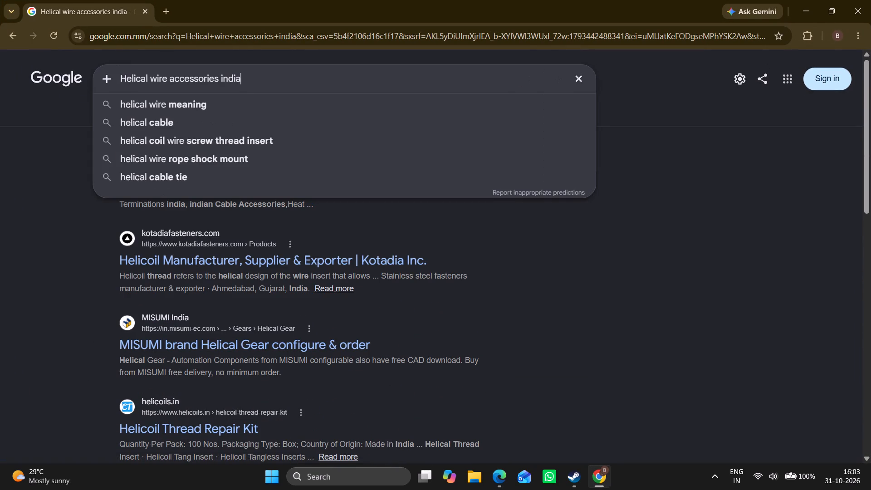
key(Return)
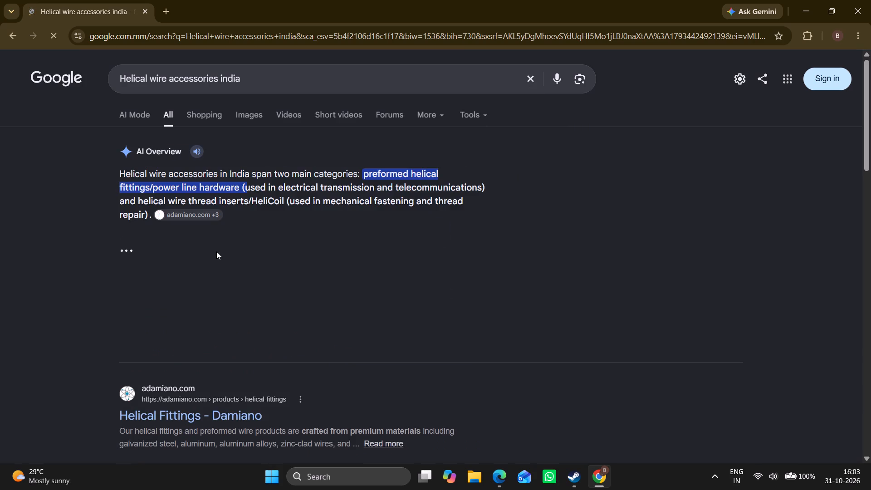
Switch to the Edge rank sheet and enter 1 in the Mozambique column for "Helical wire accessories india".
click(499, 482)
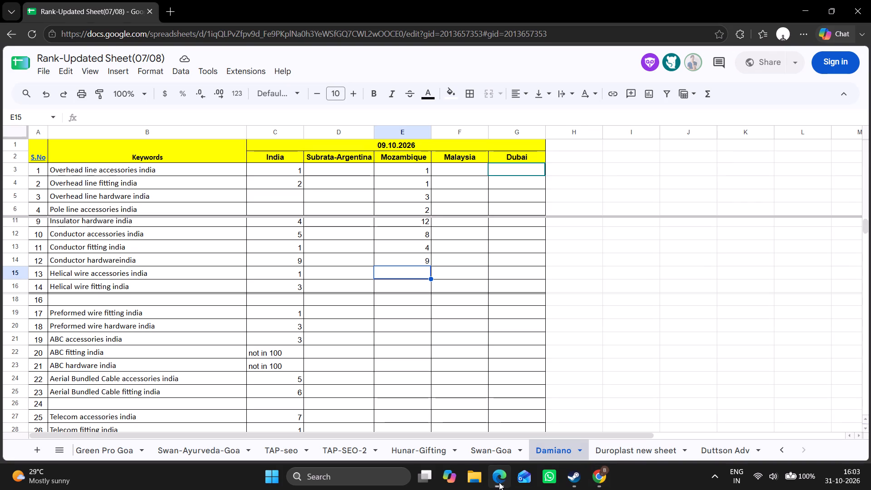
key(1)
key(Return)
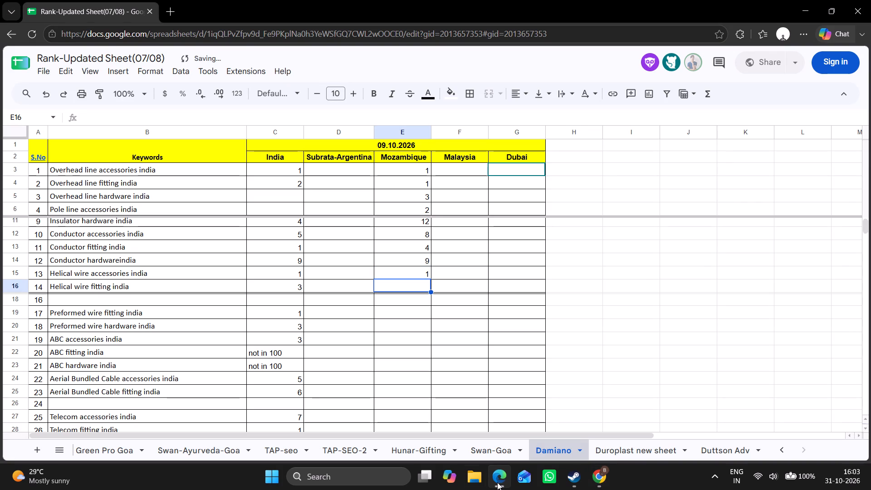
Copy the keyword "Helical wire fitting india" from the rank sheet and search Google for it in Chrome.
triple_click(153, 286)
click(153, 286)
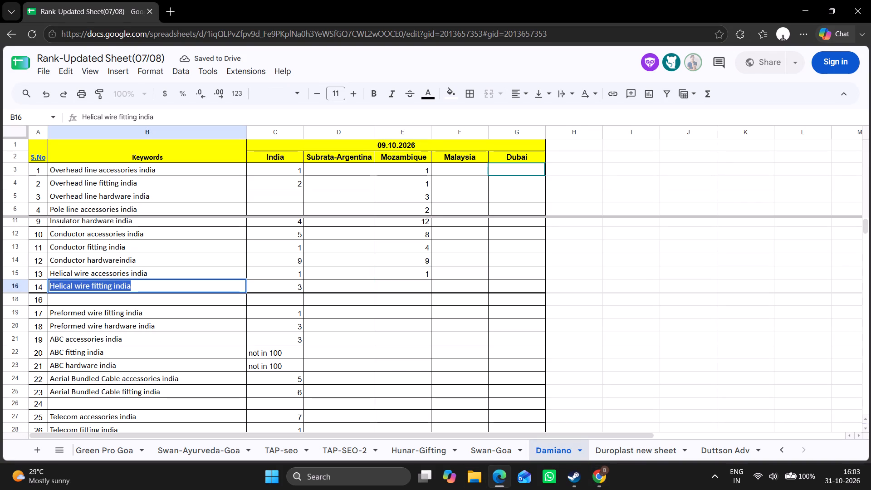
key(ctrl+c)
click(419, 284)
click(606, 489)
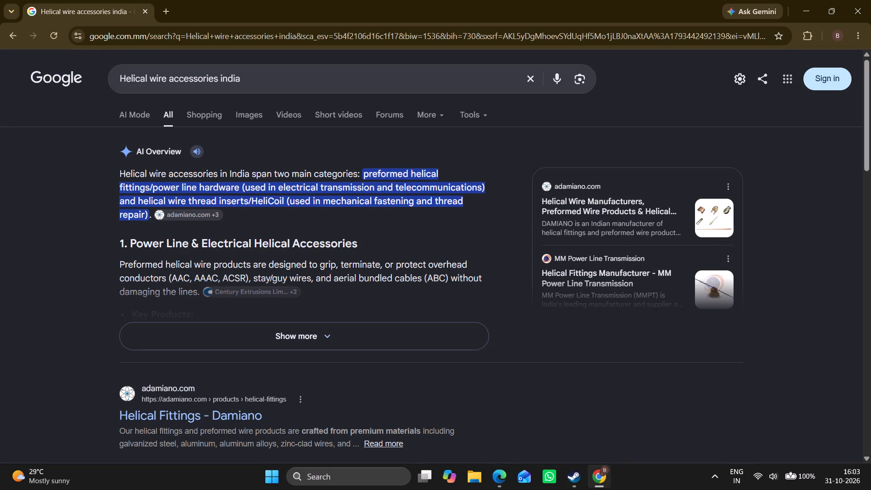
double_click(380, 78)
triple_click(380, 78)
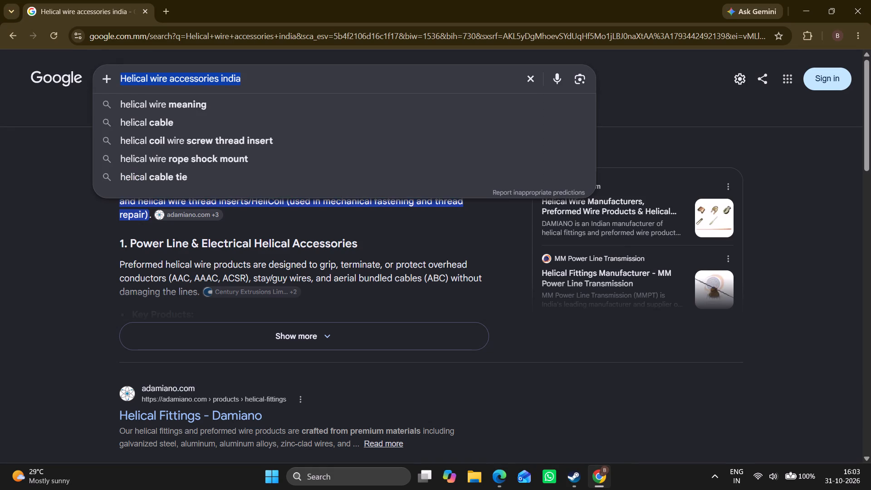
key(ctrl+v)
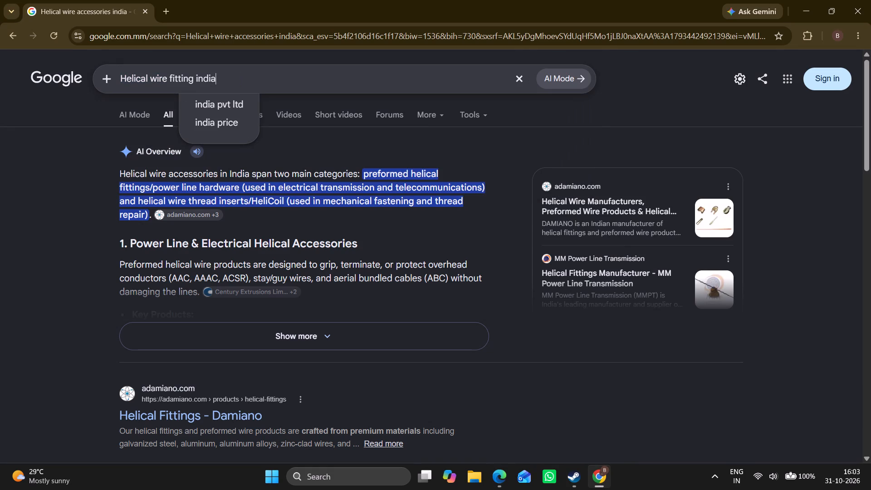
key(Return)
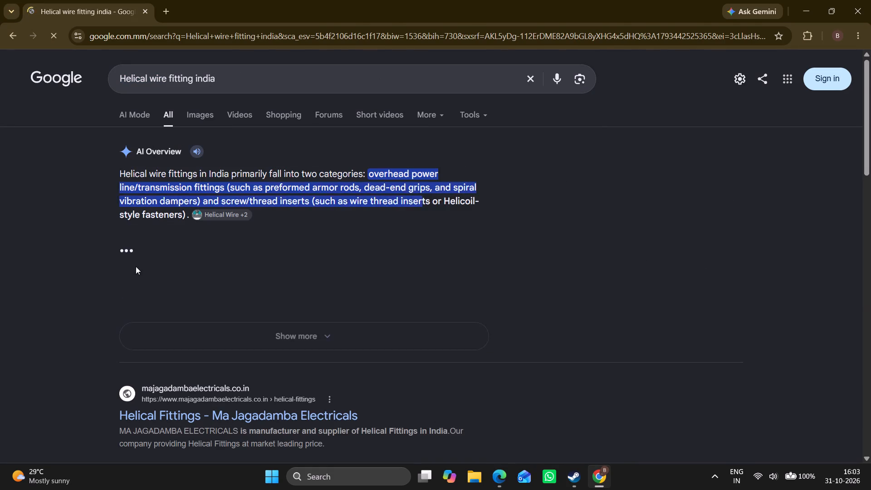
Look through the first Google result page for "Helical wire fitting india" for an adamiano.com listing.
scroll(130, 240, down, 2)
scroll(171, 382, down, 2)
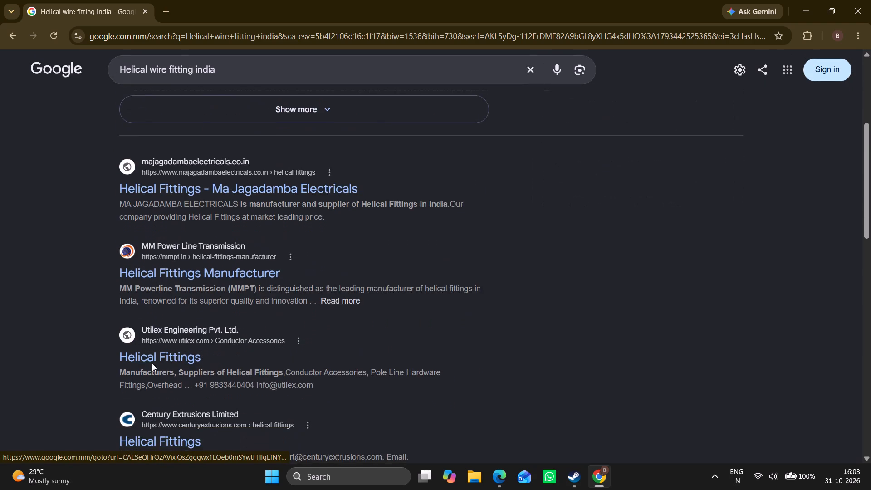
scroll(147, 358, down, 2)
scroll(183, 404, down, 6)
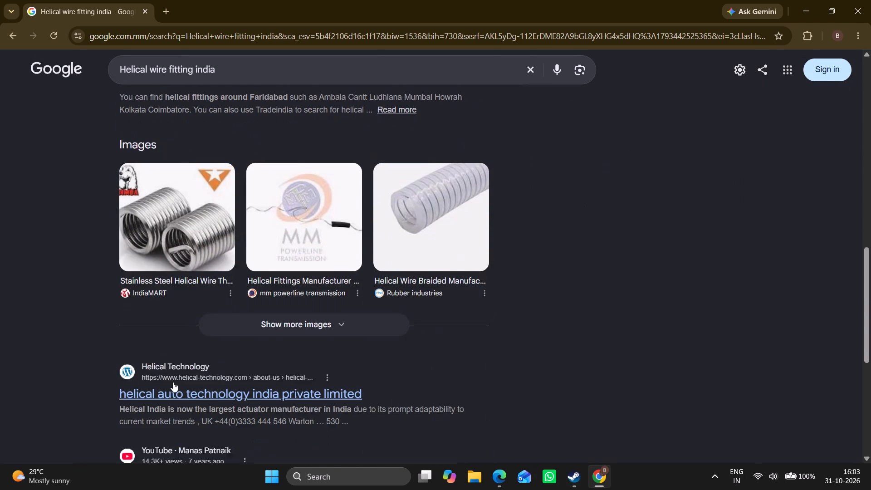
scroll(182, 387, down, 5)
scroll(202, 355, up, 3)
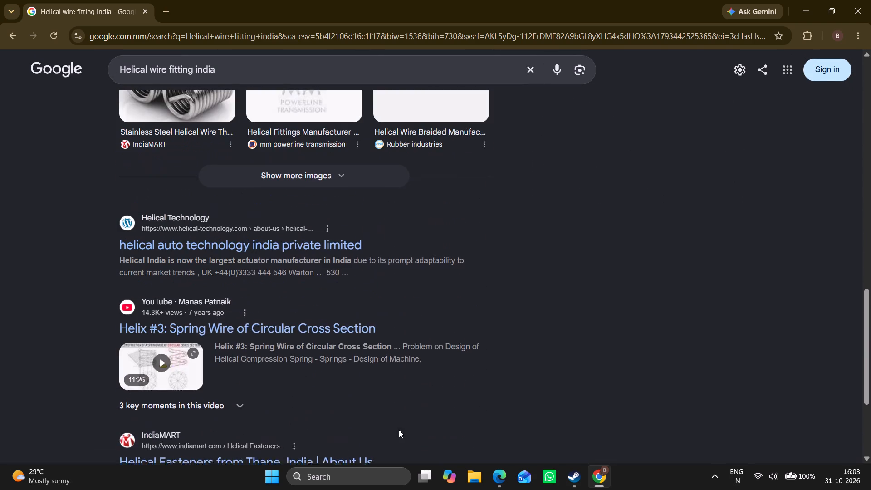
Copy "Helical wire fitting india" again from the Edge rank sheet and rerun the Google search for it in Chrome.
click(487, 474)
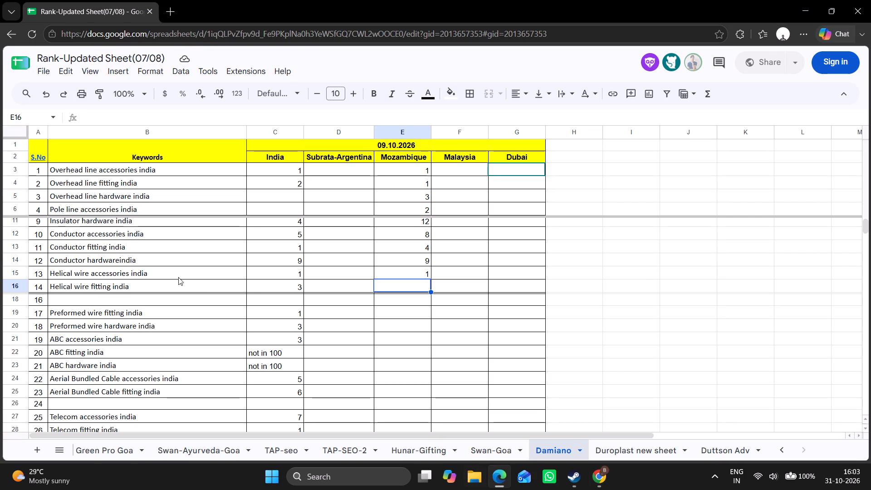
click(181, 291)
triple_click(179, 286)
double_click(179, 286)
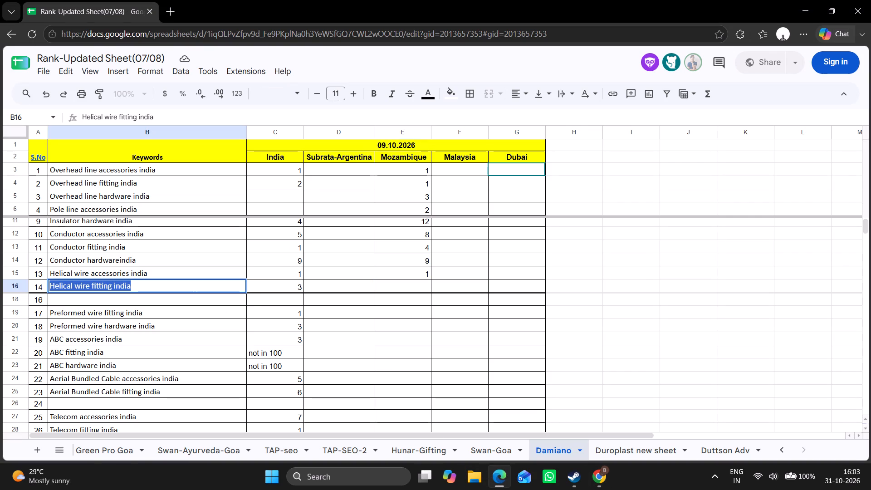
key(ctrl+c)
double_click(385, 285)
triple_click(598, 486)
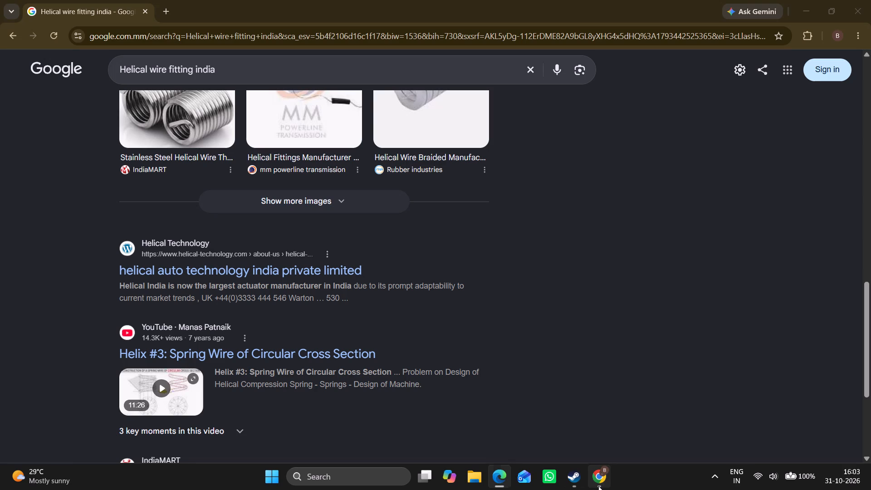
triple_click(406, 67)
double_click(406, 67)
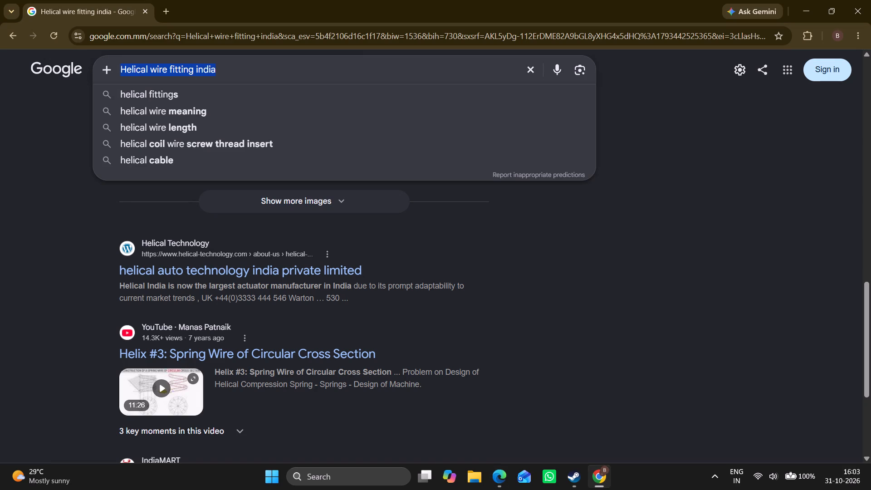
key(ctrl+v)
key(Return)
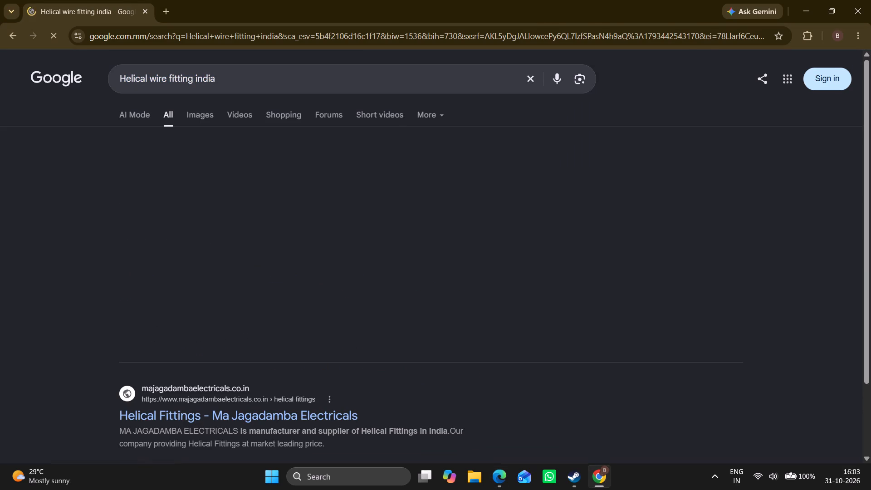
Look through the first two Google result pages for "Helical wire fitting india" for an adamiano.com listing.
scroll(244, 296, down, 2)
scroll(188, 371, down, 2)
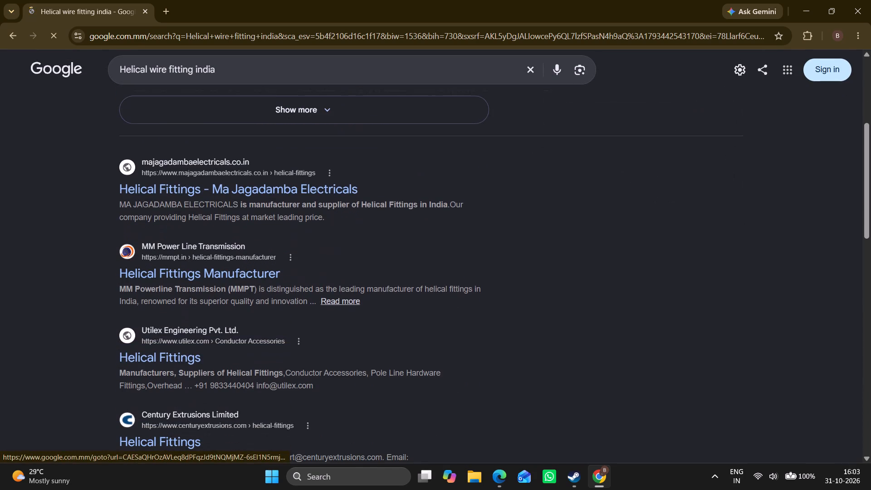
scroll(154, 347, down, 11)
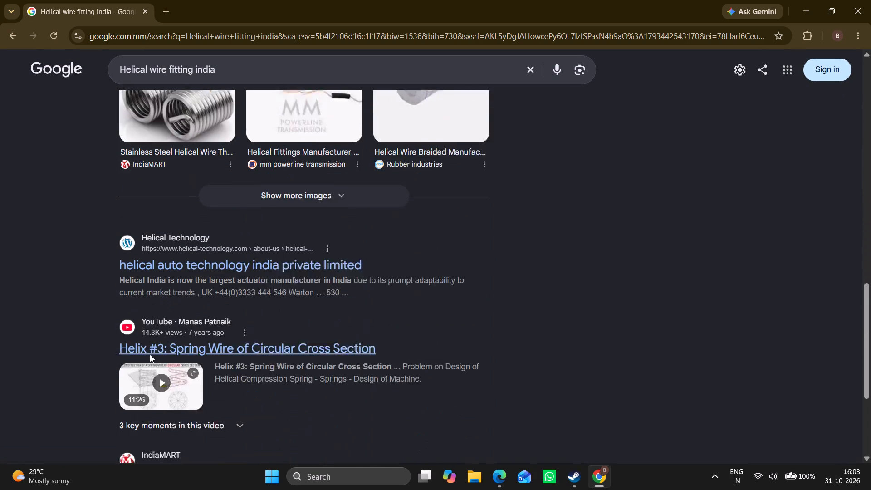
scroll(225, 398, down, 2)
scroll(158, 318, down, 1)
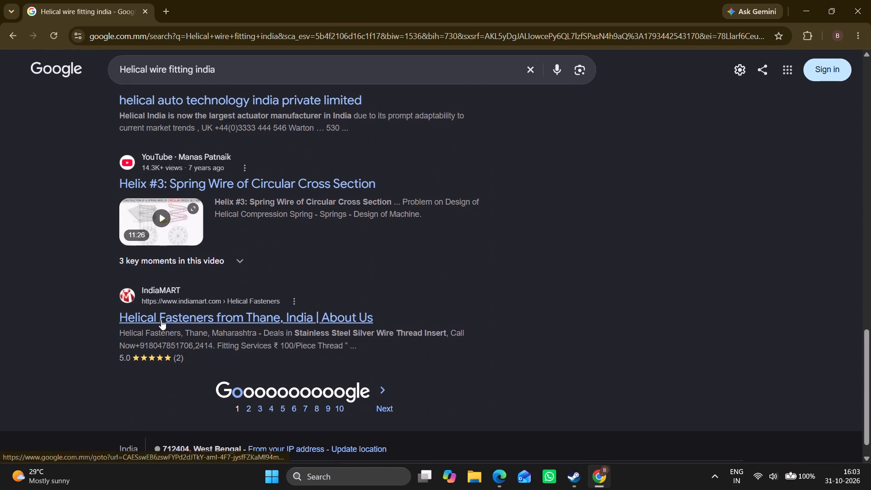
scroll(161, 320, down, 1)
double_click(378, 383)
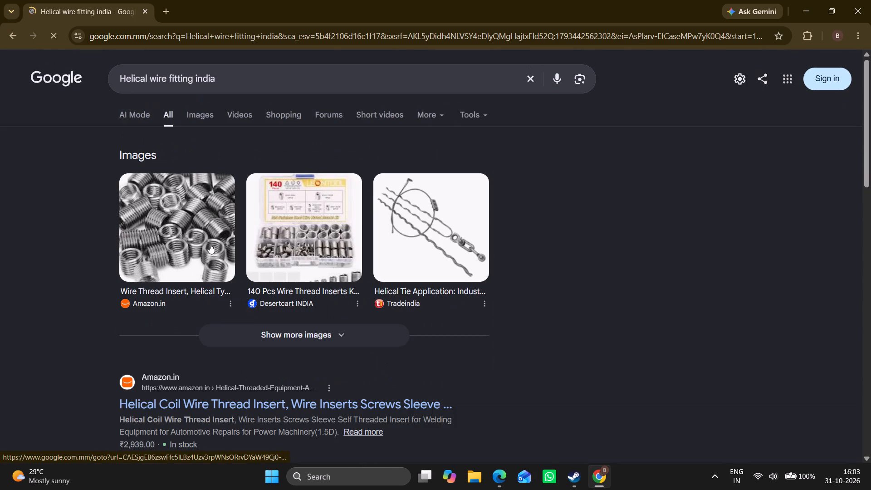
scroll(189, 377, down, 3)
scroll(198, 423, down, 3)
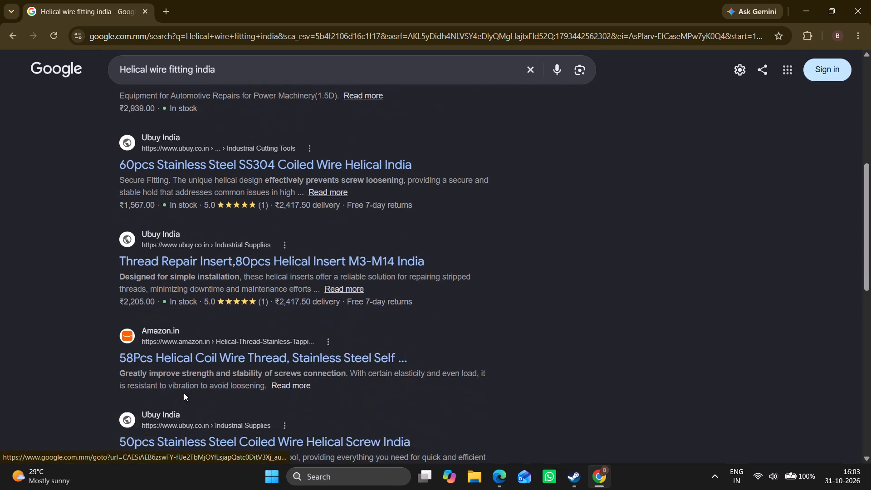
scroll(168, 366, down, 14)
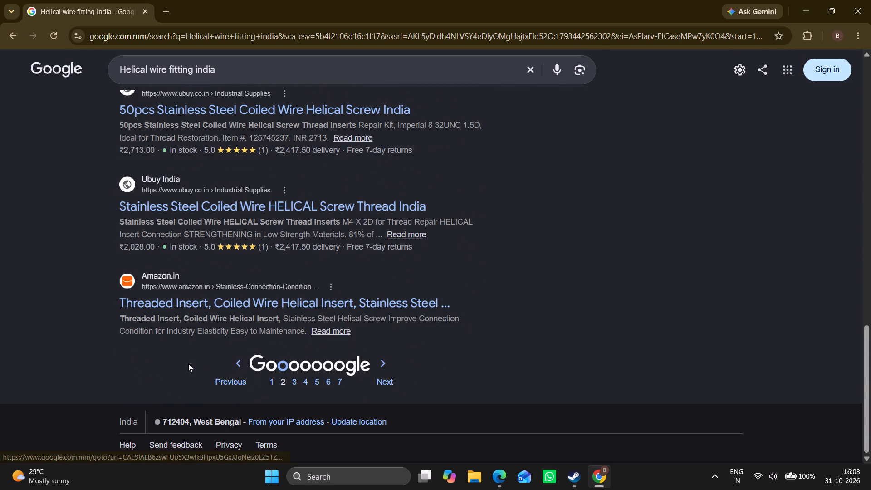
Examine the third Google result page for "Helical wire fitting india" to work out the adamiano.com listing's position.
double_click(387, 382)
scroll(260, 329, down, 4)
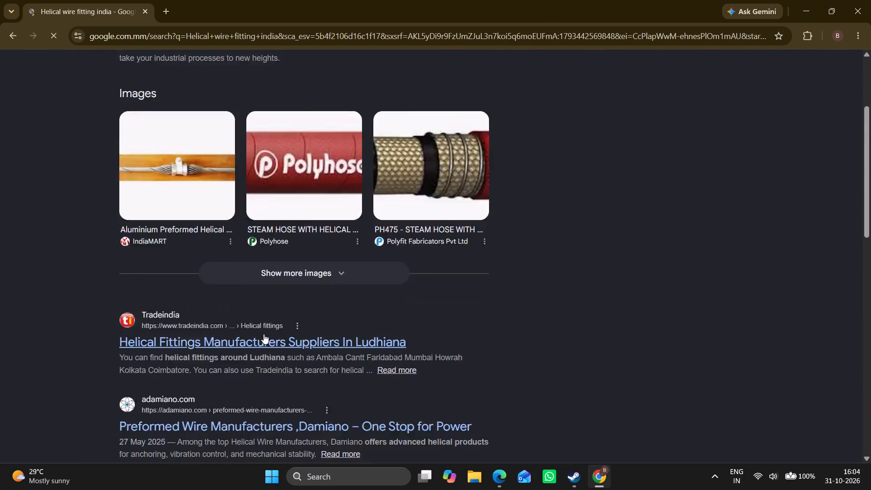
scroll(264, 334, down, 2)
scroll(216, 256, up, 3)
scroll(216, 256, down, 13)
scroll(218, 260, up, 18)
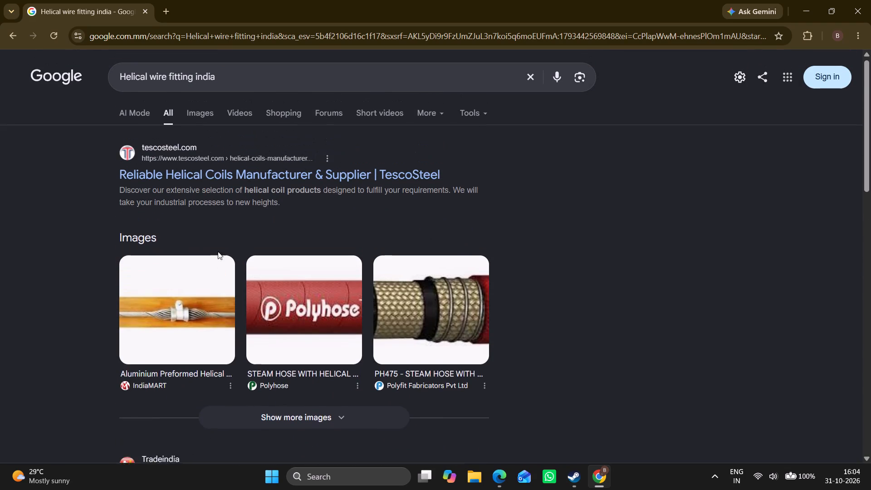
scroll(146, 239, down, 19)
scroll(153, 243, up, 6)
scroll(137, 203, down, 1)
scroll(137, 203, up, 13)
scroll(150, 351, down, 3)
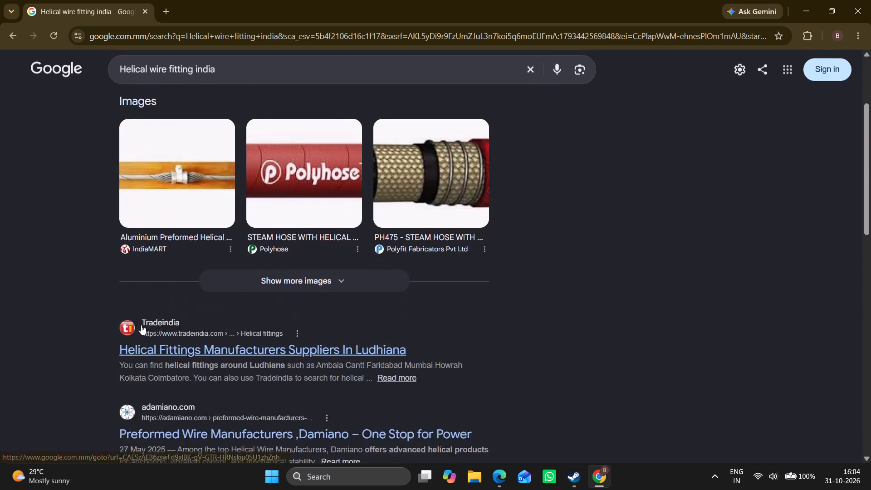
scroll(141, 325, down, 1)
Switch to the Edge rank sheet and enter 21 in the Mozambique column for "Helical wire fitting india".
double_click(509, 476)
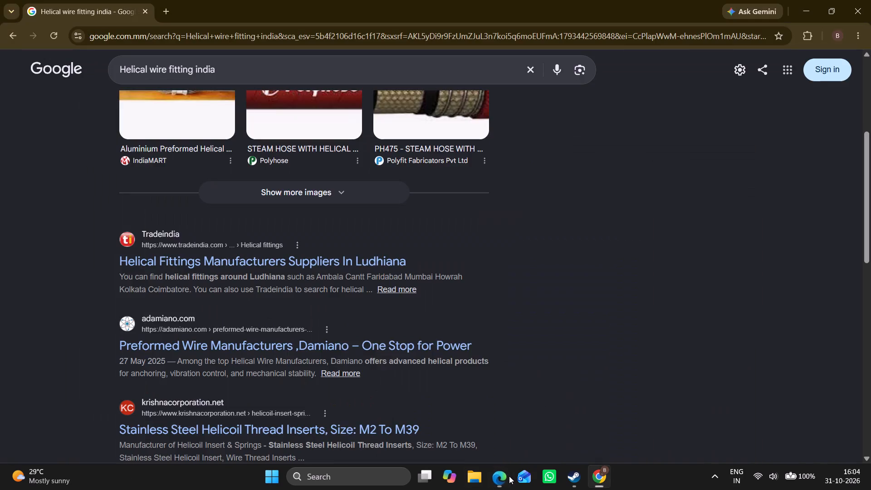
click(509, 476)
text(21)
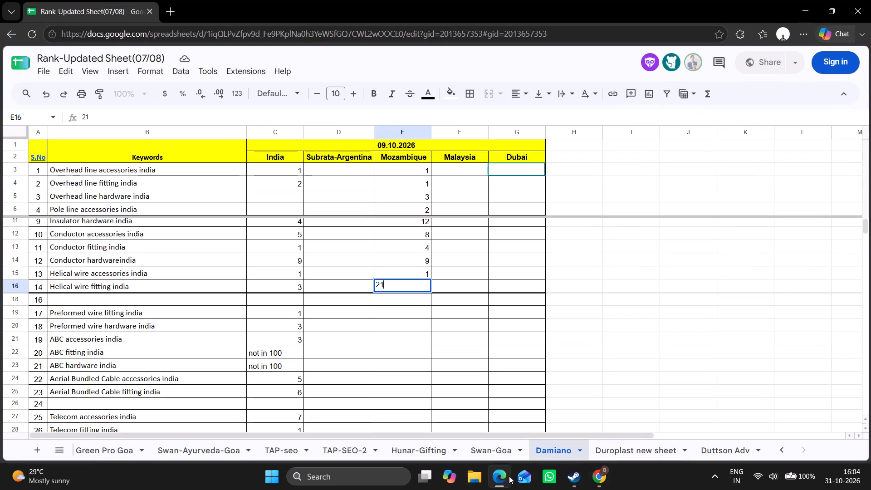
key(Return)
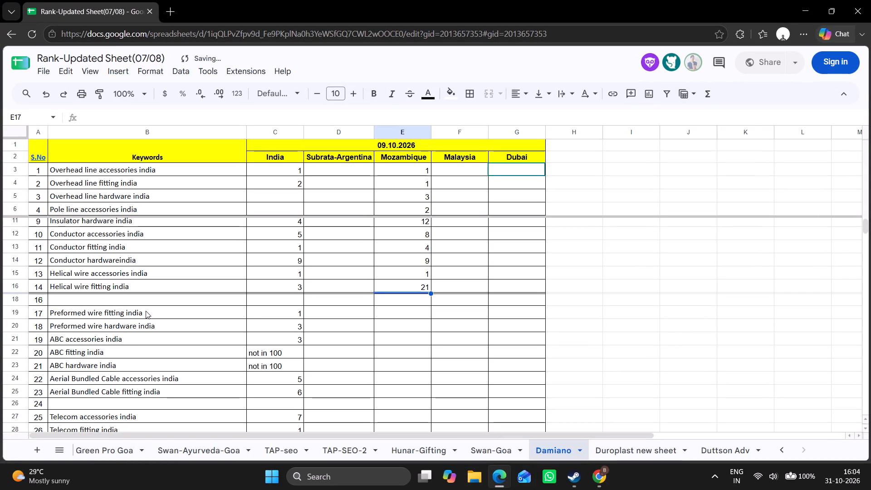
Copy the keyword "Preformed wire fitting india" from the Damiano rank sheet and open its Mozambique cell for entry.
double_click(146, 311)
scroll(183, 255, down, 1)
scroll(183, 255, up, 1)
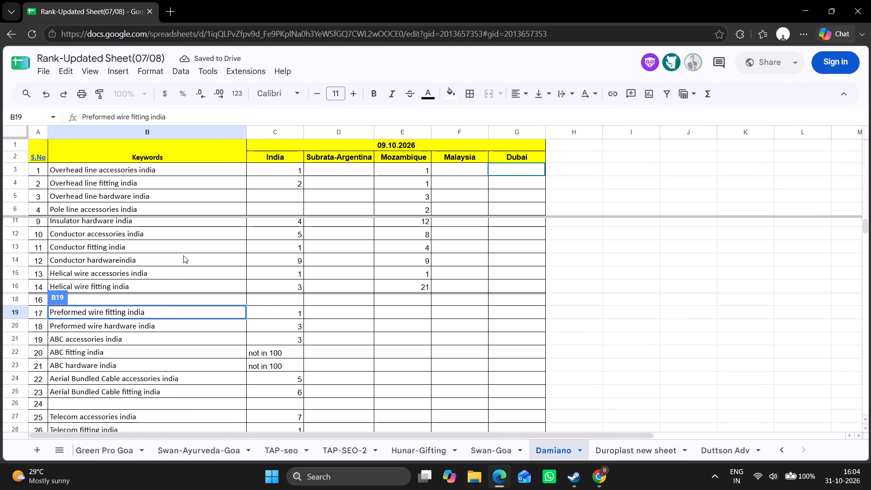
scroll(183, 256, up, 1)
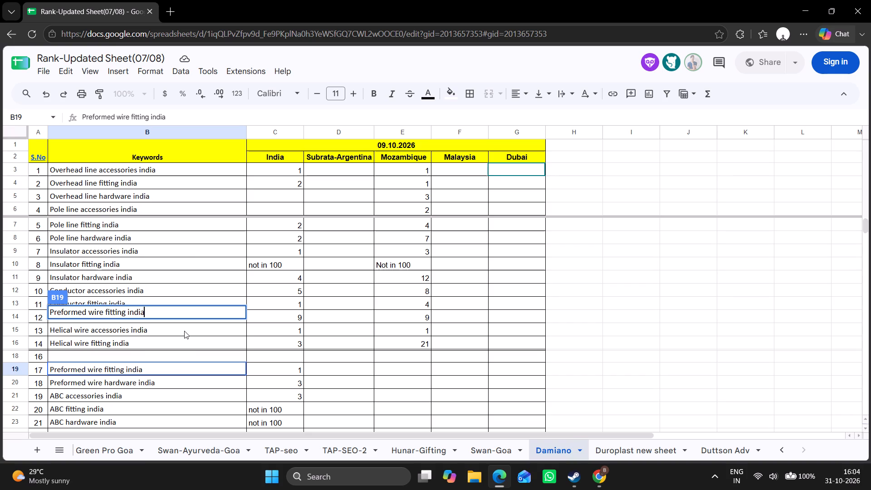
click(179, 367)
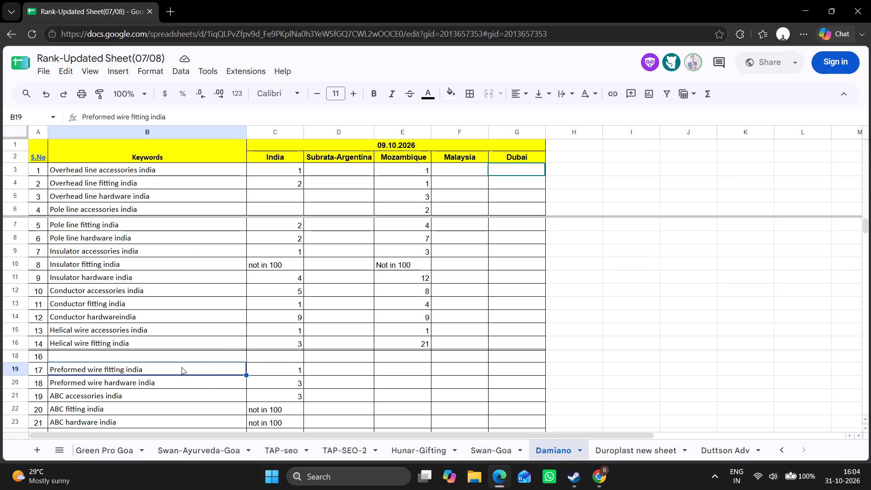
scroll(157, 363, up, 3)
scroll(210, 378, down, 1)
scroll(210, 378, up, 1)
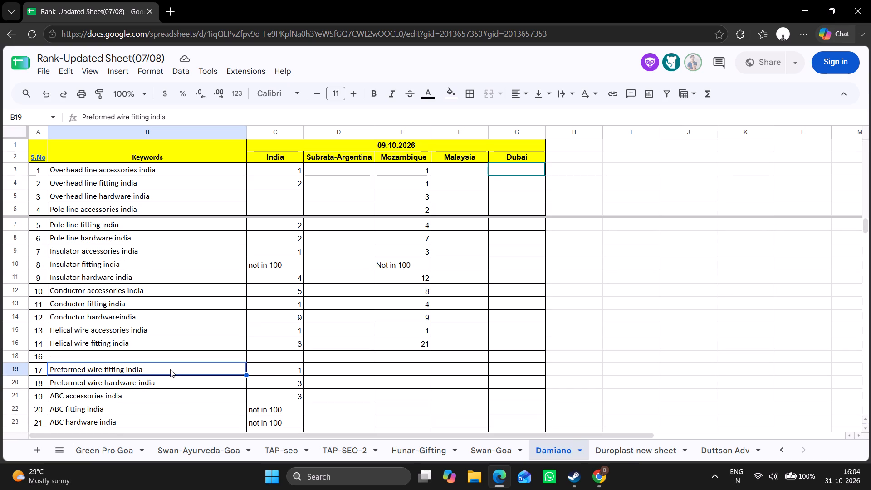
triple_click(170, 369)
double_click(170, 369)
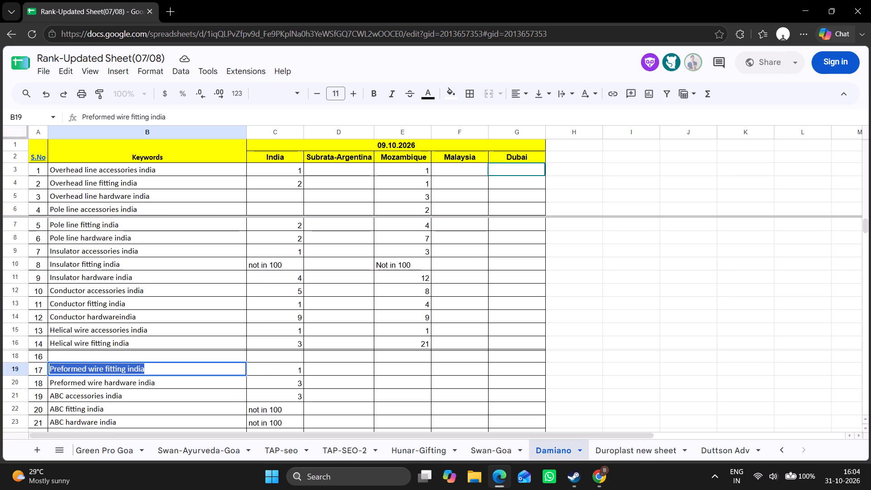
key(ctrl+c)
double_click(396, 368)
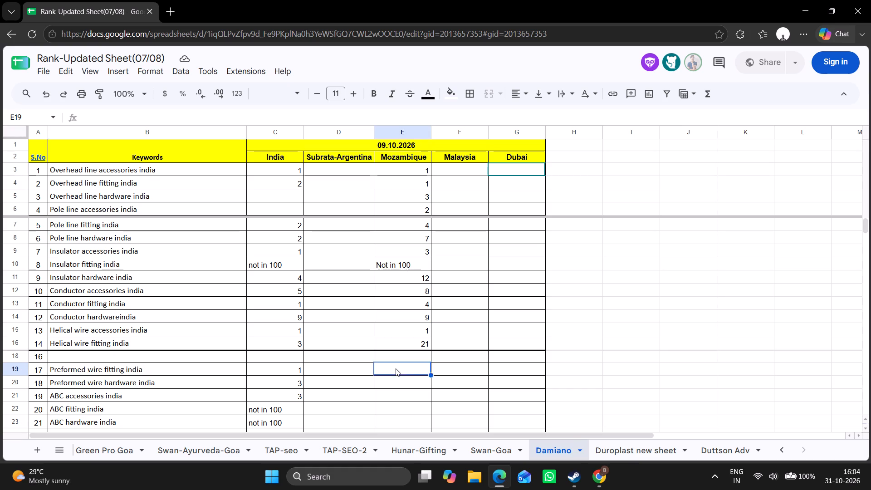
Switch to Chrome and search Google for "Preformed wire fitting india" in place of the previous keyword.
double_click(599, 480)
click(598, 481)
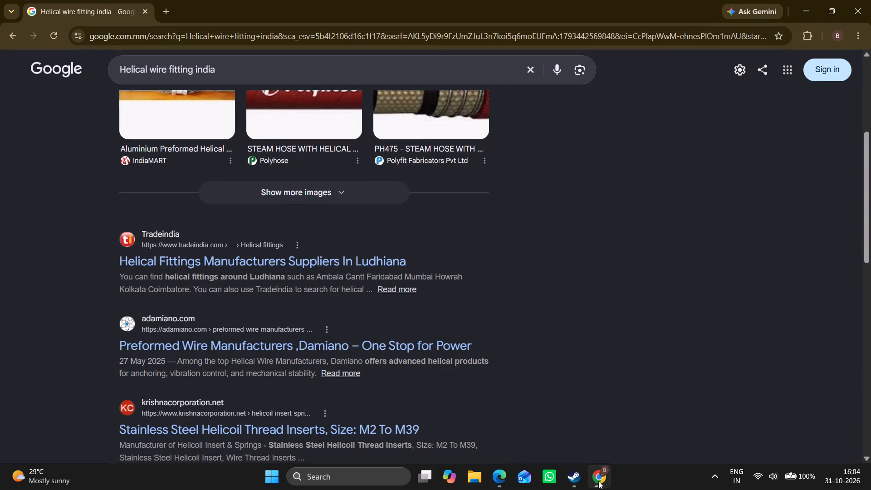
double_click(528, 74)
key(ctrl+v)
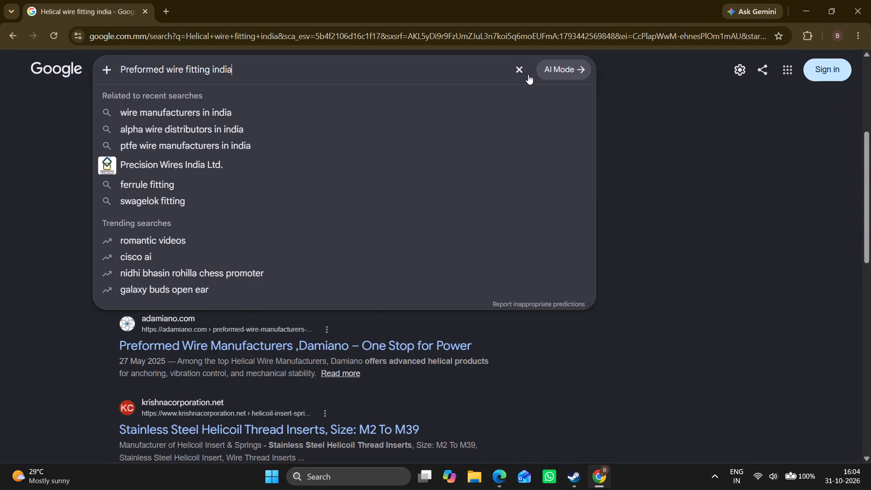
key(Return)
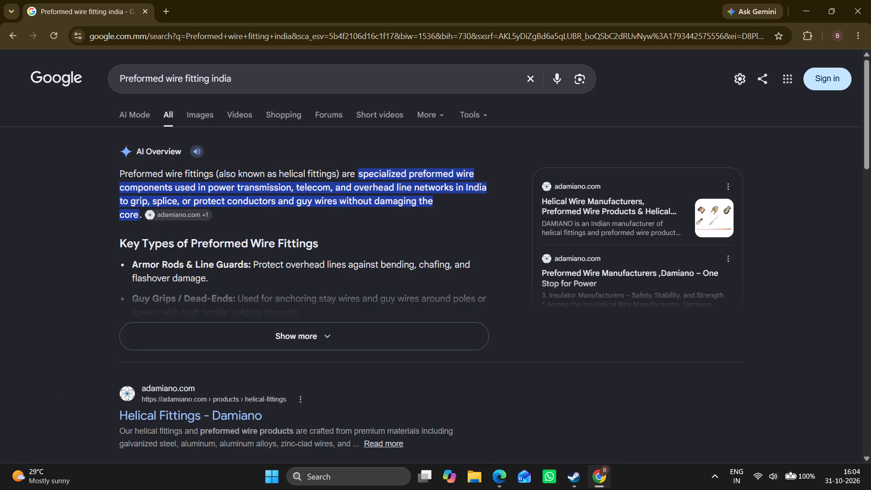
Switch to the Edge rank sheet and enter 1 in the Mozambique column for "Preformed wire fitting india".
click(497, 478)
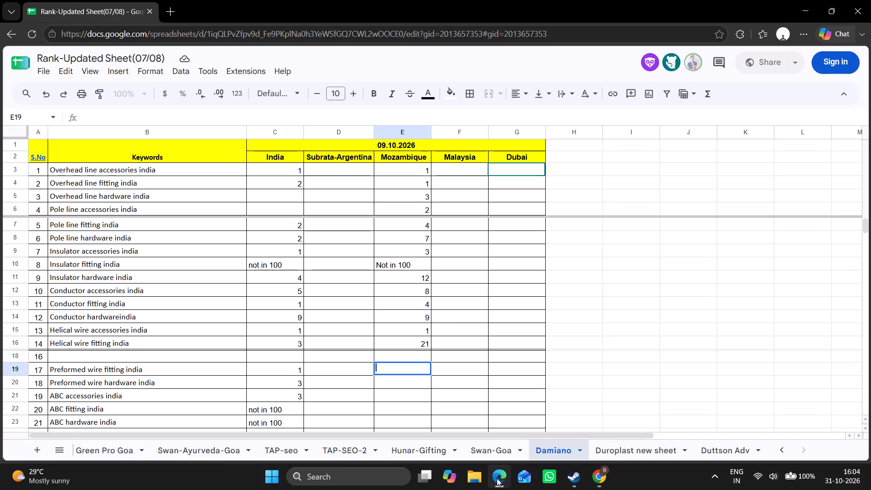
key(1)
key(Return)
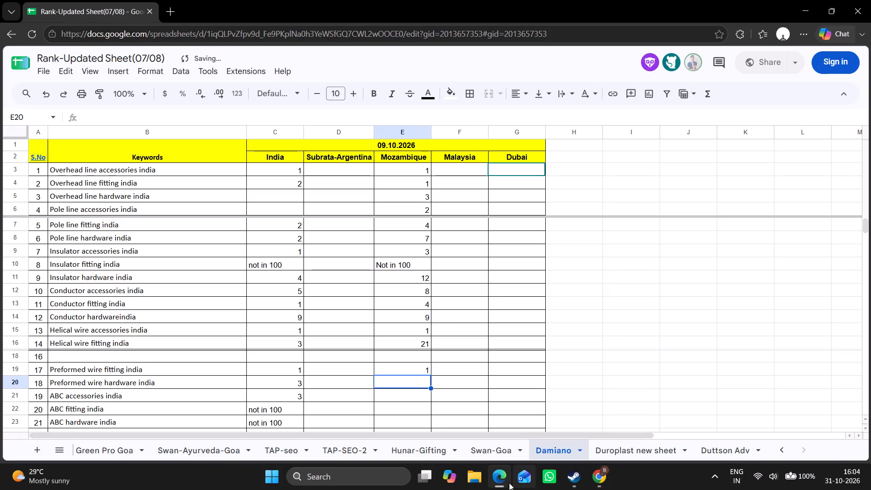
Copy the keyword "Preformed wire hardware india" from the rank sheet and open its Mozambique cell for entry.
scroll(562, 376, down, 13)
scroll(555, 366, up, 1)
scroll(555, 366, down, 1)
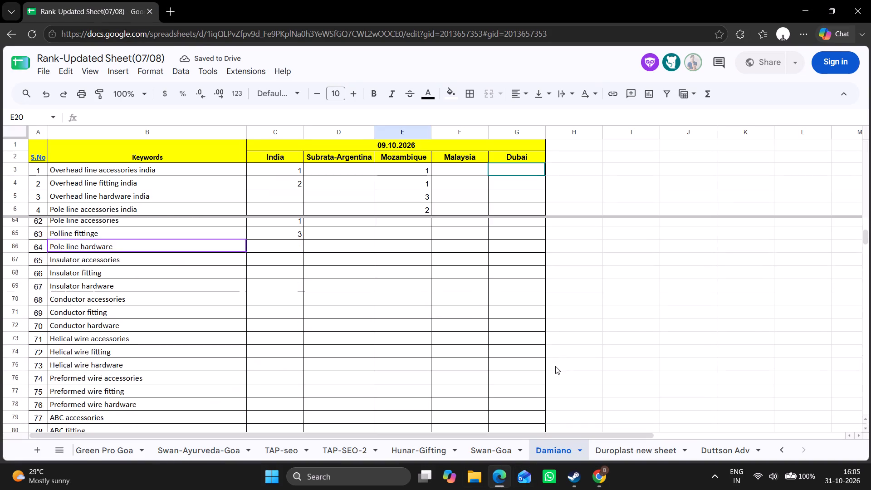
scroll(555, 366, up, 13)
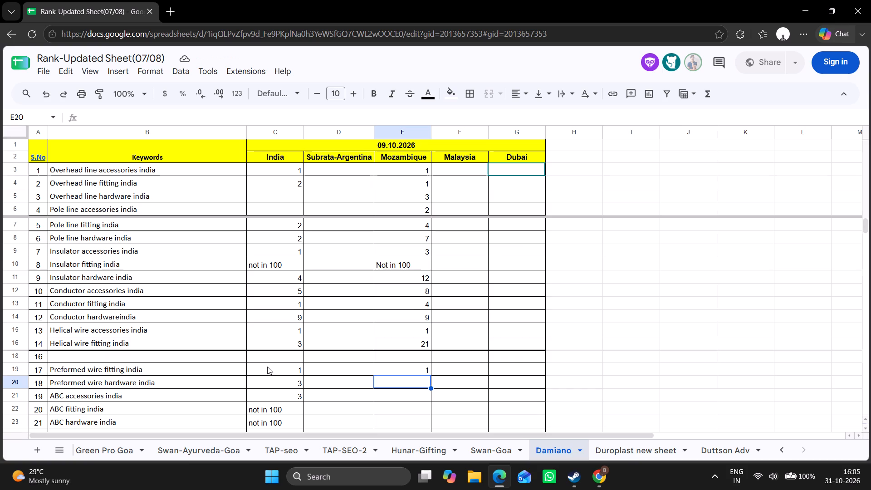
scroll(520, 236, up, 5)
triple_click(206, 384)
click(206, 384)
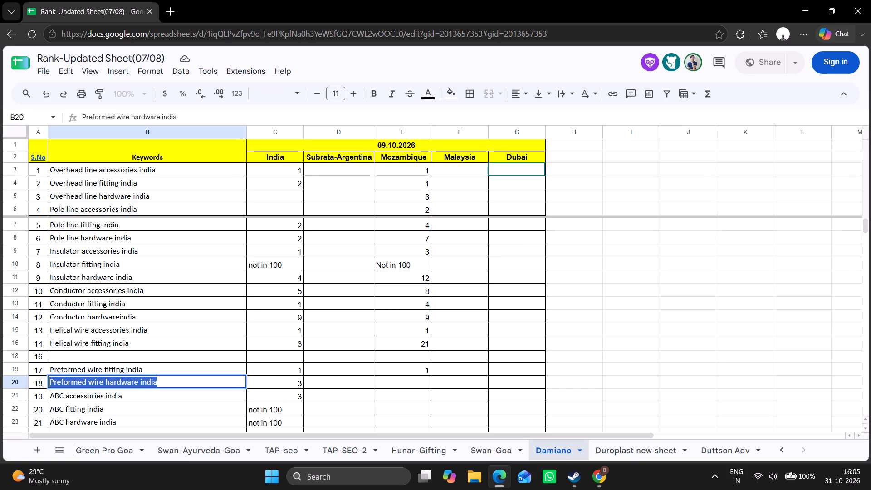
key(ctrl+c)
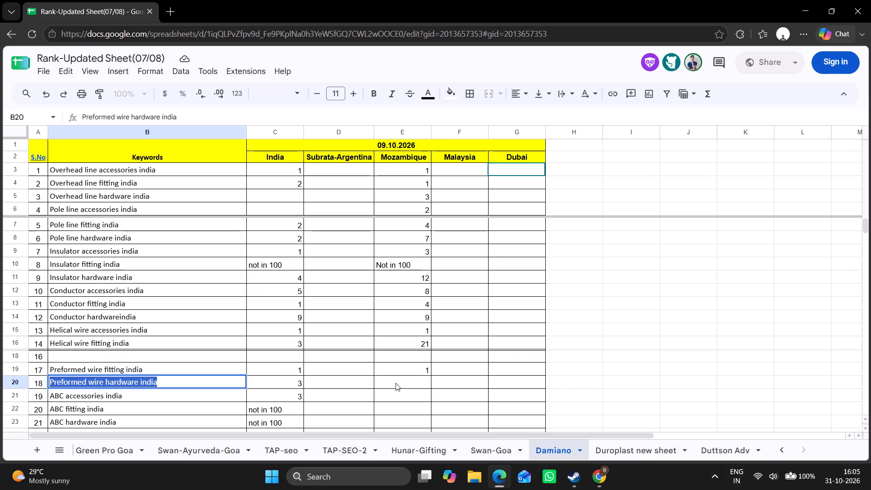
double_click(401, 379)
Switch to Chrome and search Google for "Preformed wire hardware india" in place of the previous keyword.
click(596, 481)
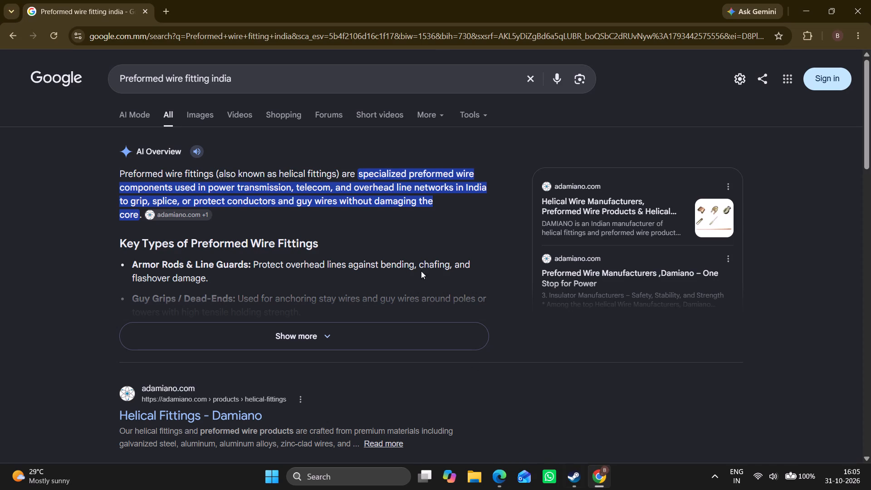
click(538, 78)
click(535, 78)
double_click(535, 78)
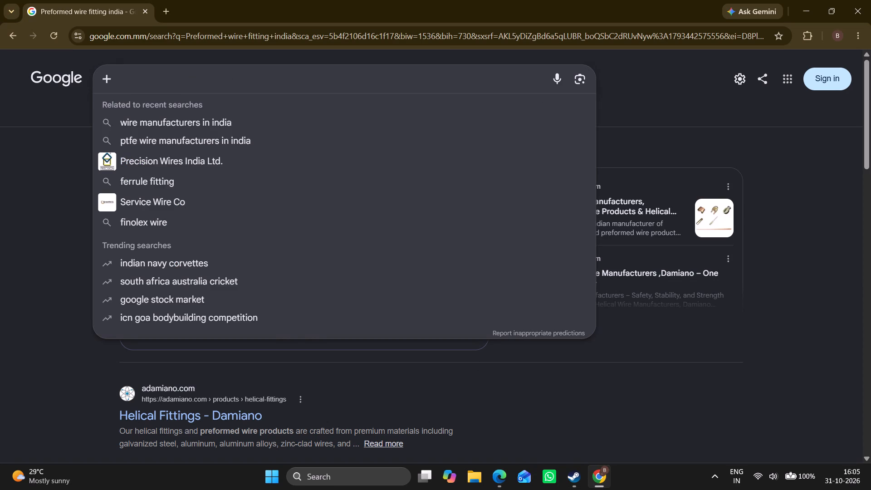
key(ctrl+v)
key(Delete)
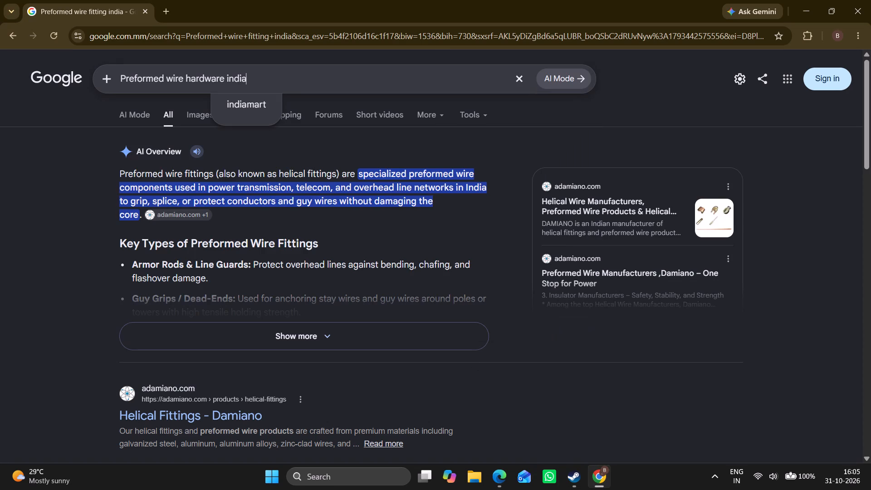
key(Return)
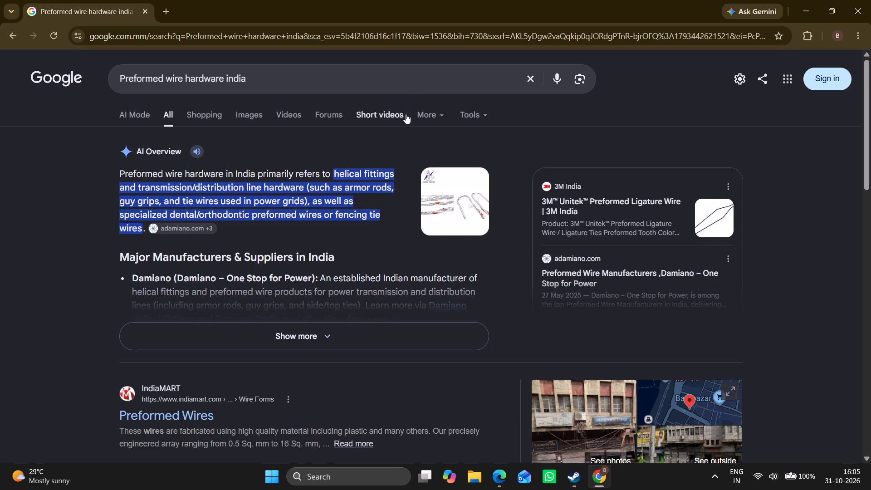
Locate the adamiano.com listing, switch to the Edge rank sheet and enter 3 in the Mozambique column for "Preformed wire hardware india".
scroll(397, 153, down, 4)
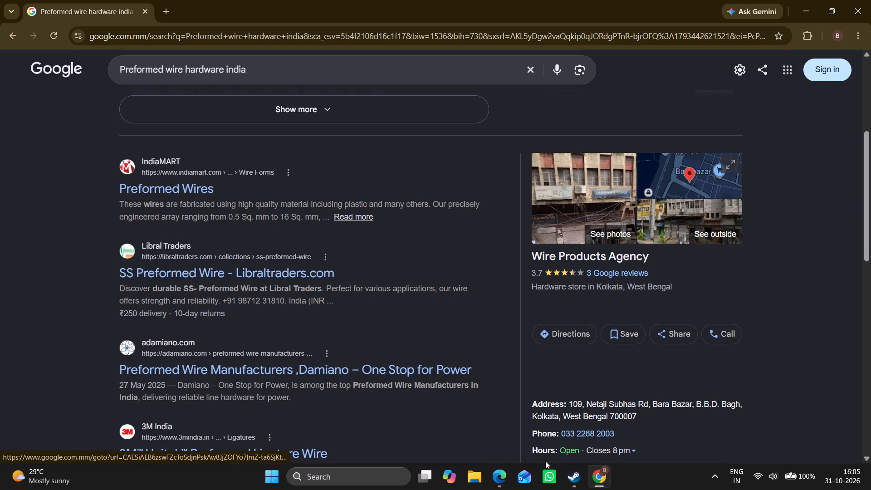
double_click(501, 475)
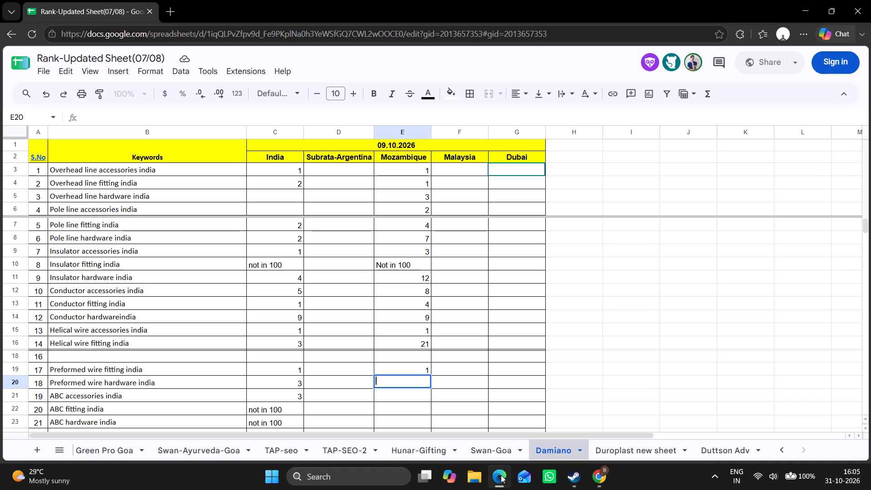
key(3)
key(Return)
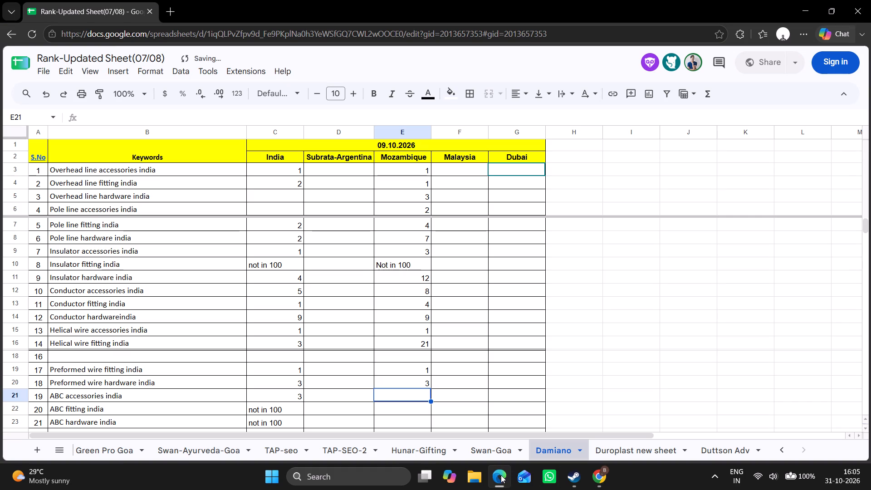
Copy "ABC accessories india" from the rank sheet and search Google for it in Chrome.
scroll(621, 373, down, 2)
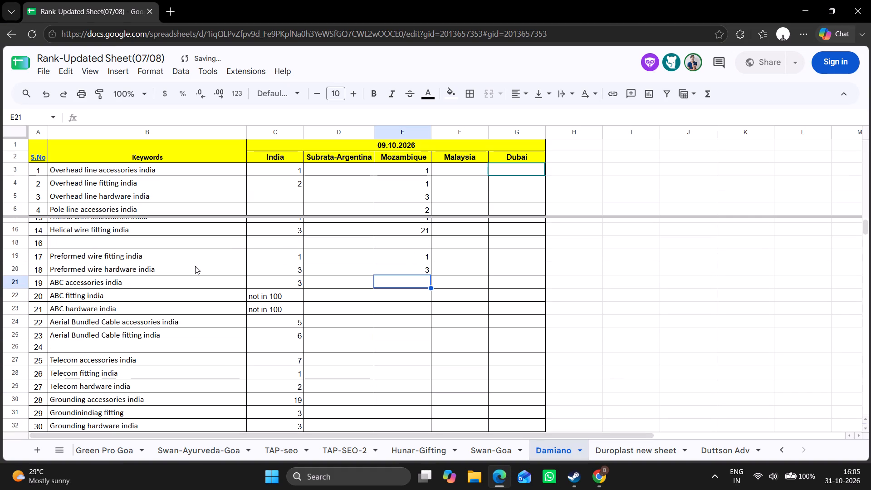
triple_click(196, 281)
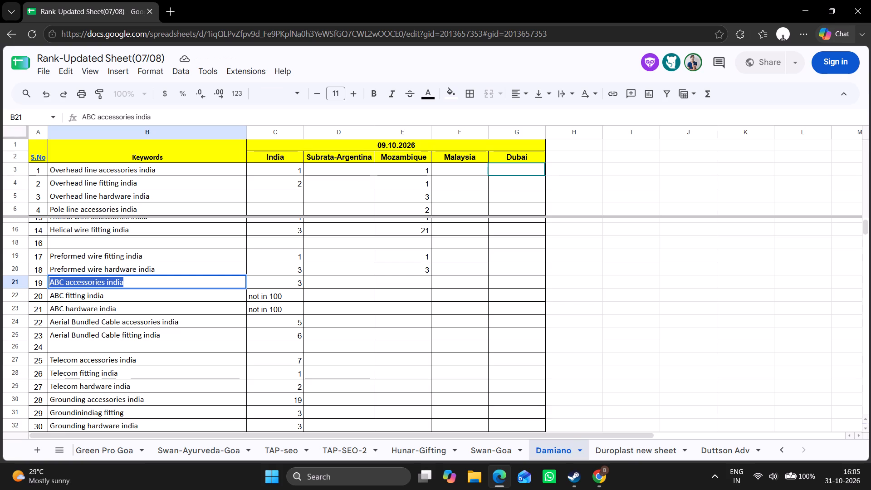
key(ctrl+c)
double_click(391, 283)
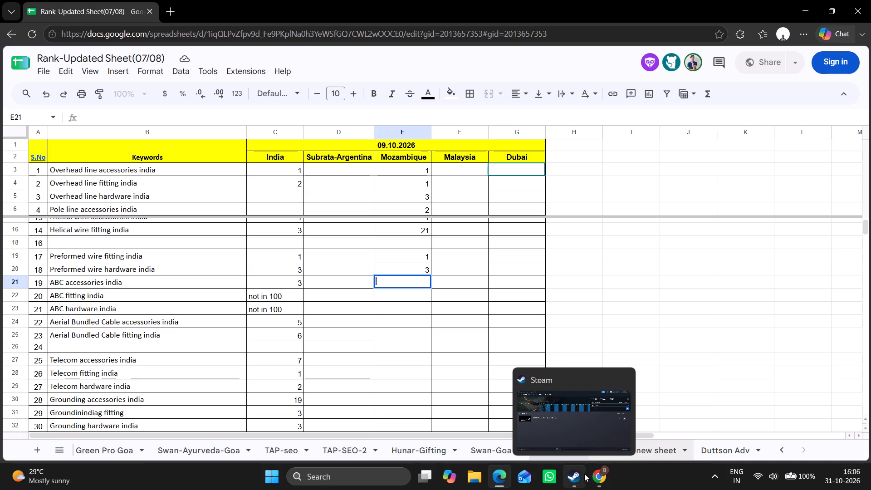
double_click(599, 476)
click(599, 476)
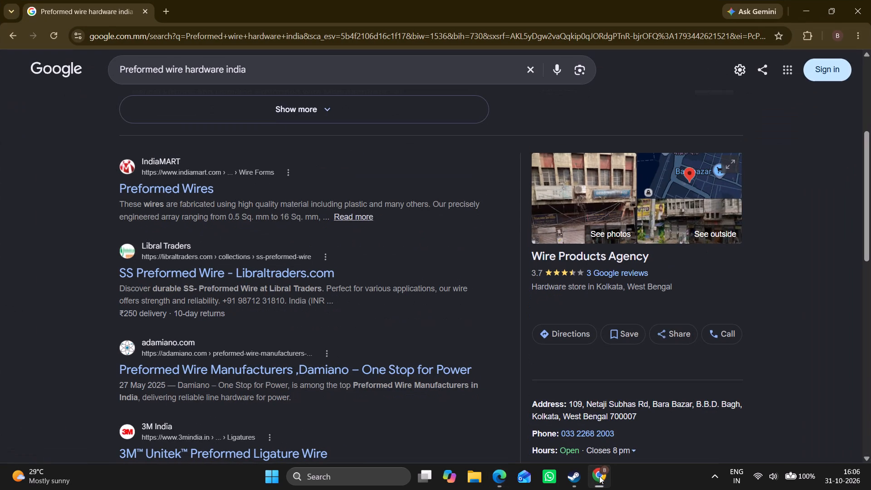
click(529, 70)
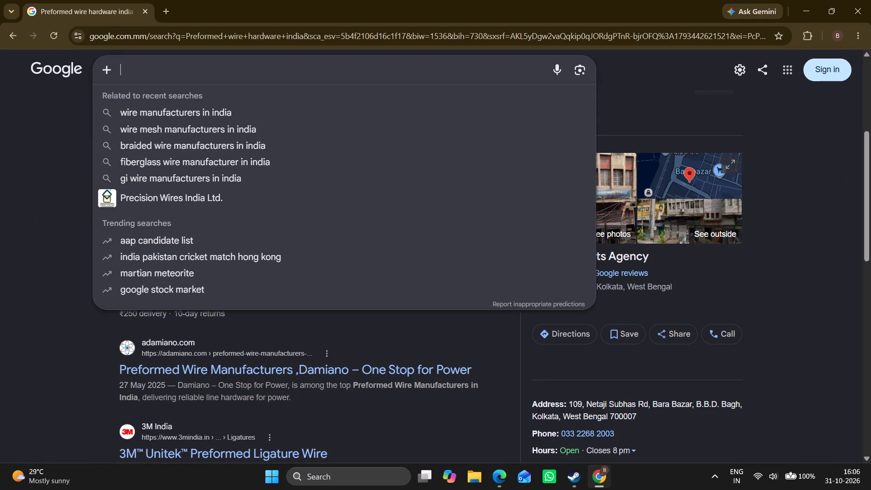
key(ctrl+v)
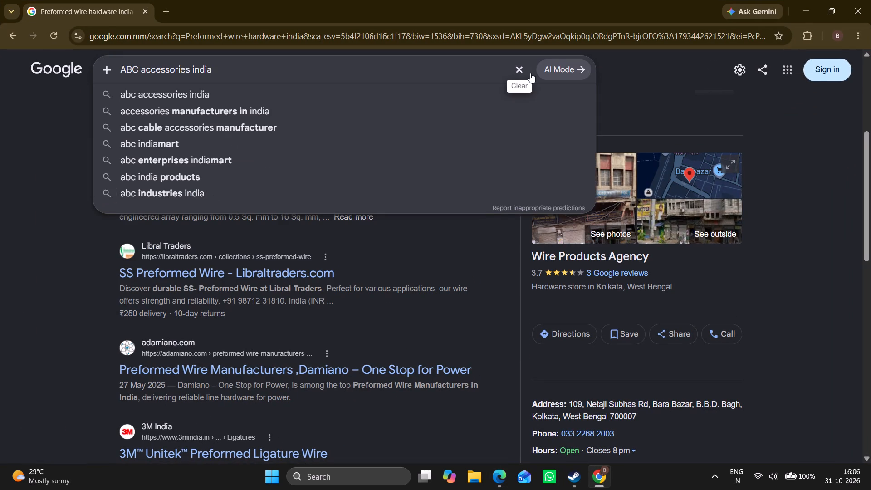
key(Return)
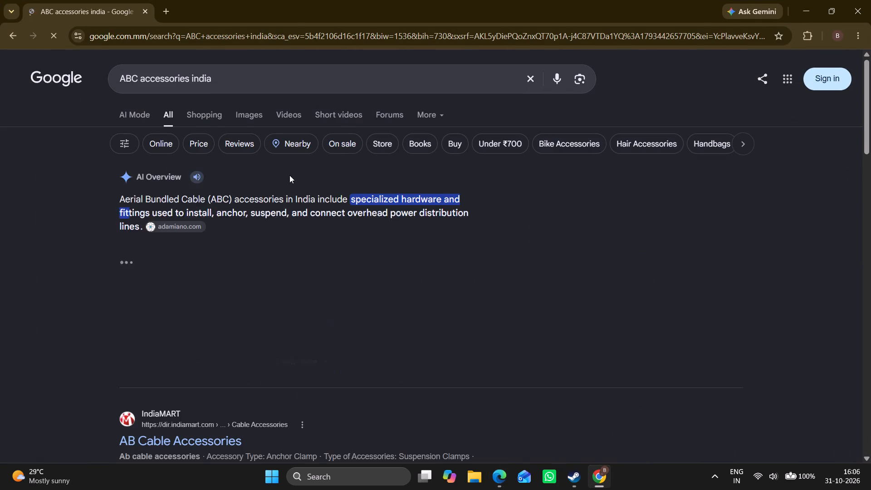
Look for the adamiano.com listing through the second results page, then switch to Edge and enter 9 in Mozambique for "ABC accessories india".
scroll(289, 175, down, 2)
scroll(173, 410, down, 2)
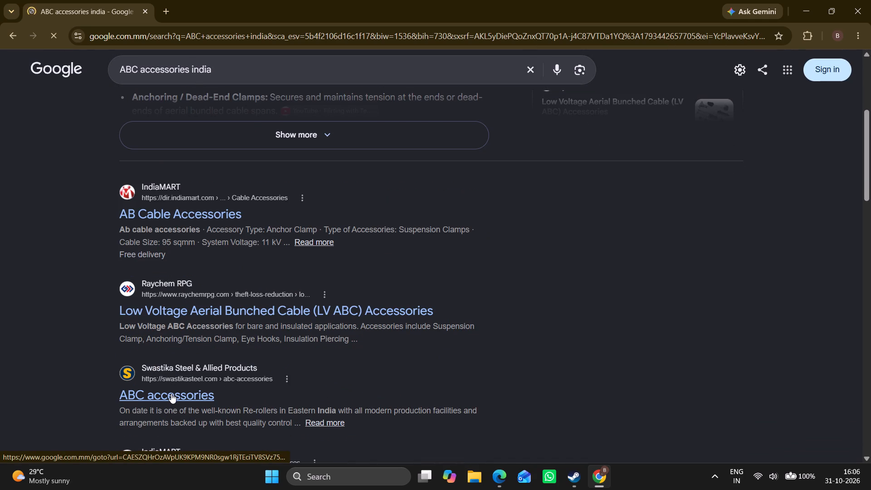
scroll(171, 393, down, 2)
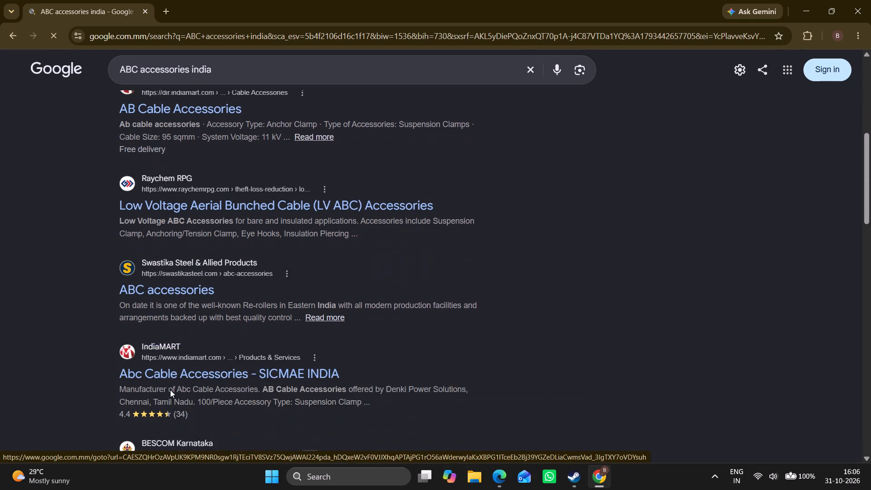
scroll(163, 371, down, 2)
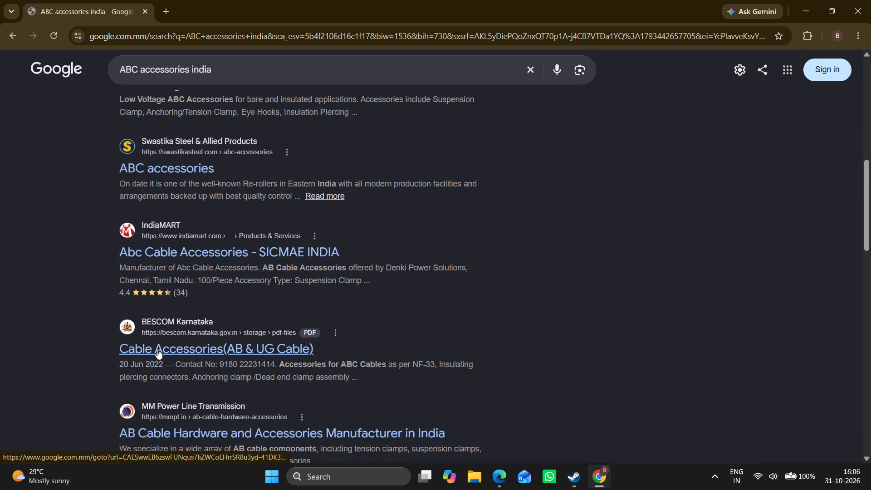
scroll(173, 426, down, 3)
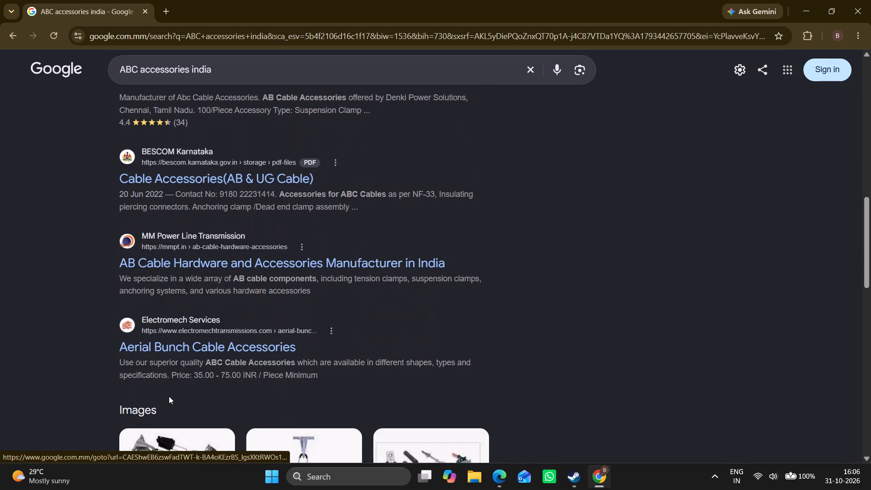
scroll(167, 412, down, 11)
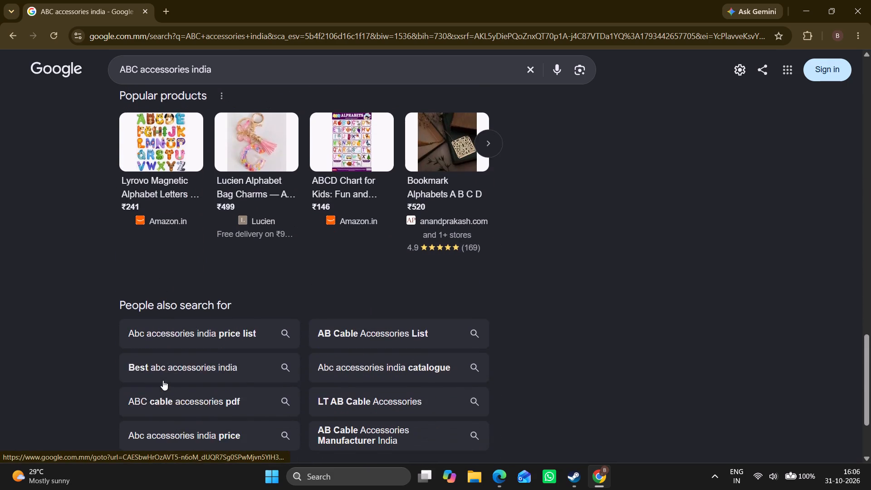
scroll(163, 380, down, 4)
double_click(377, 380)
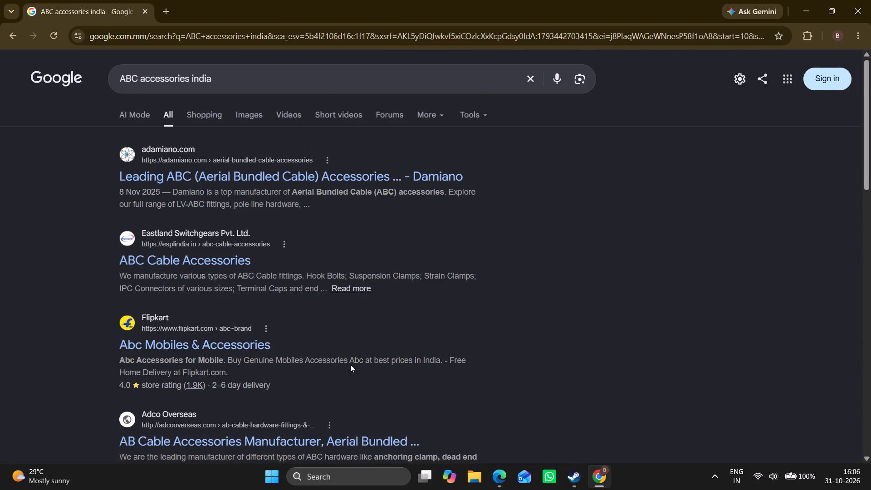
click(503, 472)
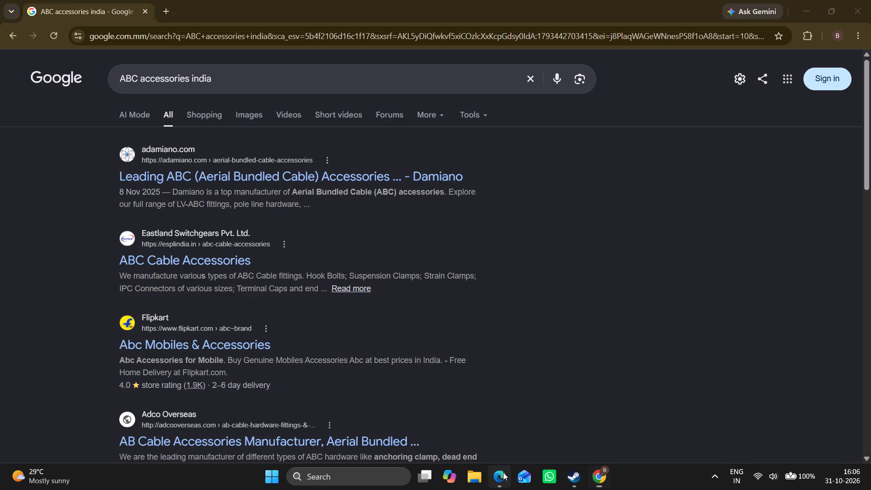
key(9)
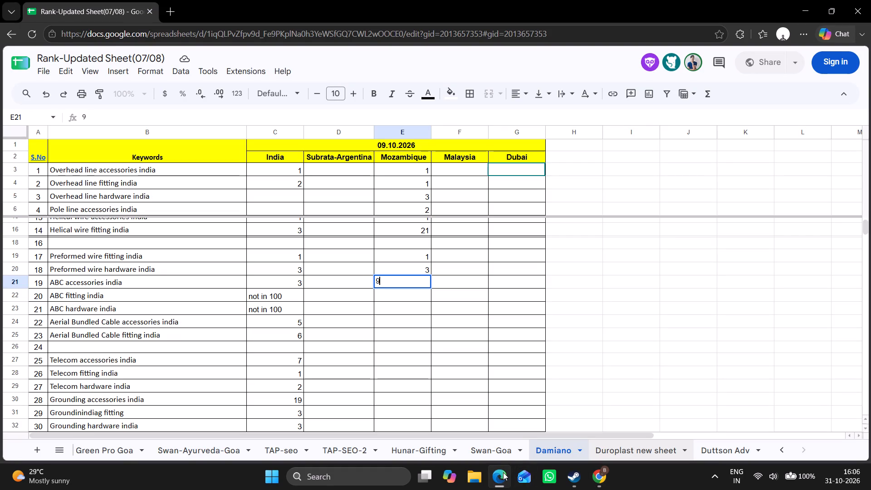
key(Return)
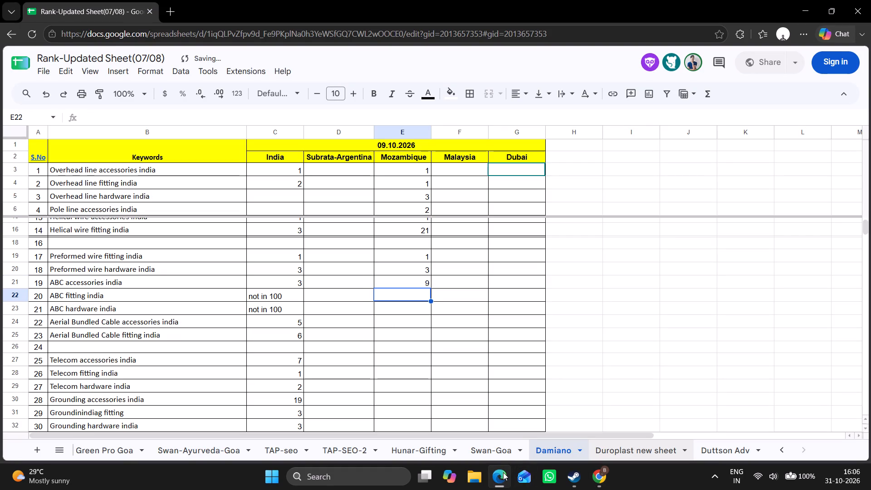
Enter "Not in 100" in the Mozambique column for both "ABC fitting india" and "ABC hardware india".
key(shift+n)
text(ot in 100)
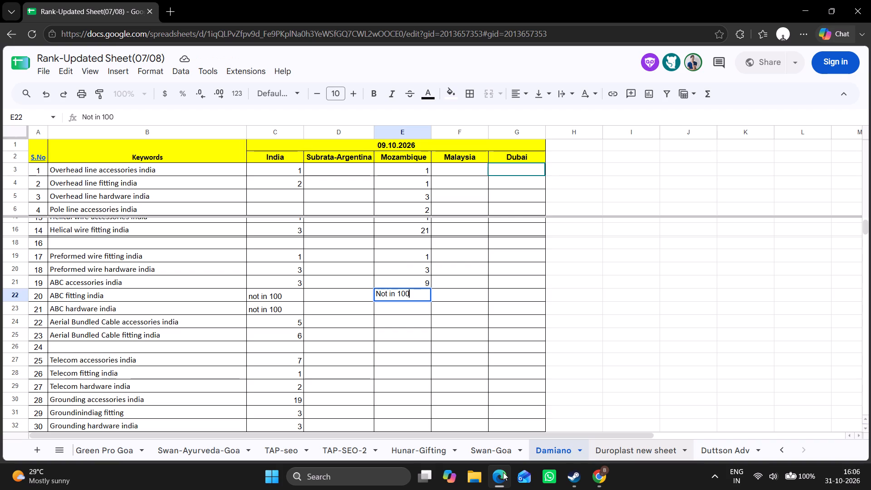
key(Return)
text(Not in)
key(space)
text(100)
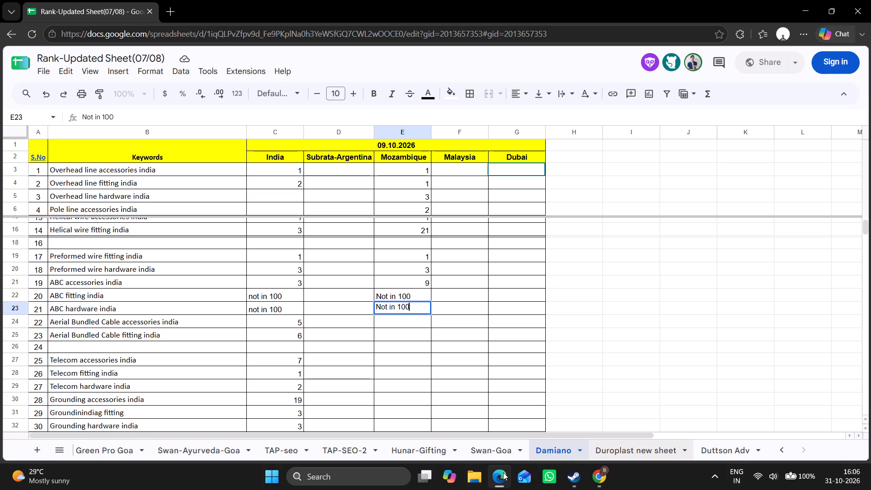
Copy "Aerial Bundled Cable accessories india" from the rank sheet, select its Mozambique cell and search Google for the keyword in Chrome.
double_click(214, 325)
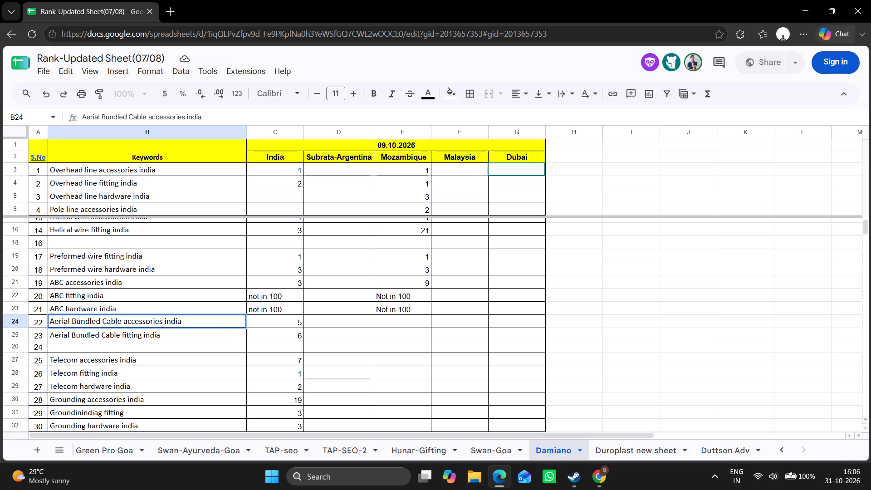
triple_click(223, 319)
click(223, 319)
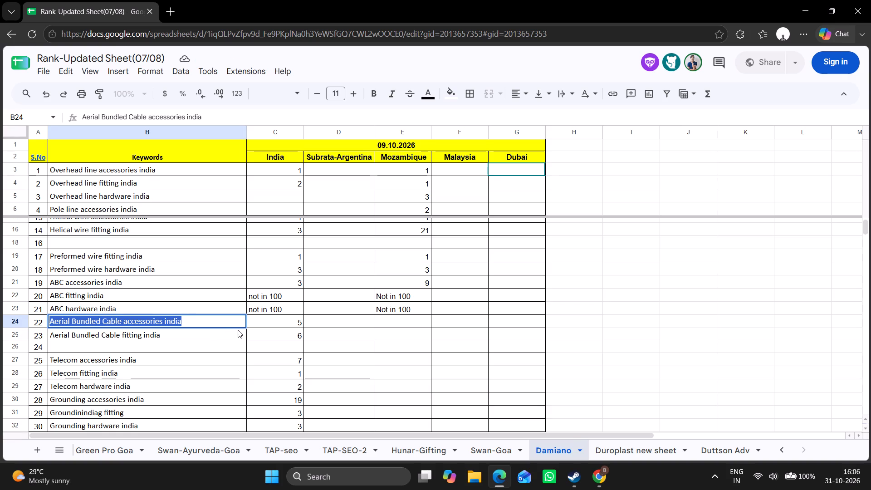
key(ctrl+c)
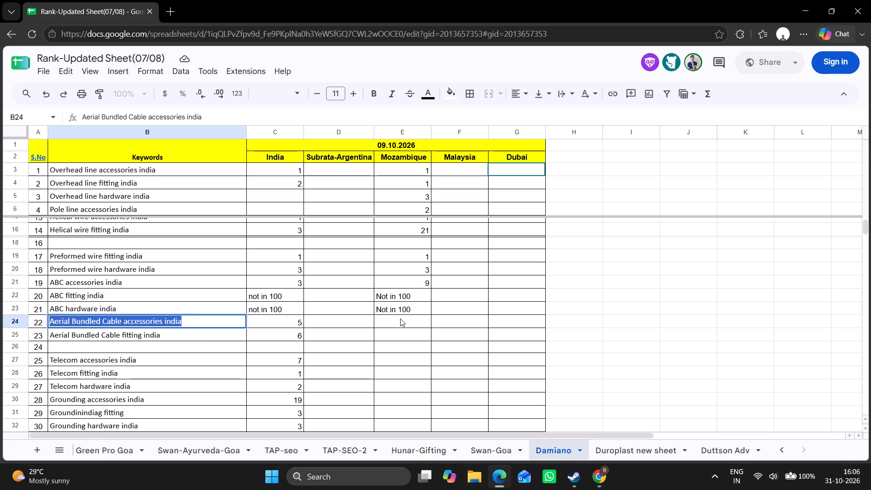
click(402, 320)
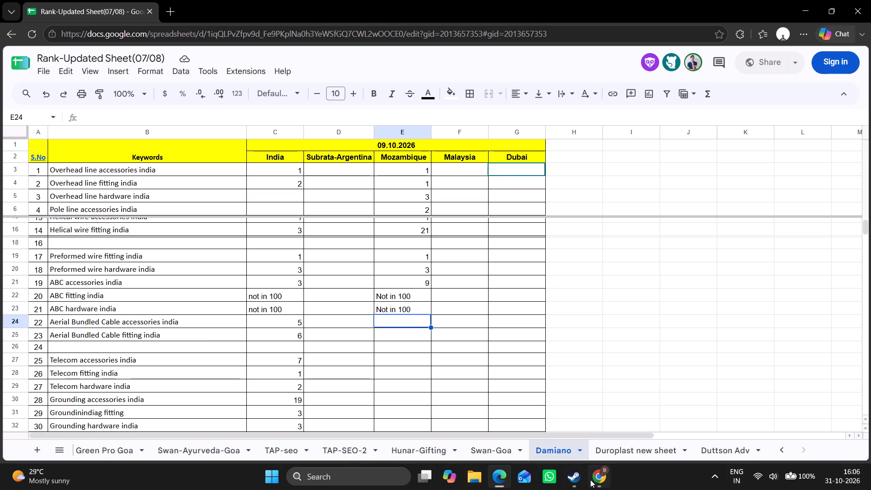
click(590, 480)
click(527, 81)
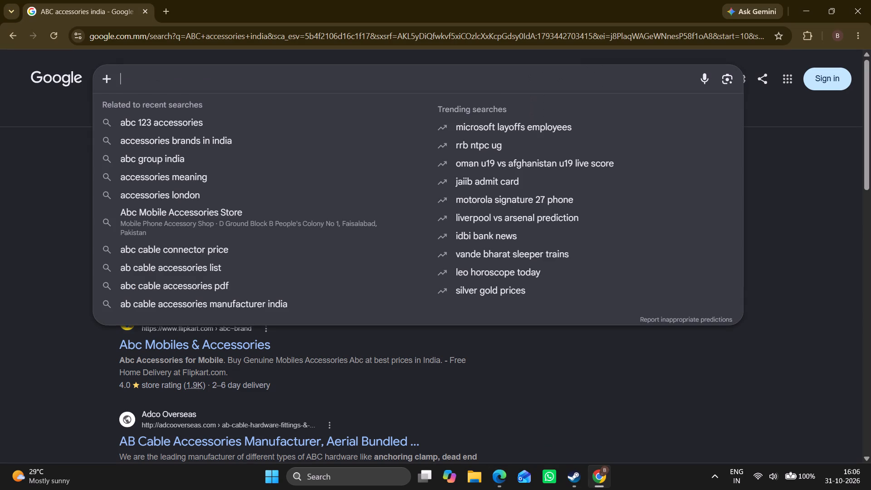
key(ctrl+v)
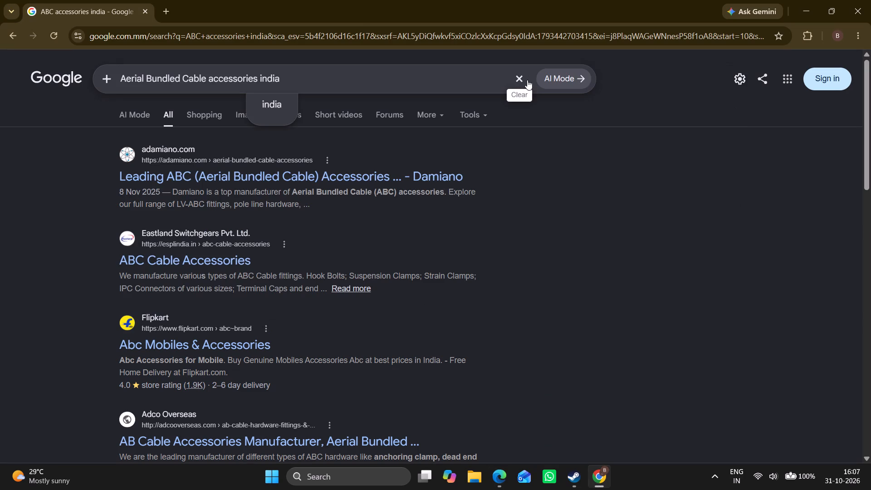
key(Return)
Locate the adamiano.com listing, switch to the Edge rank sheet and enter 5 in the Mozambique column for "Aerial Bundled Cable accessories india".
scroll(233, 279, down, 3)
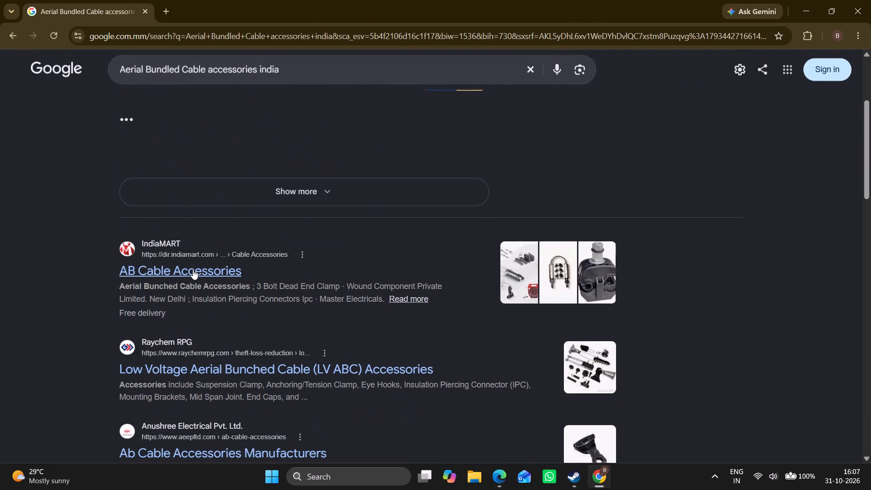
scroll(171, 362, down, 3)
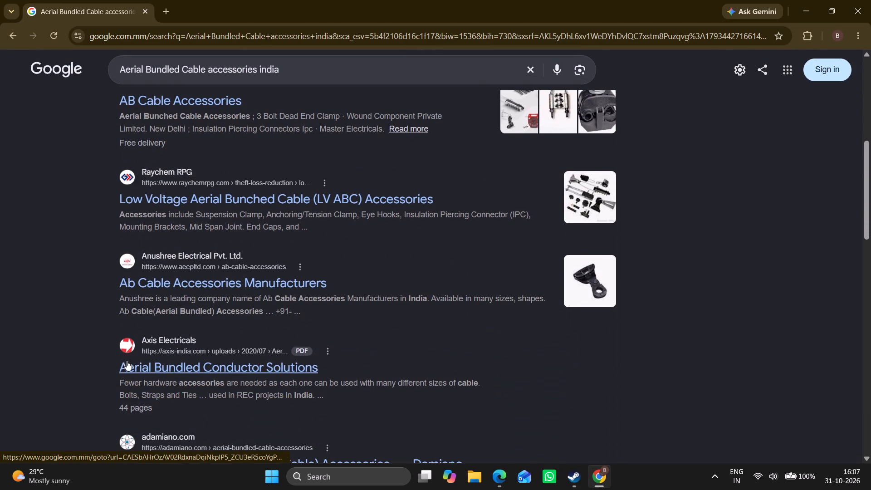
scroll(131, 349, down, 1)
click(505, 477)
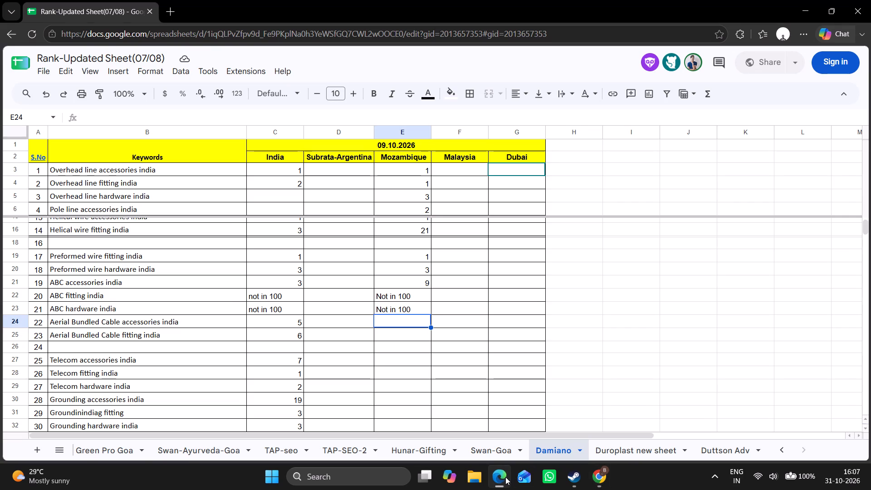
key(5)
key(Return)
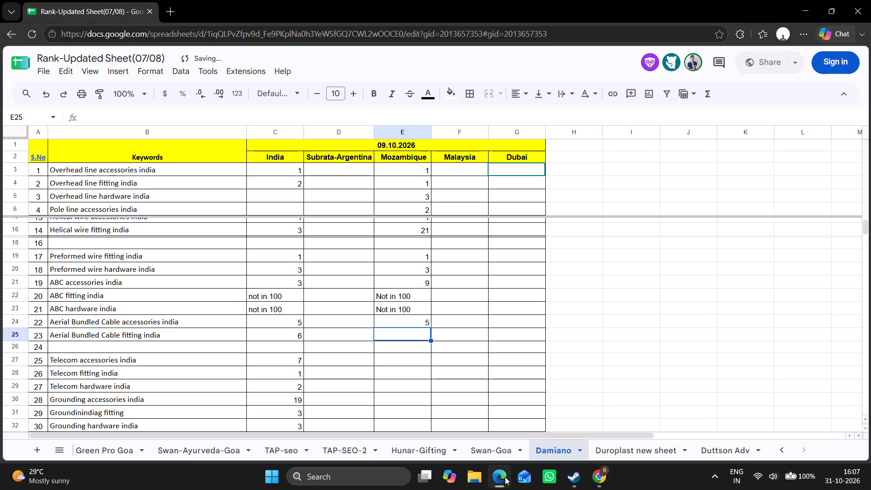
Copy "Aerial Bundled Cable fitting india" from the rank sheet, open its Mozambique cell and search Google for the keyword in Chrome.
triple_click(192, 332)
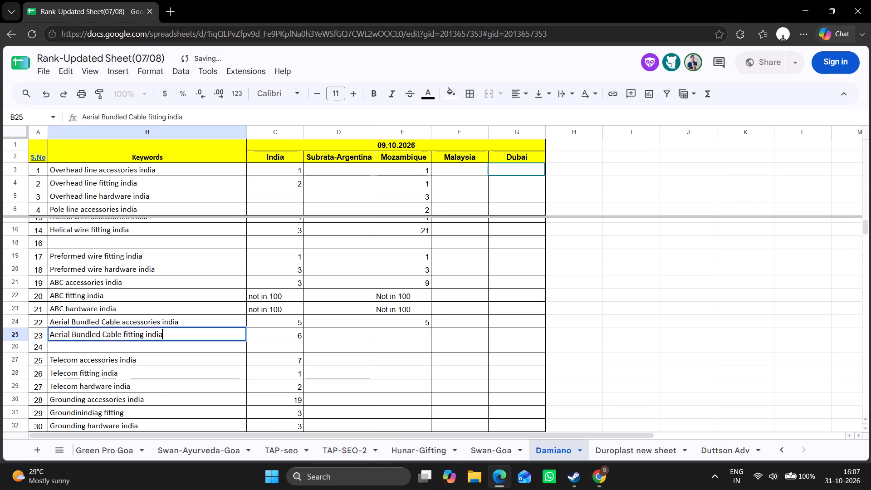
click(192, 332)
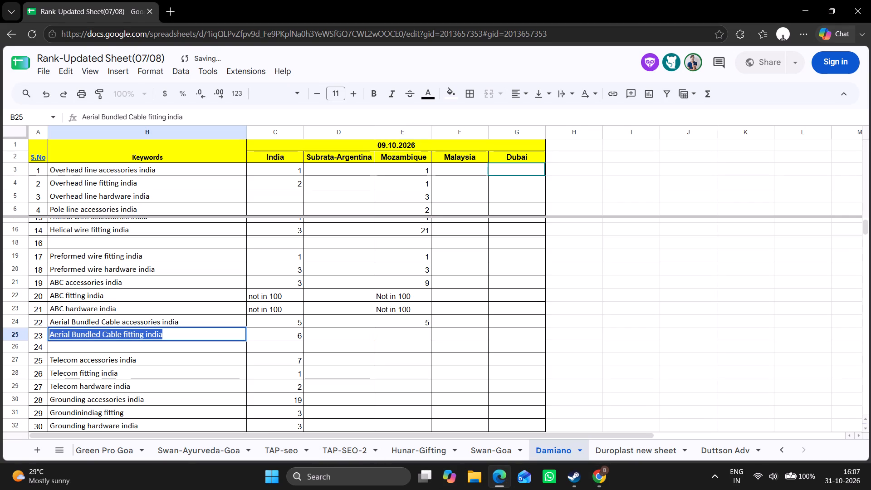
key(ctrl+c)
double_click(399, 333)
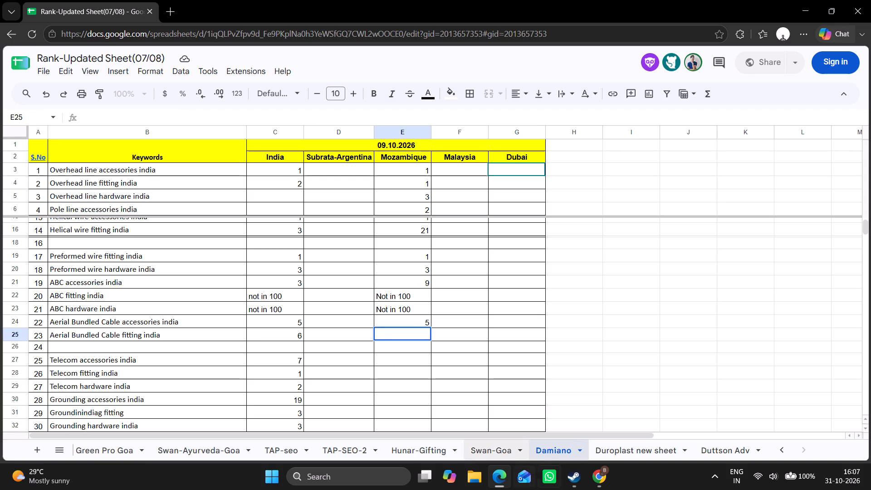
double_click(593, 480)
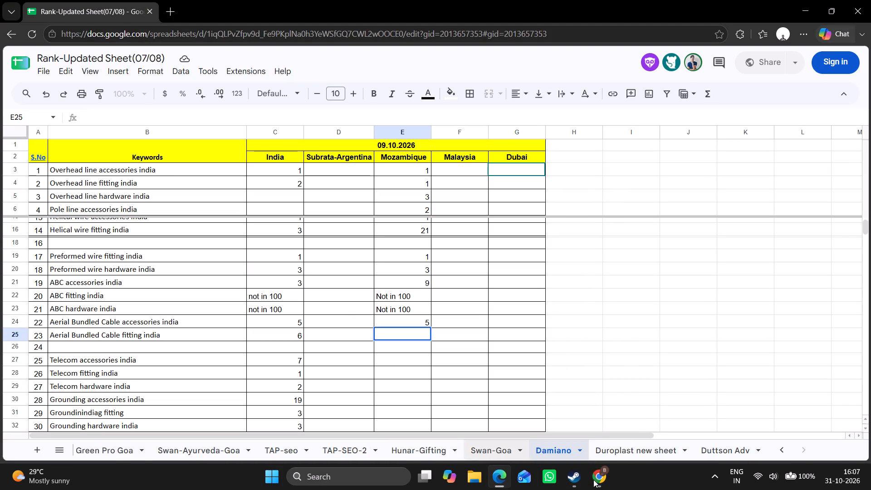
click(593, 480)
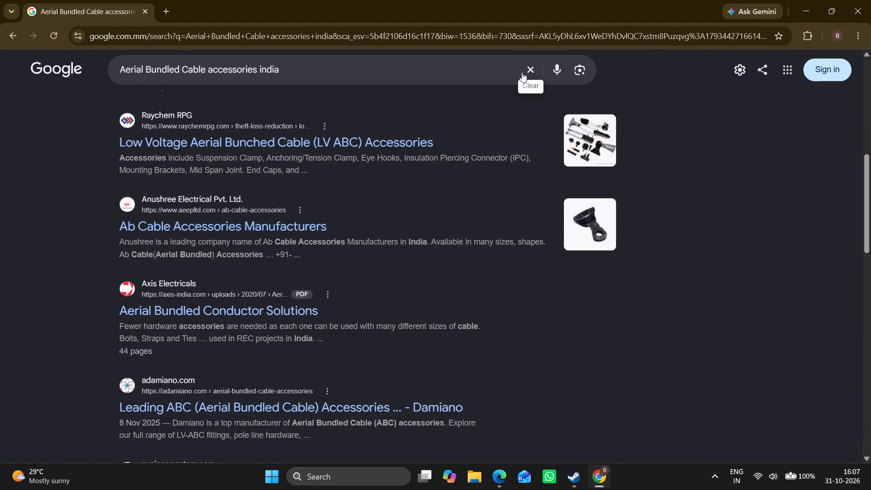
double_click(527, 72)
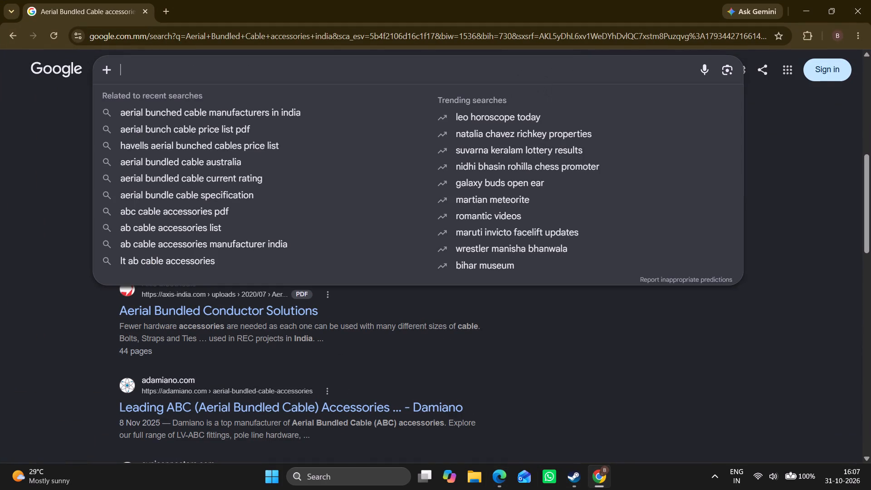
key(ctrl+v)
key(Return)
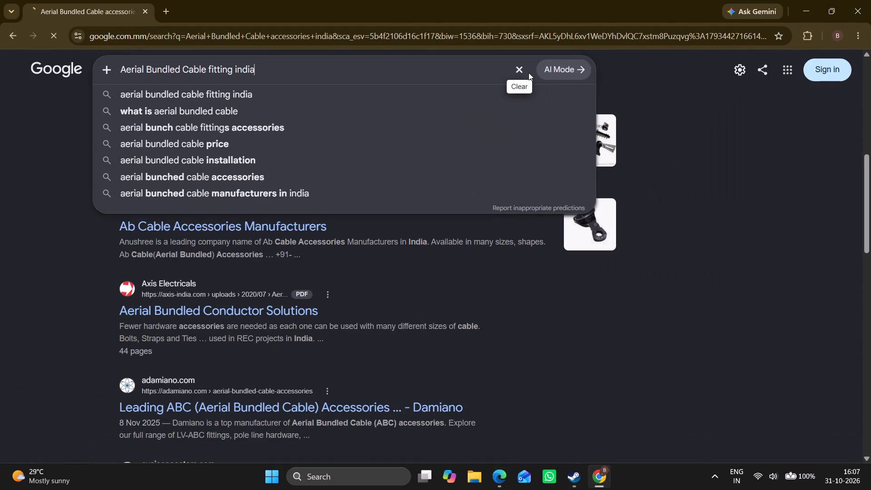
Locate the adamiano.com listing across the result pages, switch to the Edge rank sheet and enter 9 for "Aerial Bundled Cable fitting india" under Mozambique.
scroll(425, 195, down, 3)
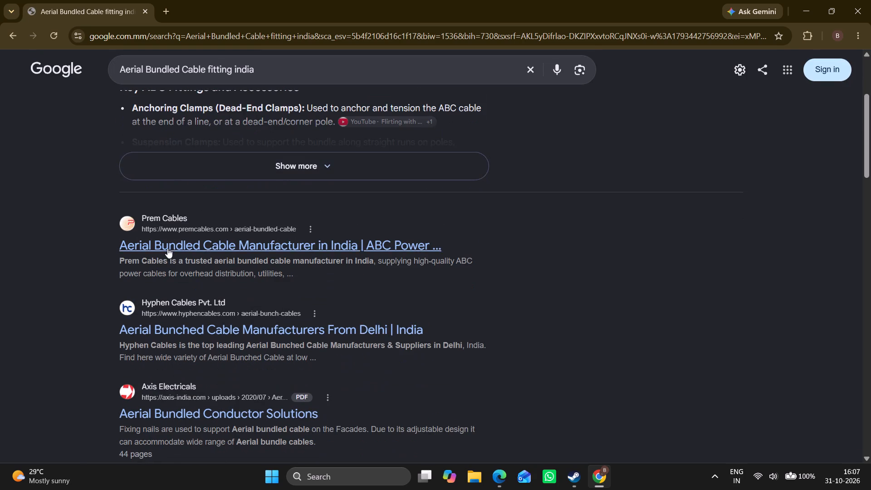
scroll(188, 402, down, 5)
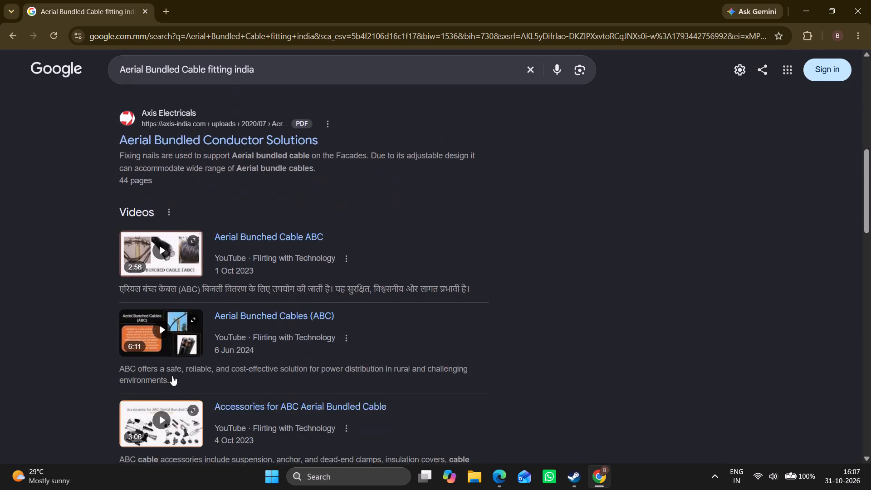
scroll(172, 376, down, 6)
scroll(154, 339, down, 5)
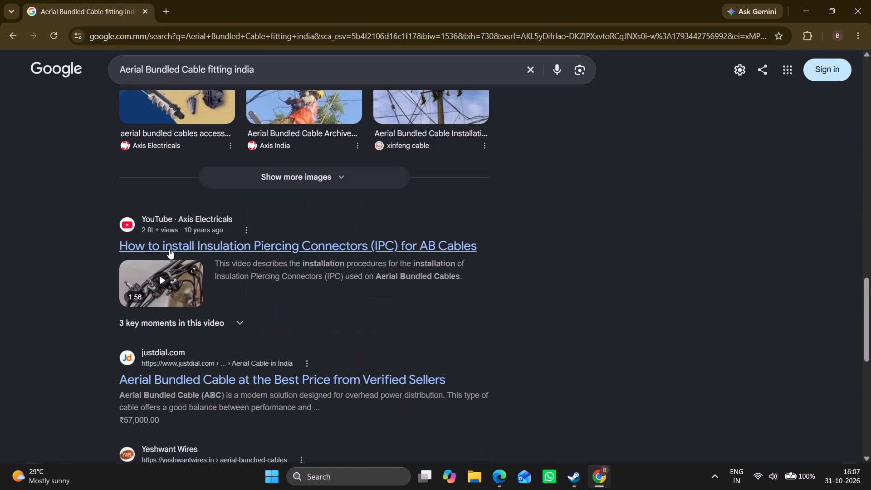
scroll(163, 362, down, 4)
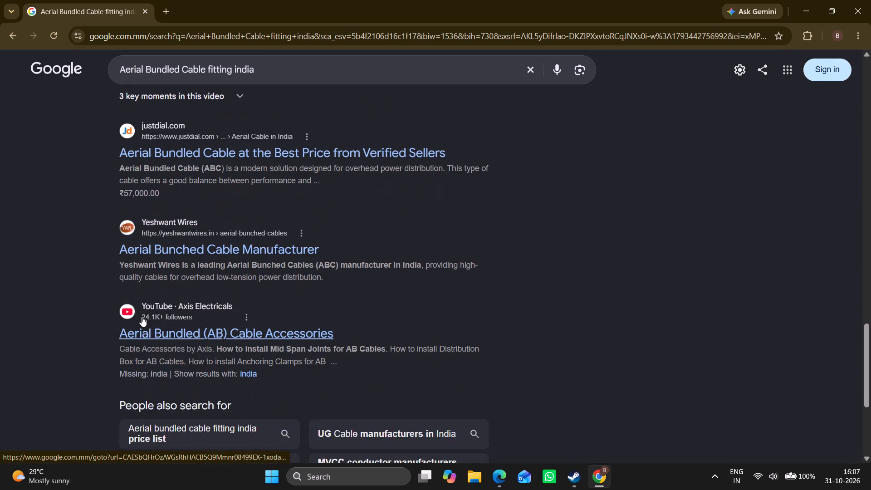
scroll(141, 316, down, 7)
triple_click(379, 382)
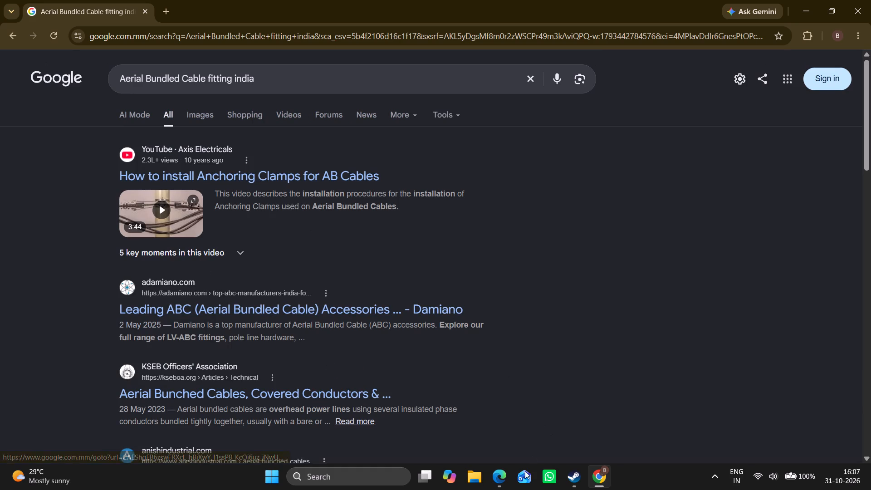
click(494, 480)
key(9)
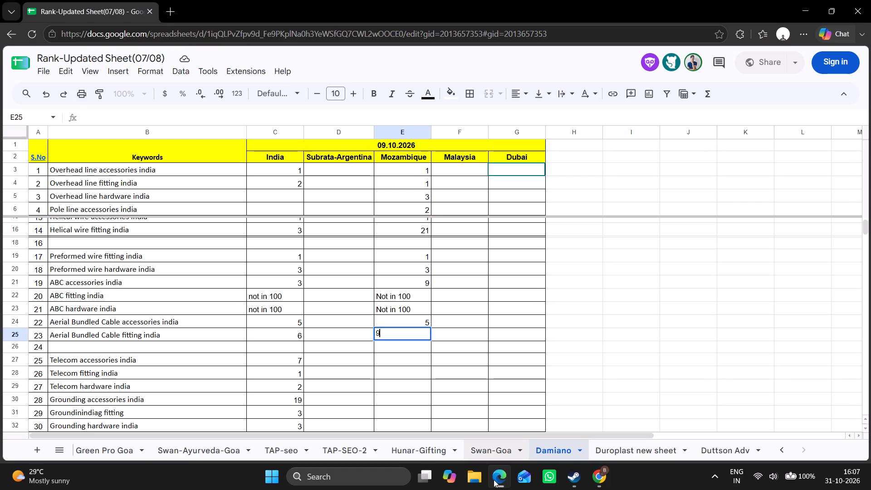
key(Return)
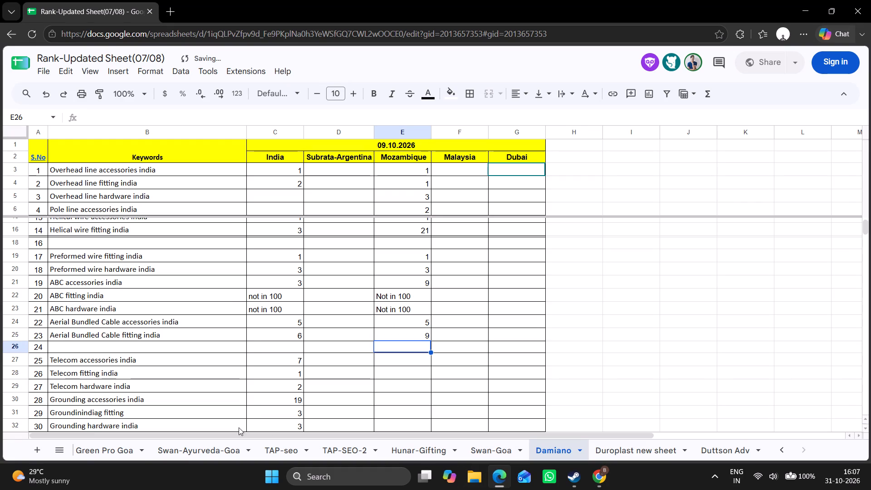
Copy "Telecom accessories india" from the rank sheet, open its Mozambique cell and search Google for the keyword in Chrome.
triple_click(147, 360)
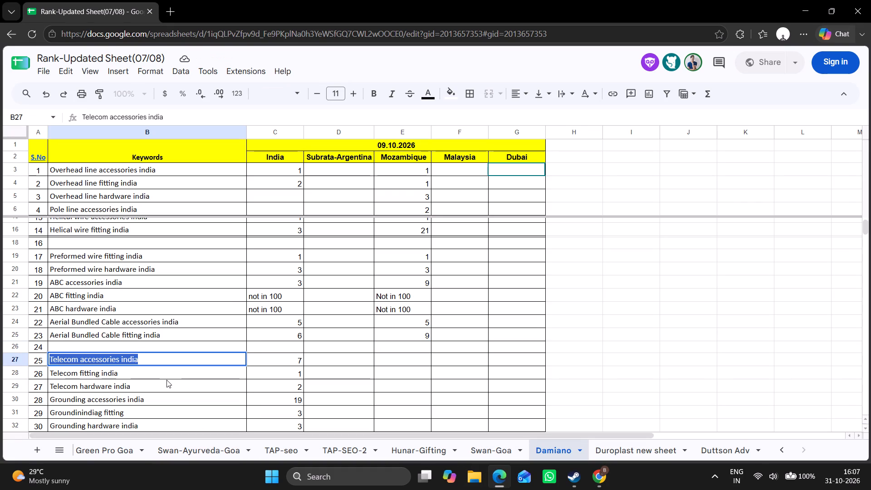
key(ctrl+c)
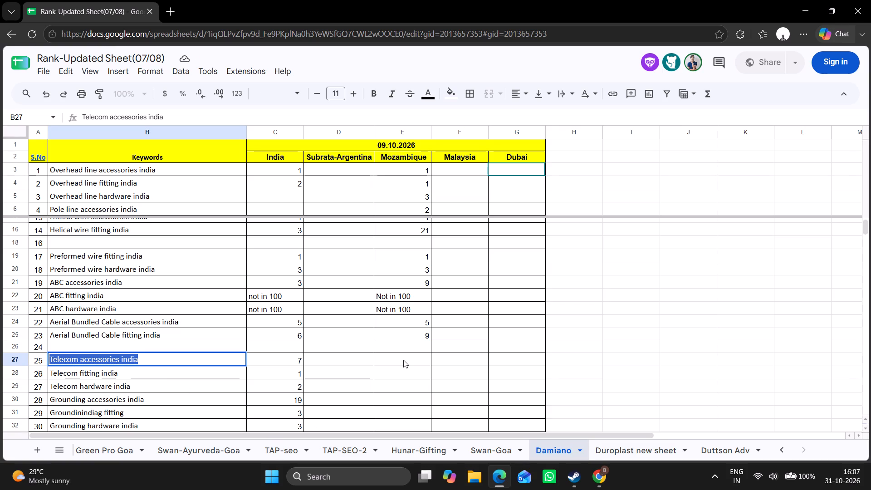
double_click(403, 360)
triple_click(601, 482)
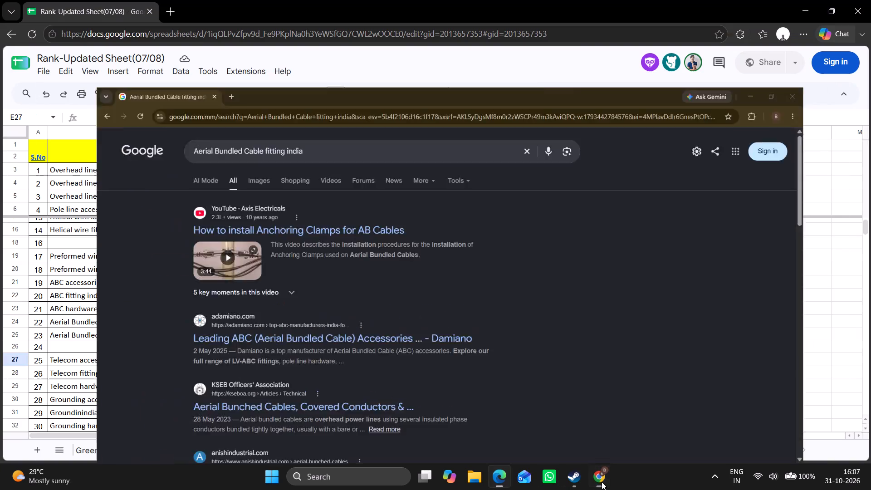
click(602, 482)
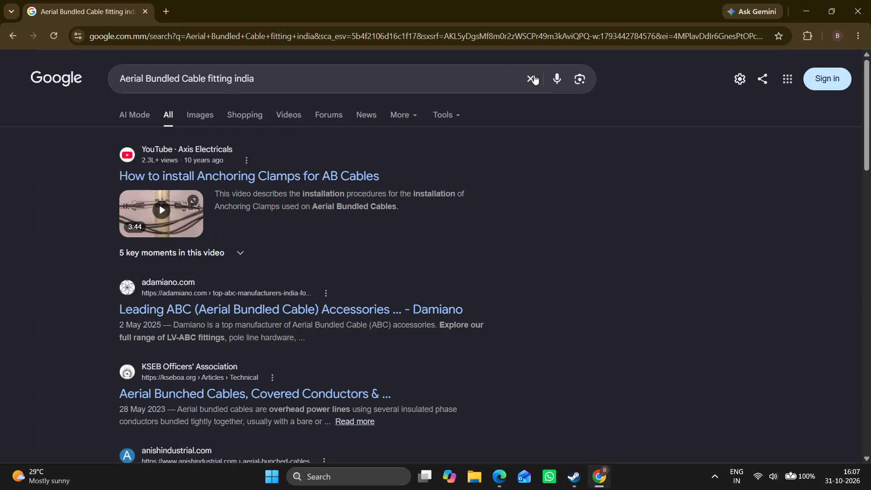
double_click(534, 75)
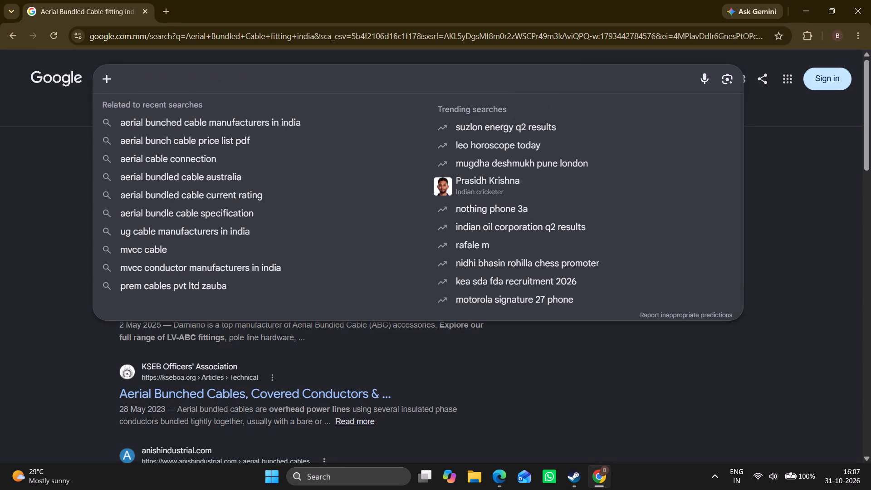
key(ctrl+v)
key(Return)
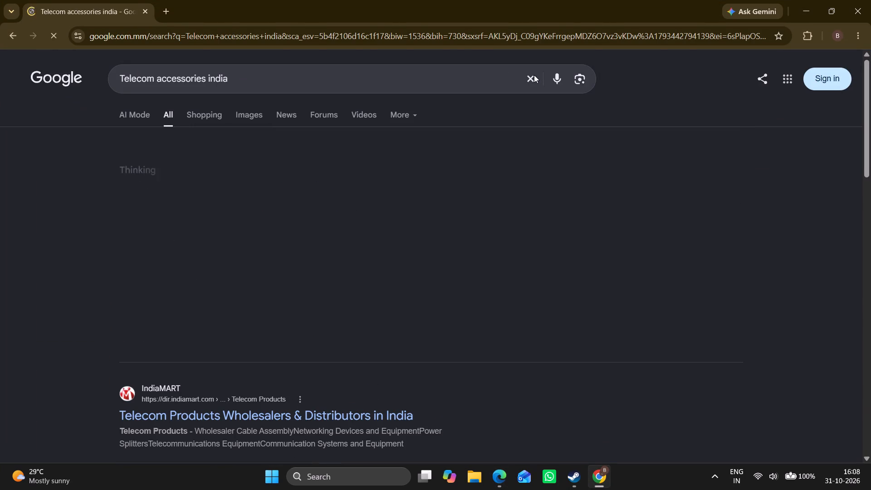
Look through the first three Google result pages for "Telecom accessories india" for an adamiano.com listing.
scroll(460, 198, down, 4)
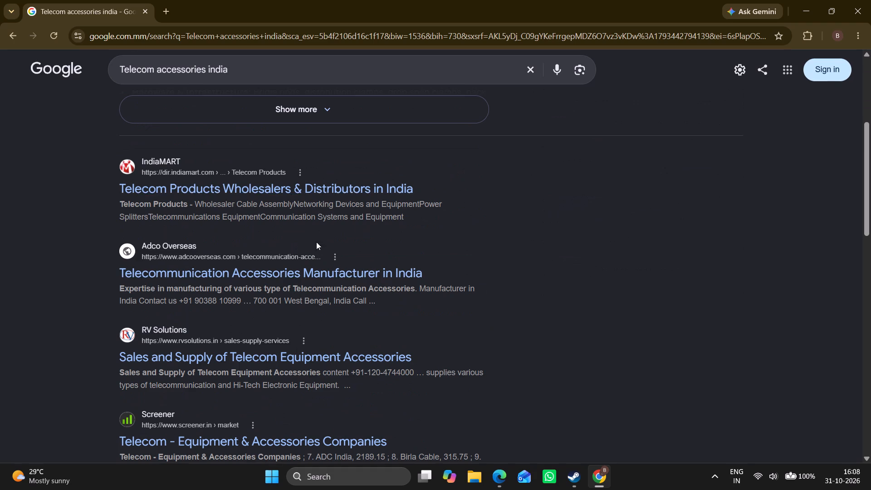
scroll(170, 343, down, 2)
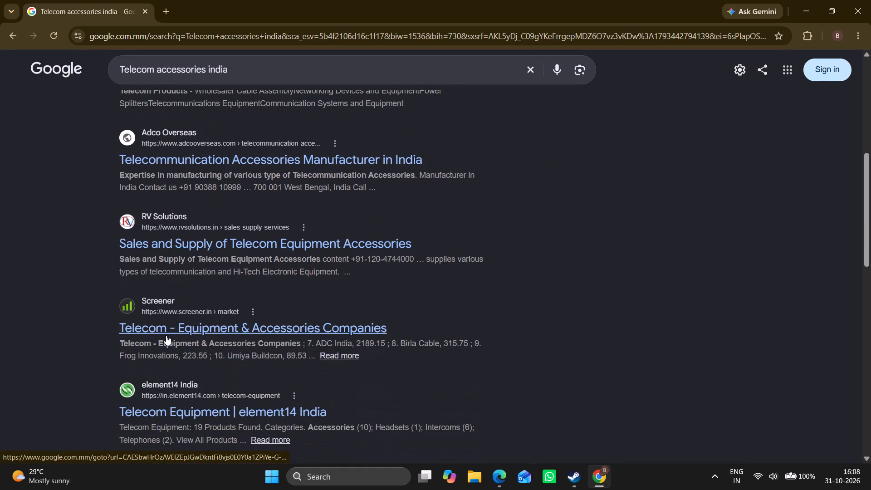
scroll(181, 413, down, 2)
scroll(164, 378, down, 1)
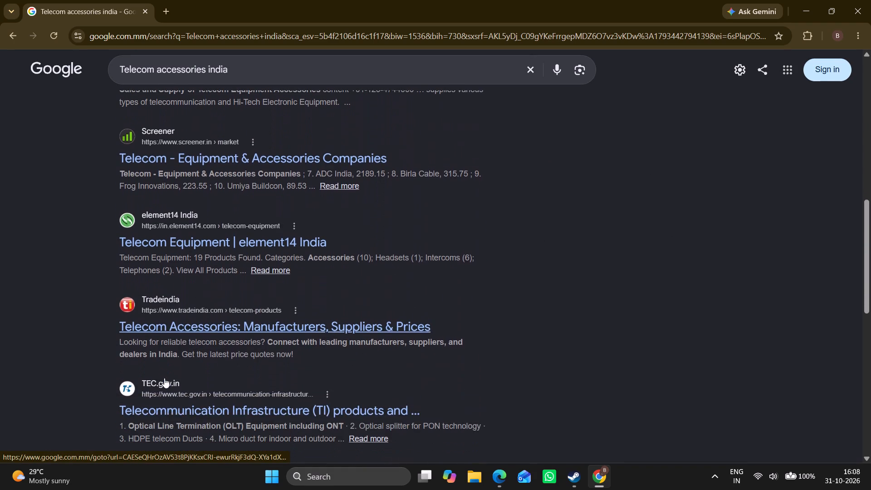
scroll(171, 402, down, 4)
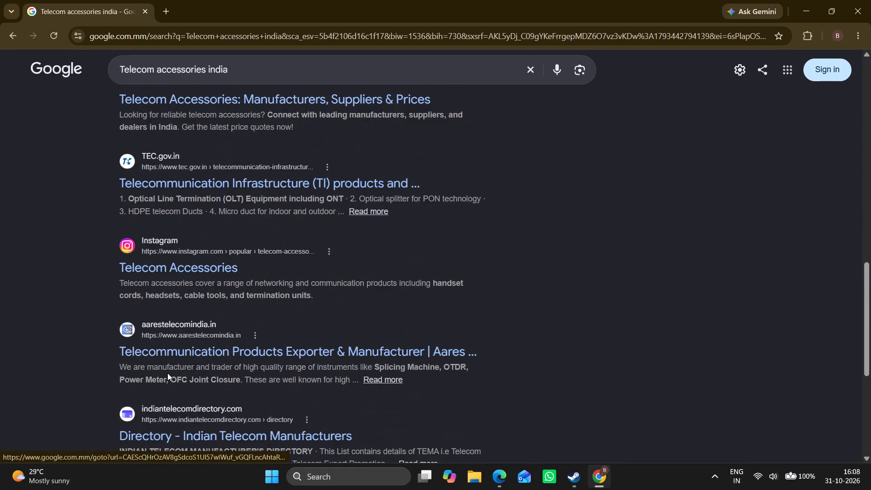
scroll(196, 417, down, 8)
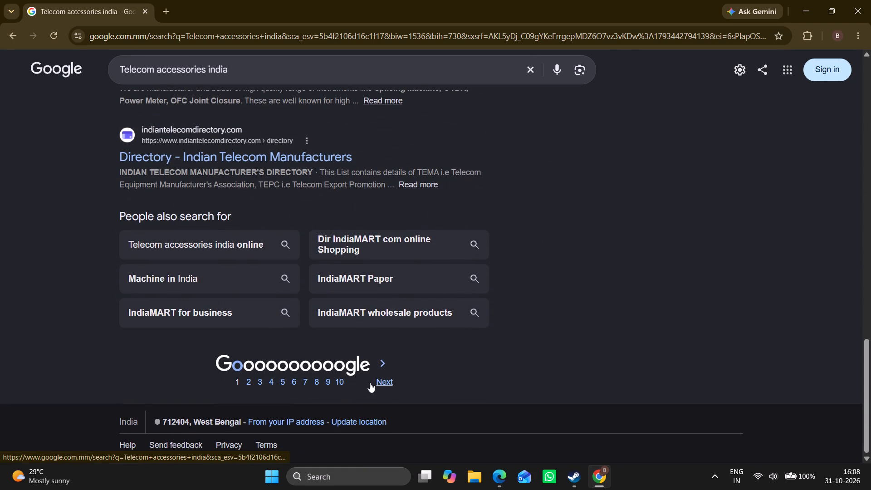
double_click(377, 383)
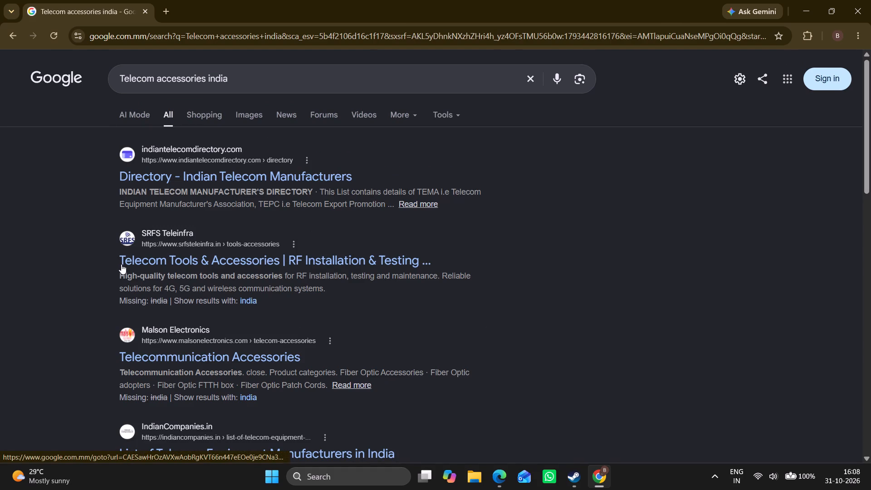
scroll(126, 357, down, 3)
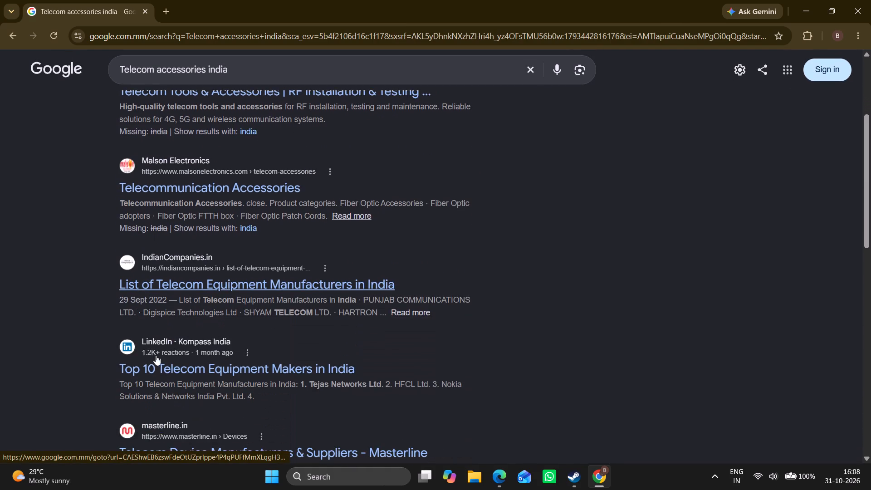
scroll(158, 359, down, 5)
scroll(128, 335, down, 1)
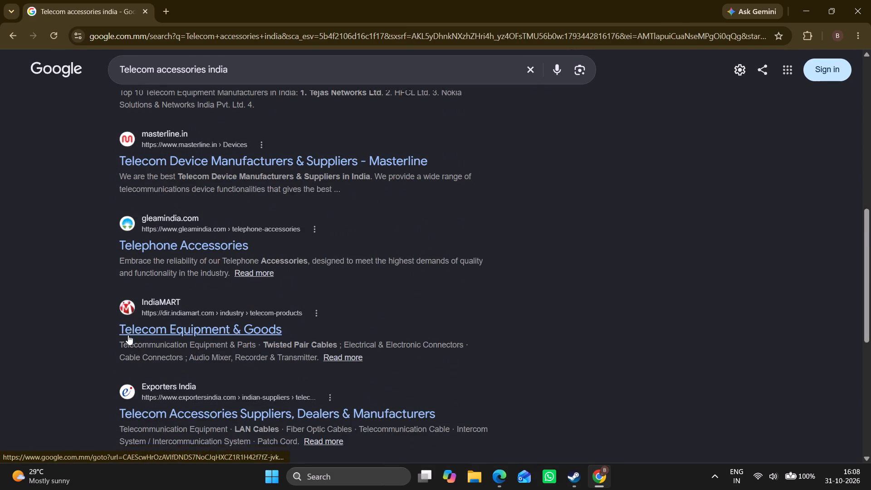
scroll(128, 335, down, 5)
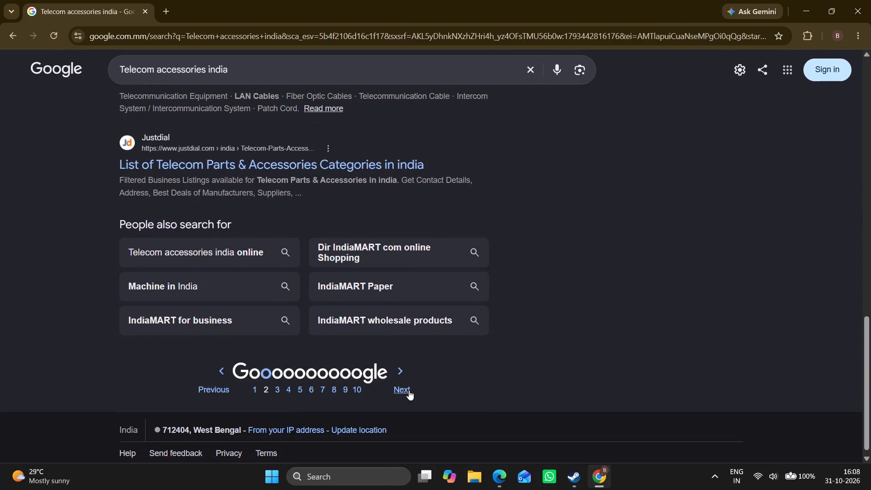
click(409, 390)
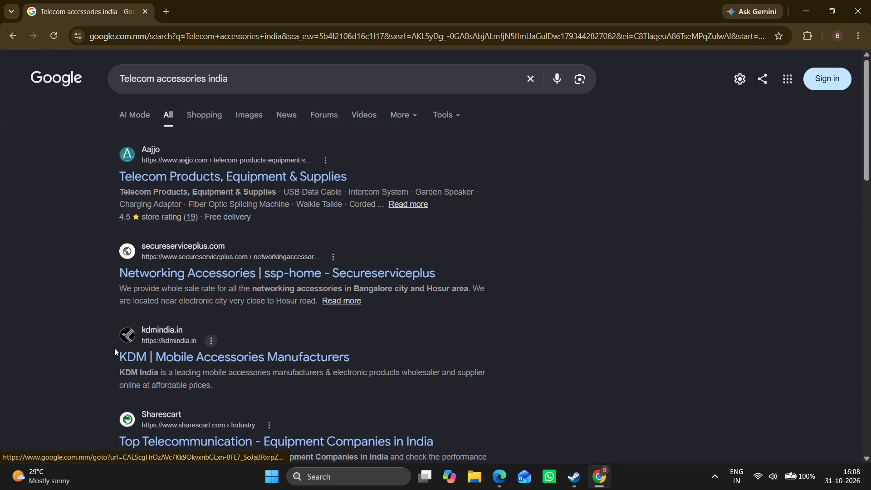
scroll(154, 349, down, 1)
scroll(191, 357, down, 8)
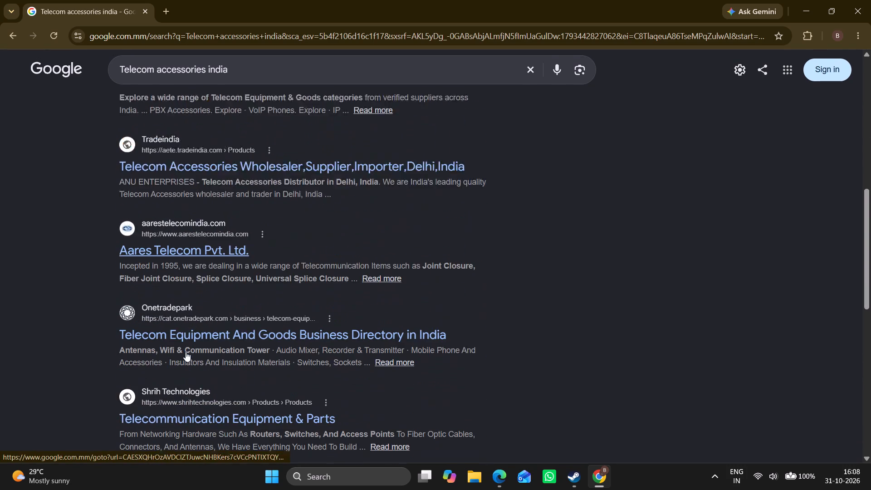
scroll(186, 352, down, 4)
Switch to the Edge rank sheet and enter 7 in the Mozambique column for "Telecom accessories india".
click(496, 484)
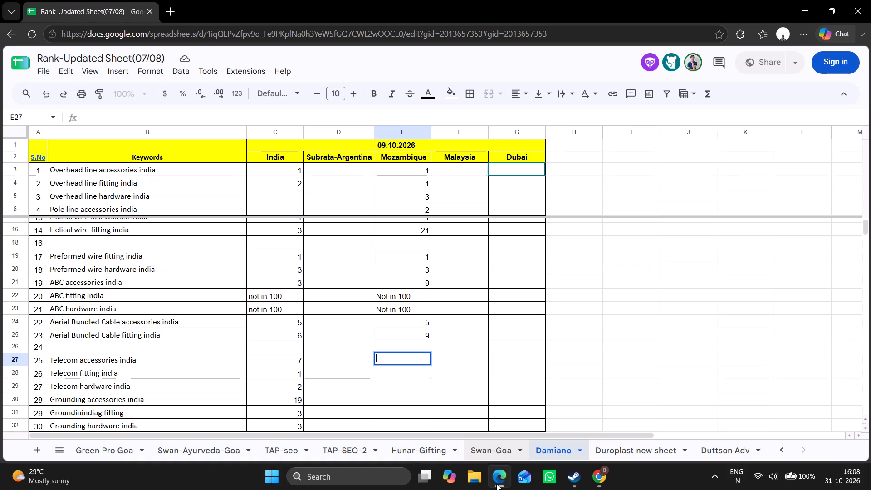
key(7)
key(Return)
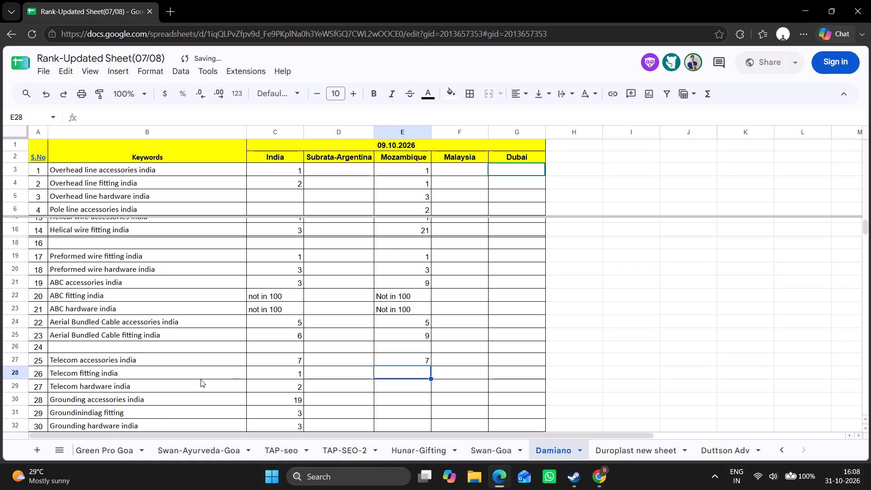
Look over the remaining keywords down to the end of the Damiano sheet and return to the "Telecom fitting india" row.
scroll(235, 357, down, 11)
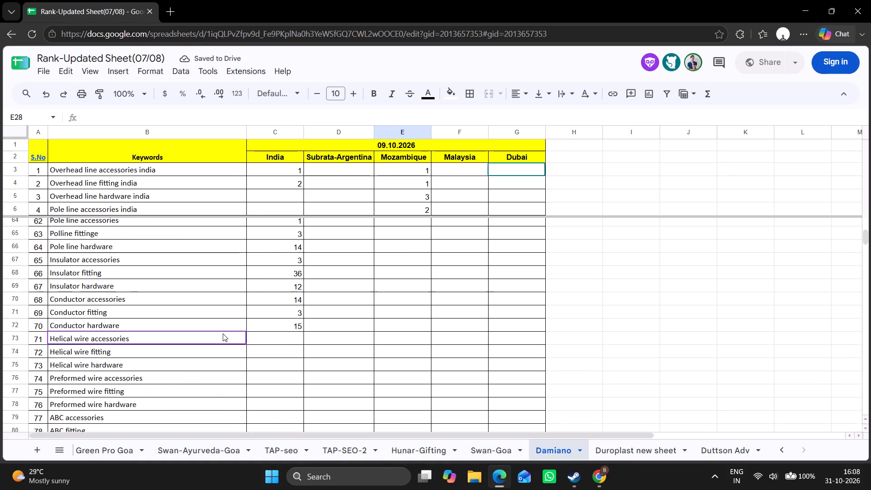
scroll(223, 333, up, 3)
scroll(223, 333, down, 12)
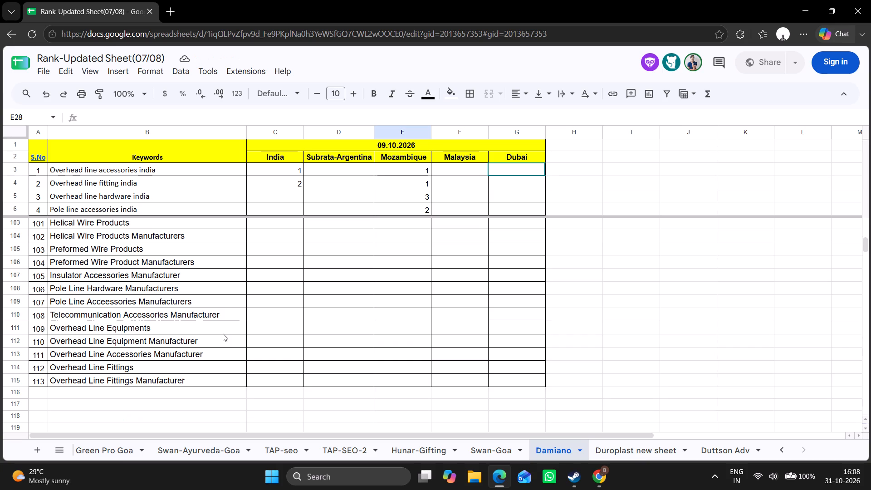
scroll(223, 333, up, 19)
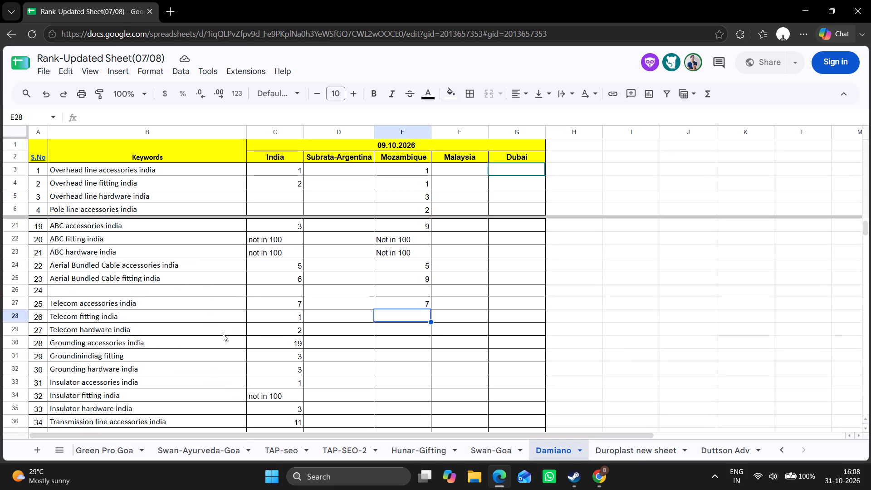
Copy "Telecom fitting india" from the rank sheet, open its Mozambique cell and search Google for the keyword in Chrome.
triple_click(156, 315)
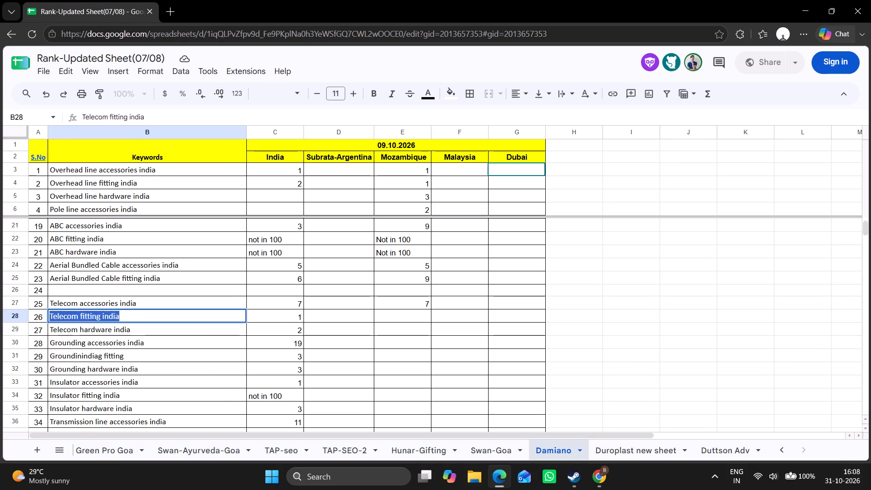
click(156, 315)
key(ctrl+c)
double_click(411, 318)
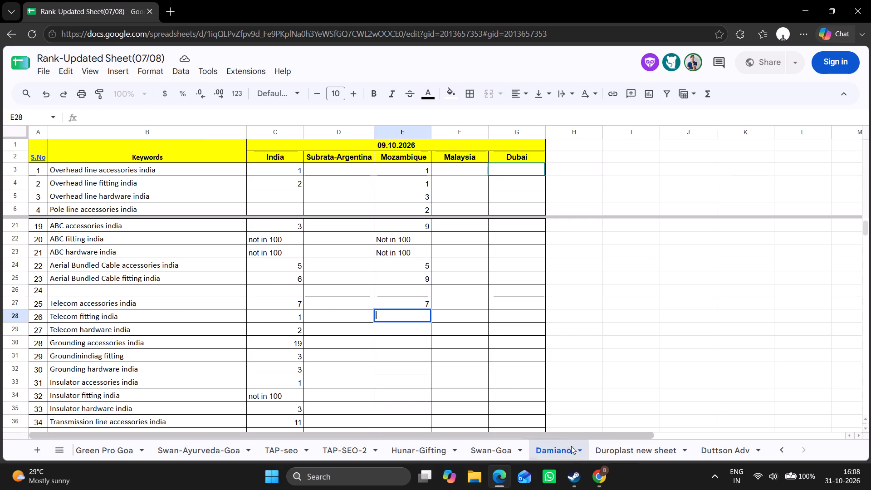
triple_click(595, 479)
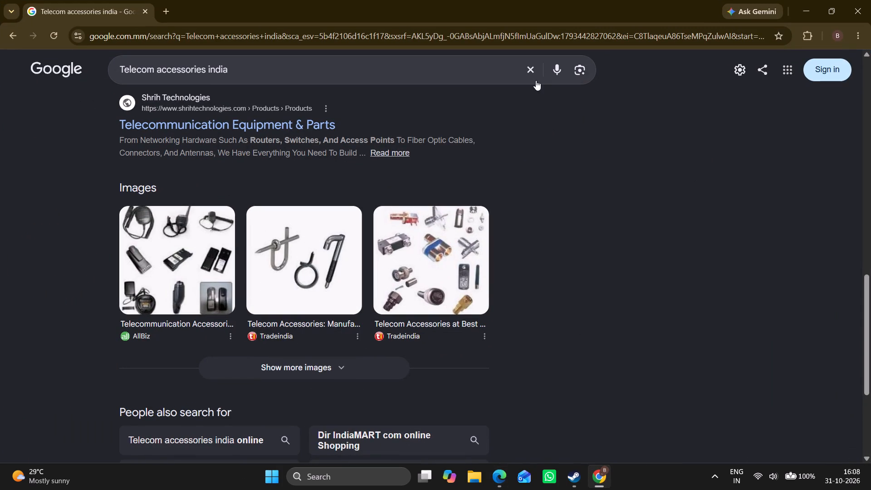
double_click(528, 72)
key(ctrl+v)
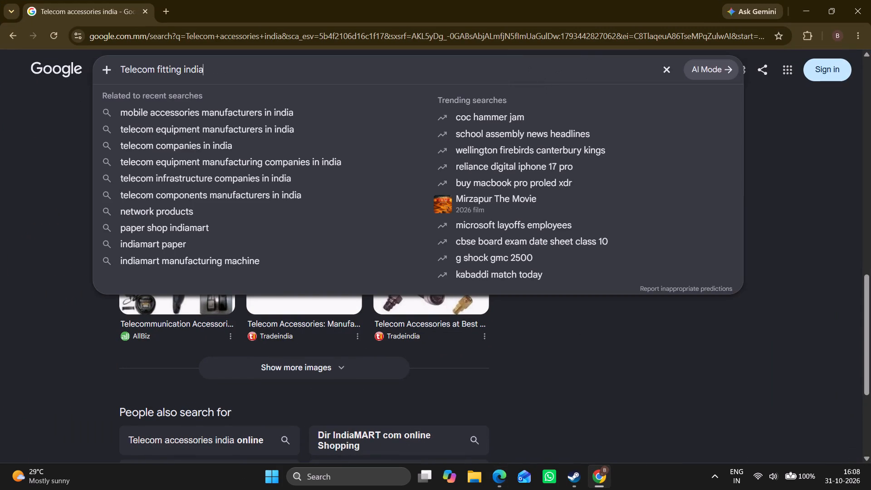
key(Return)
Check the results for an adamiano.com listing, switch to the Edge rank sheet and enter 2 in the Mozambique column for "Telecom fitting india".
scroll(174, 242, down, 3)
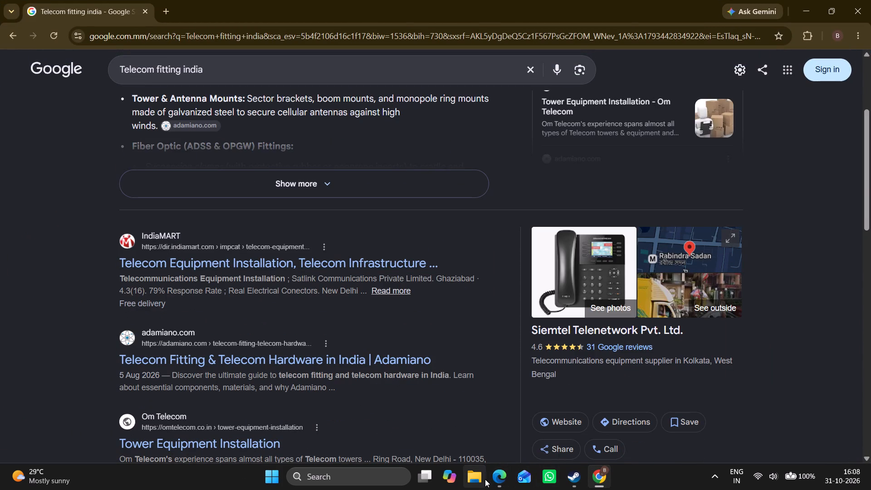
click(502, 480)
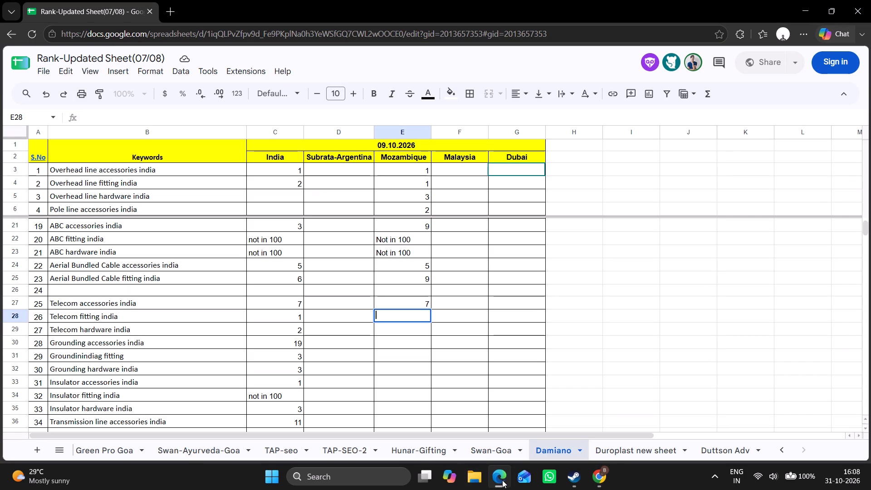
key(2)
key(Return)
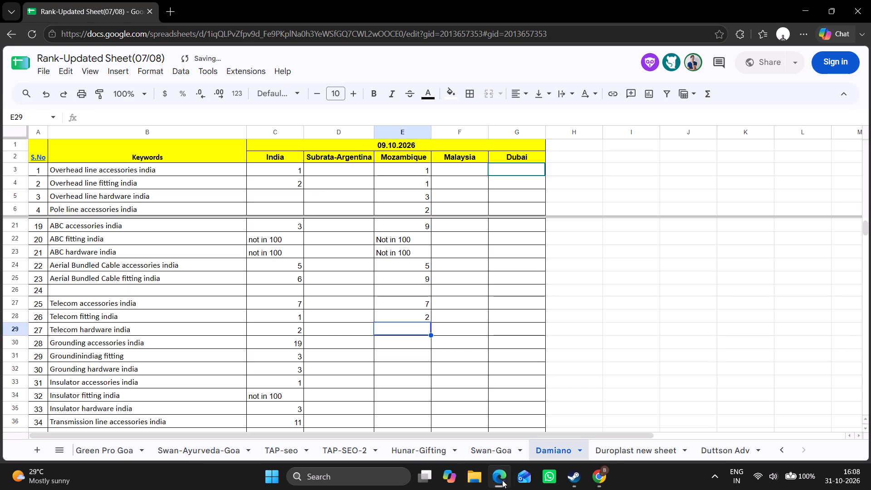
Copy "Telecom hardware india" from the rank sheet, open its Mozambique cell and search Google for the keyword in Chrome.
triple_click(201, 326)
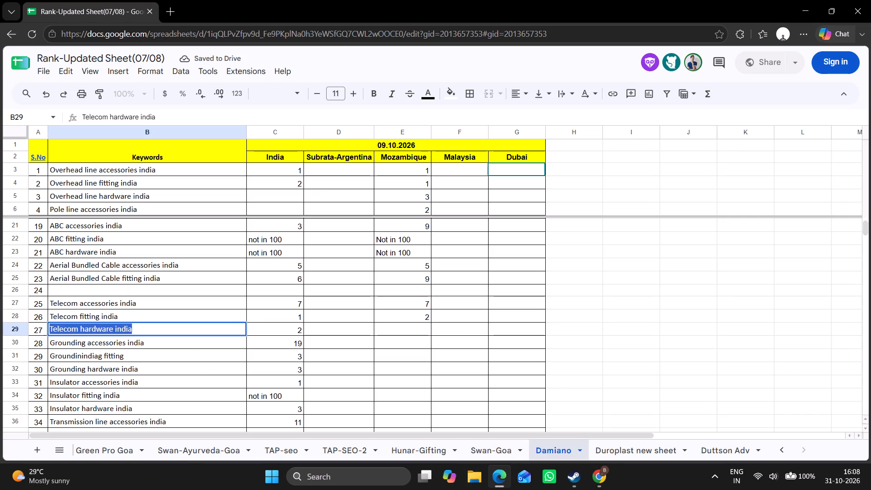
key(ctrl+c)
triple_click(411, 330)
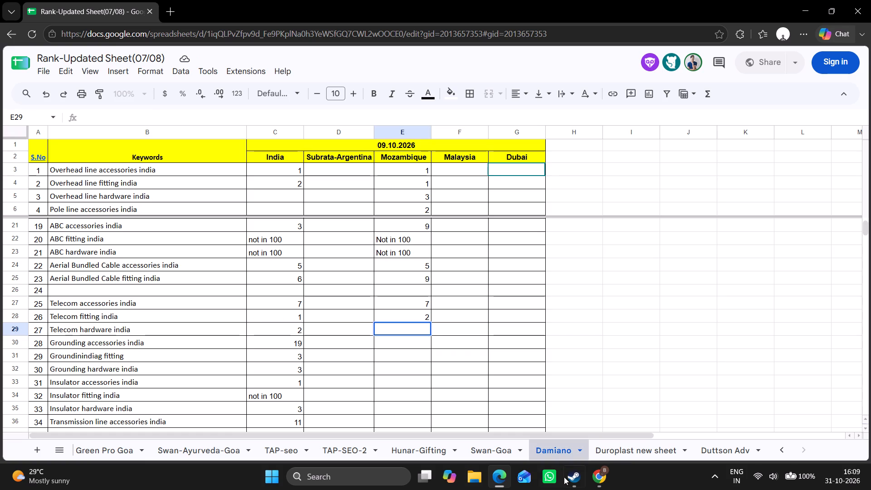
double_click(593, 482)
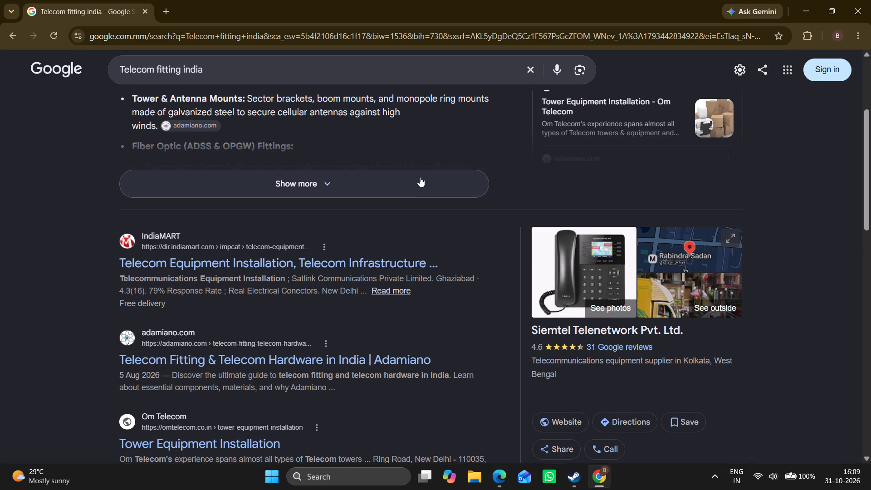
click(544, 63)
double_click(531, 68)
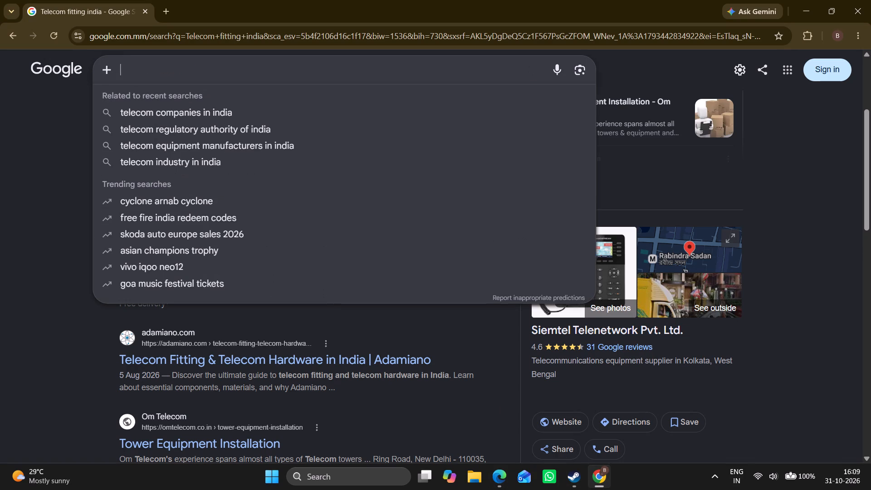
double_click(397, 74)
key(ctrl+v)
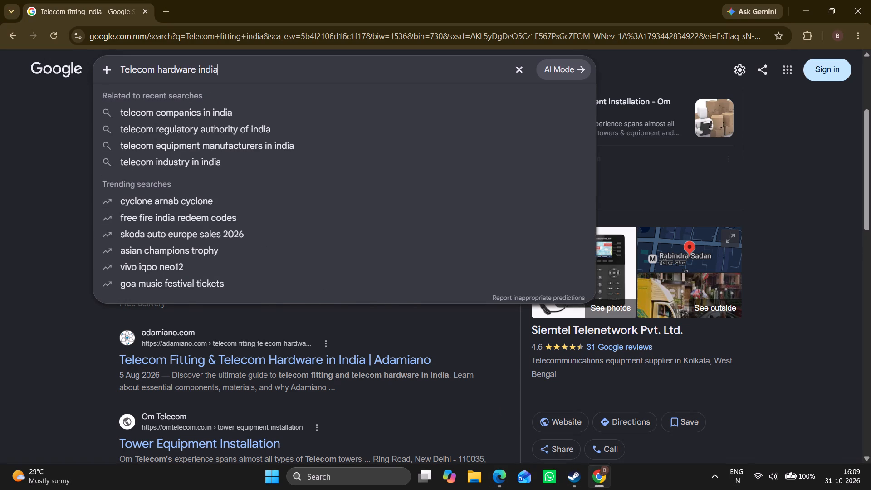
key(Return)
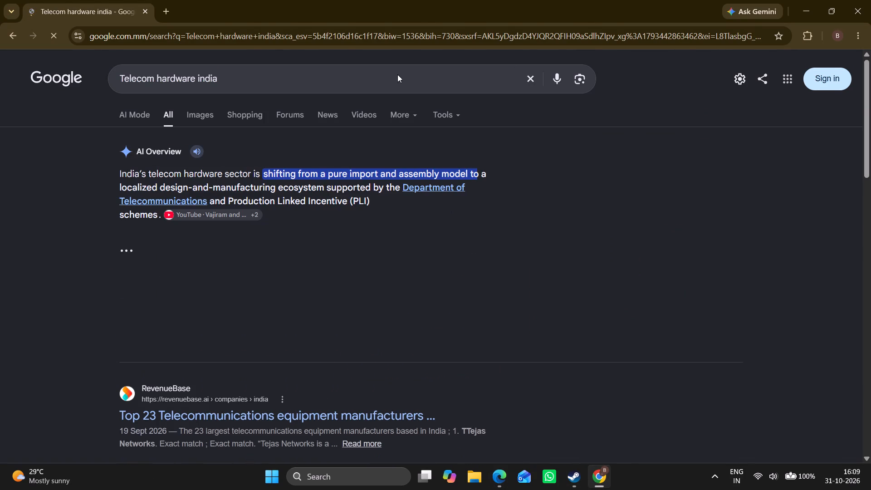
Look through the first Google result page and the top of the second for "Telecom hardware india" for an adamiano.com listing.
scroll(305, 128, down, 3)
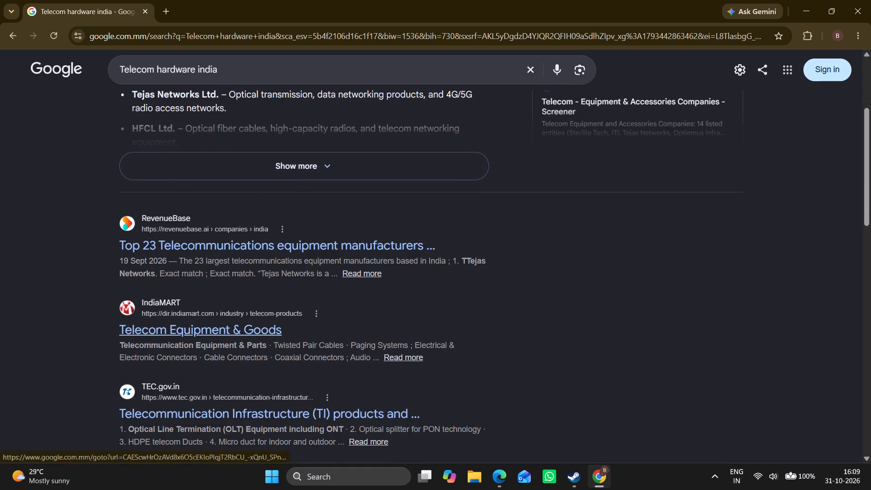
scroll(141, 401, down, 4)
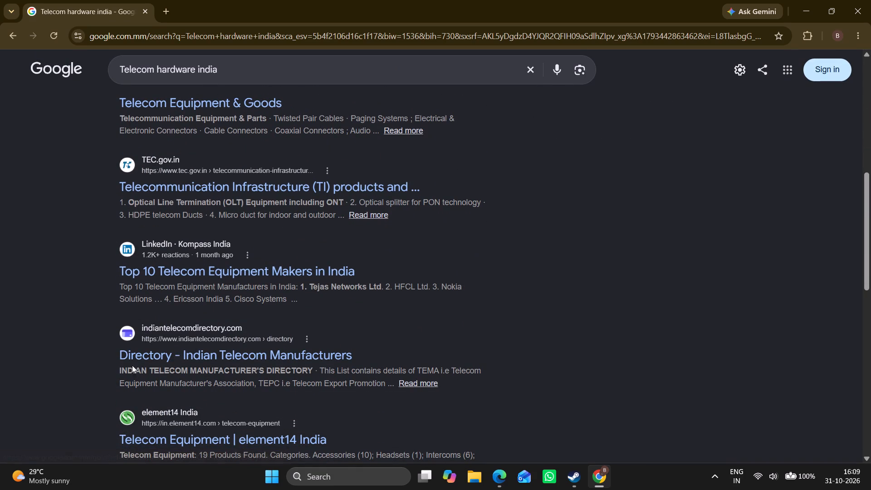
scroll(139, 421, down, 3)
scroll(150, 363, down, 4)
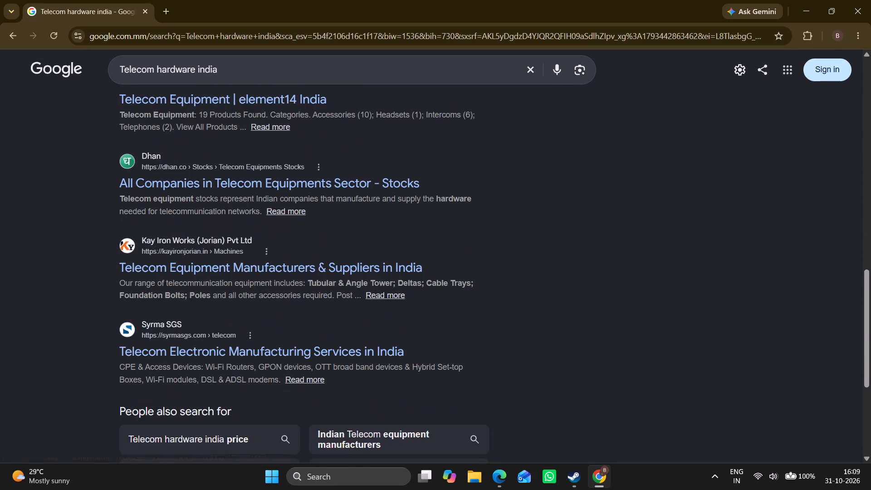
scroll(150, 362, down, 5)
double_click(389, 379)
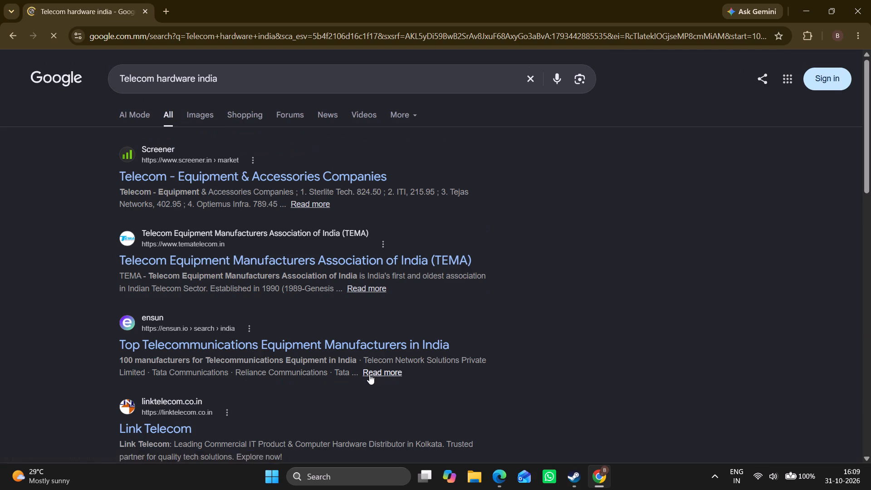
scroll(369, 374, down, 3)
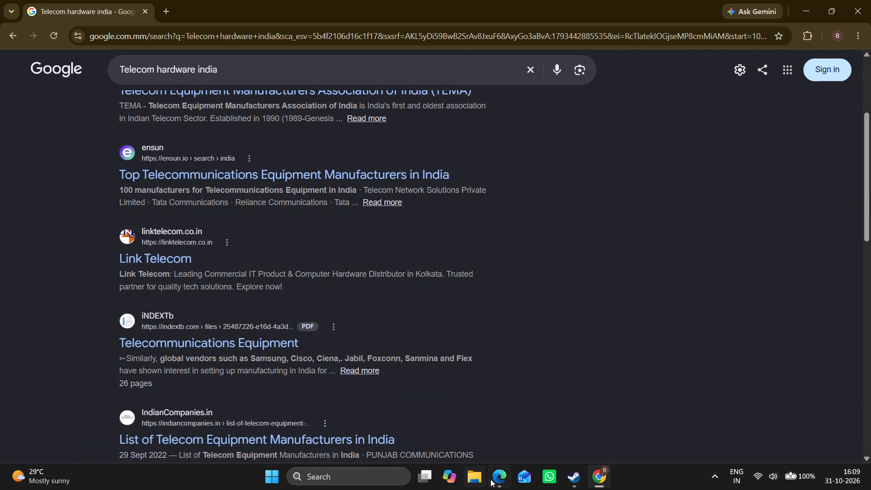
Switch to the Edge rank sheet and enter 3 in the Mozambique column for "Telecom hardware india".
click(490, 479)
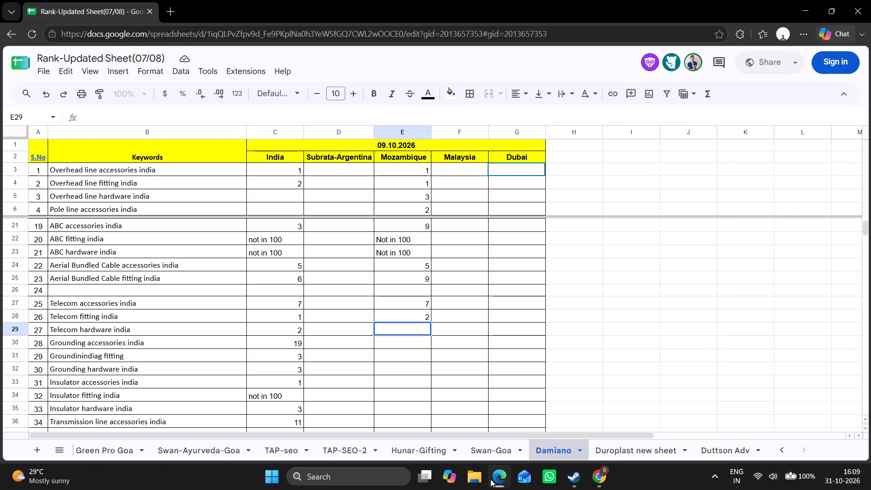
key(3)
key(Return)
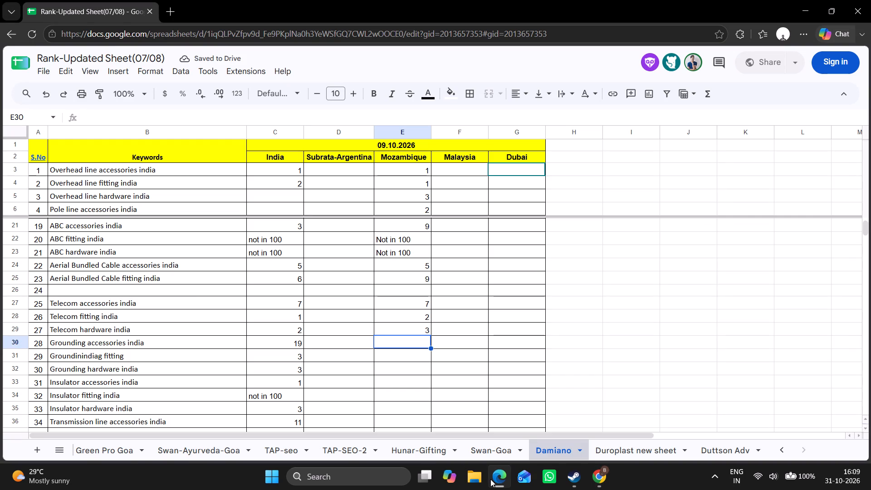
Copy "Grounding accessories india" from the rank sheet, open its Mozambique cell and search Google for the keyword in Chrome.
triple_click(217, 342)
click(217, 342)
key(ctrl+c)
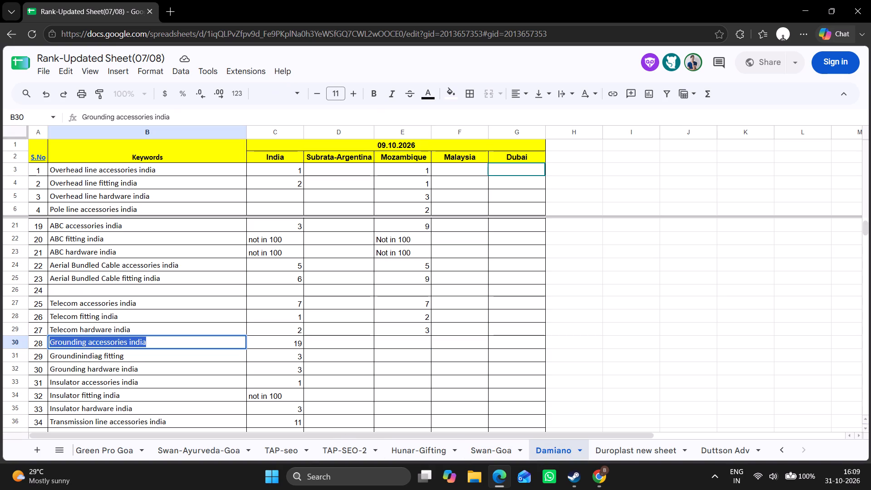
double_click(403, 338)
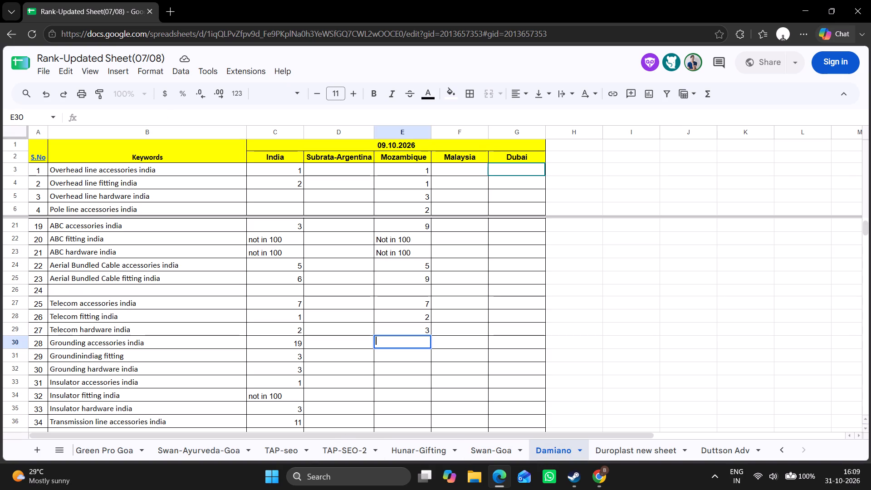
double_click(603, 478)
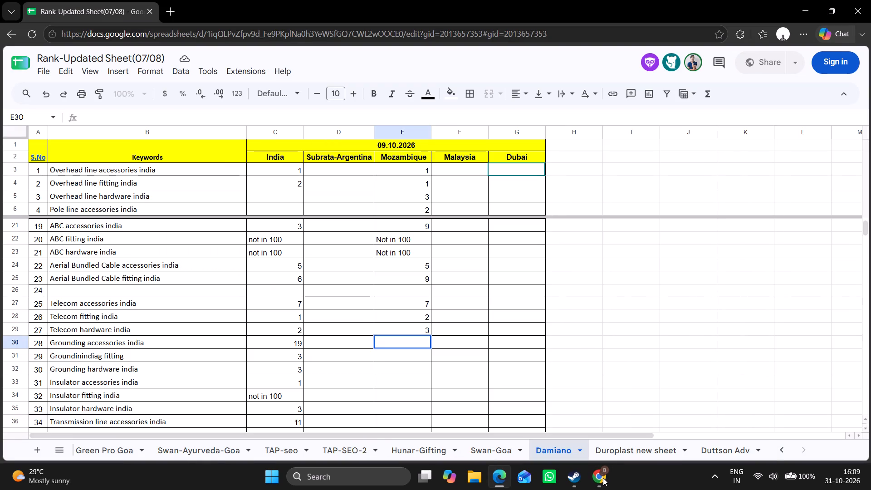
click(603, 478)
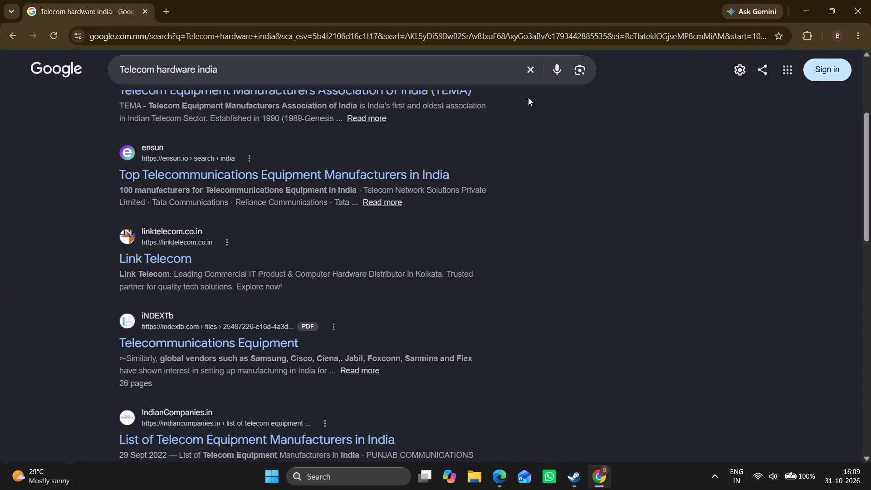
double_click(528, 69)
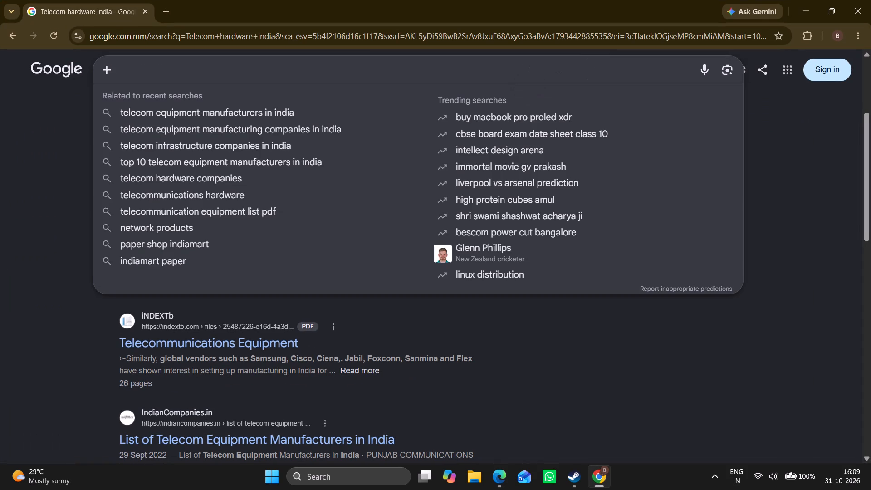
key(ctrl+v)
key(Return)
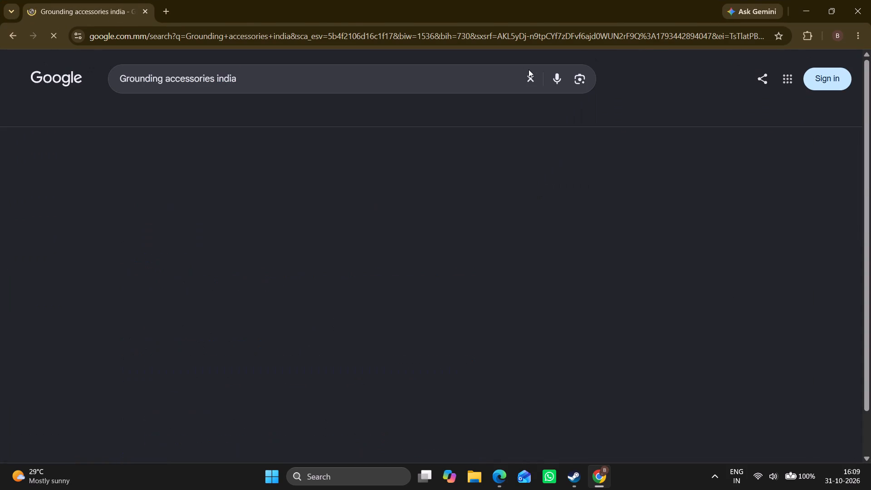
Look through the Google result pages for "Grounding accessories india" up to the third page for an adamiano.com listing.
scroll(408, 160, down, 4)
scroll(271, 185, down, 3)
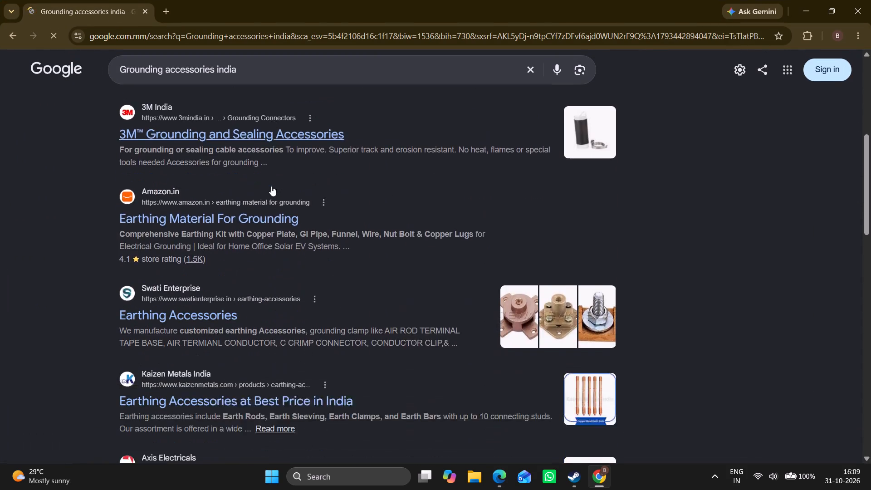
scroll(250, 204, down, 11)
scroll(310, 262, down, 6)
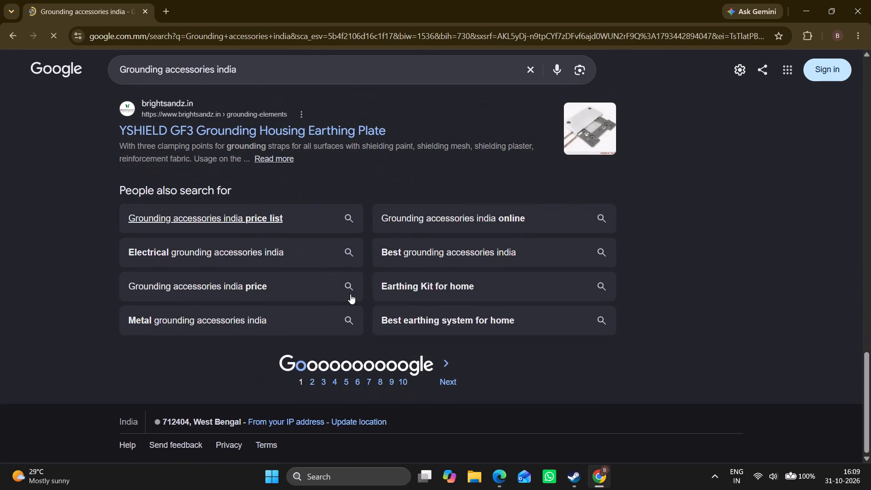
click(448, 372)
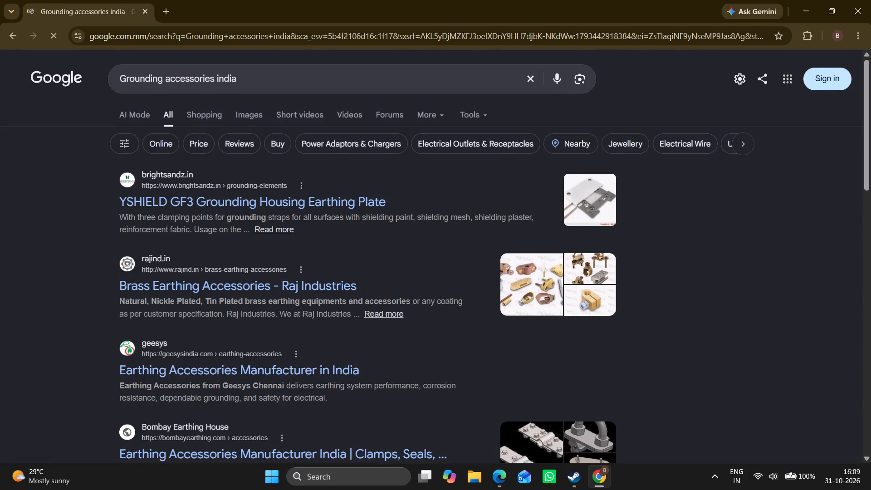
scroll(226, 219, down, 14)
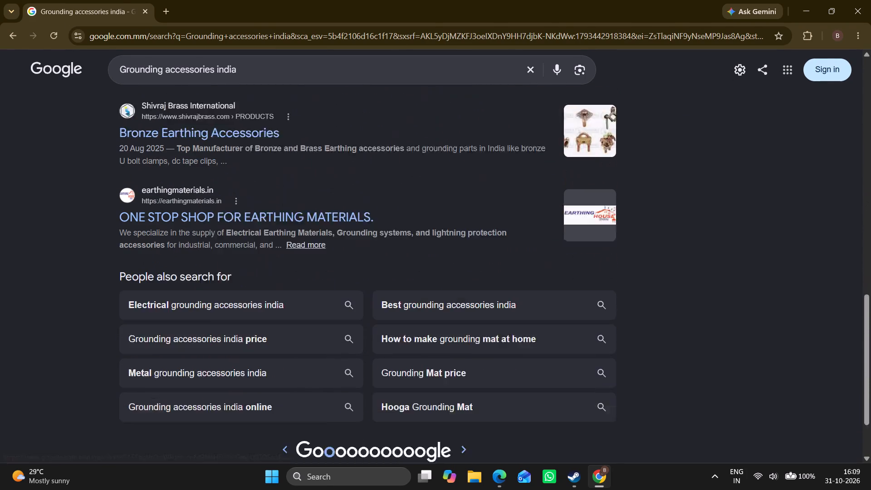
click(455, 417)
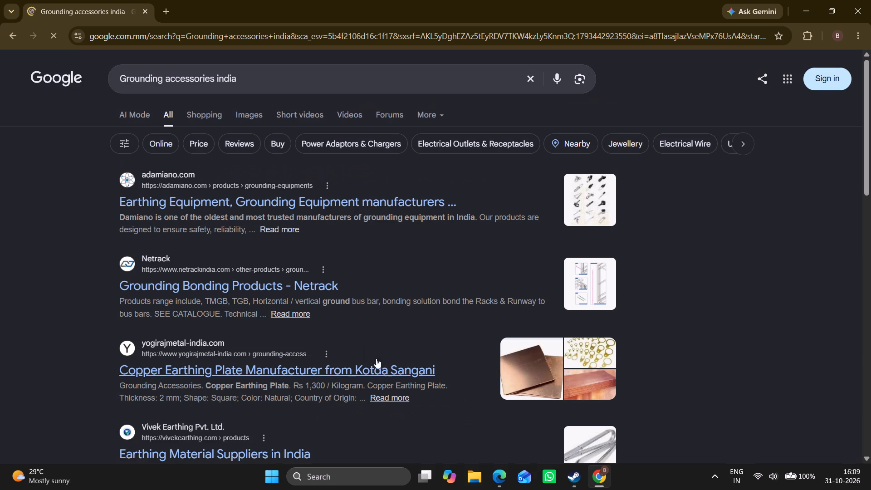
Switch to the Edge rank sheet and enter 19 in the Mozambique column for "Grounding accessories india".
click(579, 484)
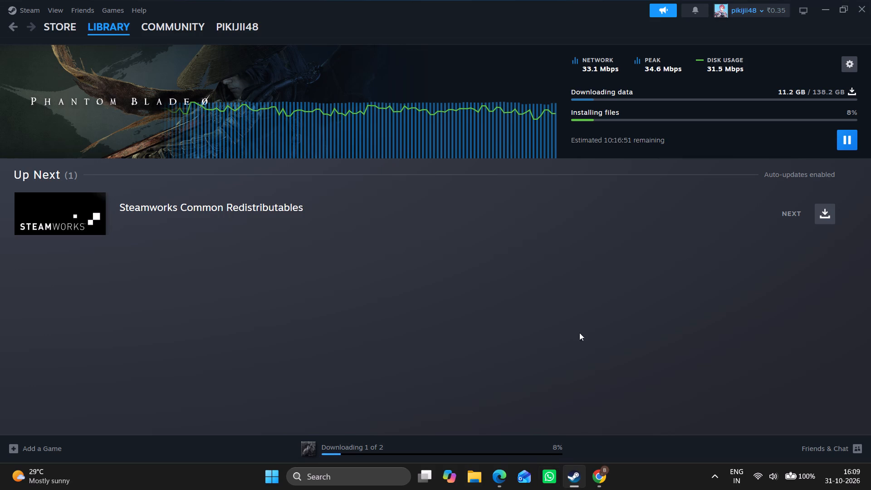
click(820, 8)
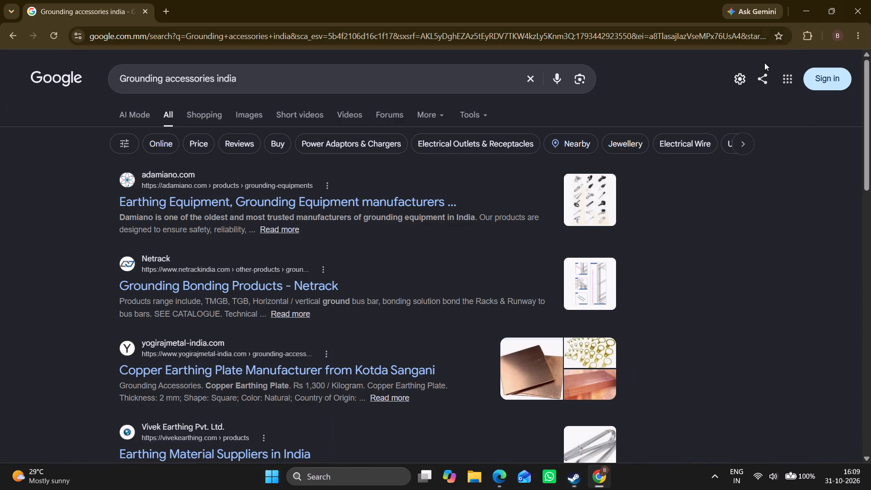
double_click(500, 485)
double_click(500, 485)
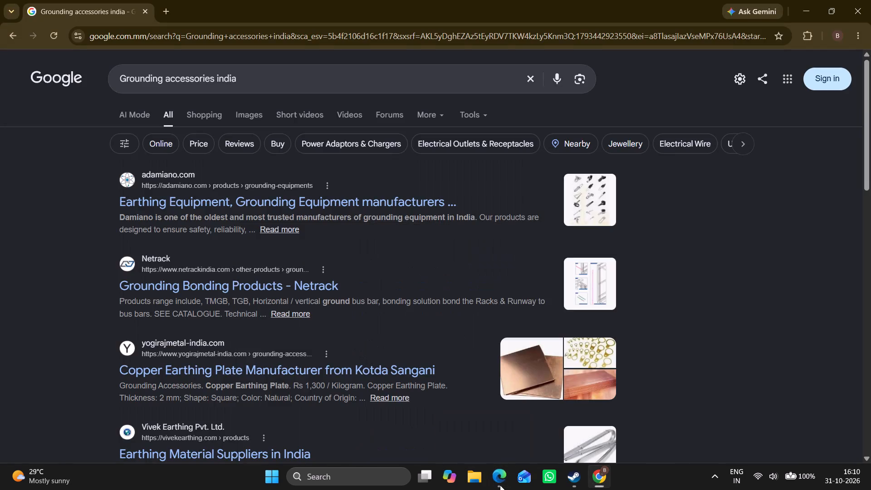
click(500, 485)
key(1)
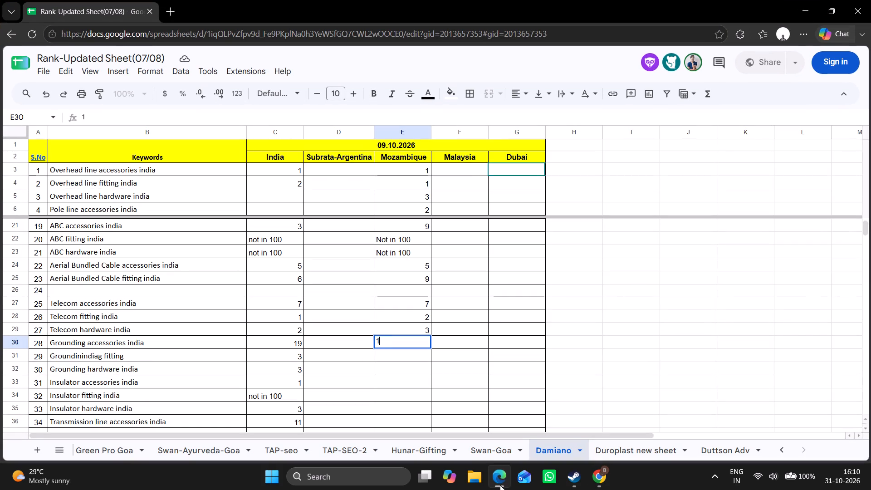
key(9)
key(Return)
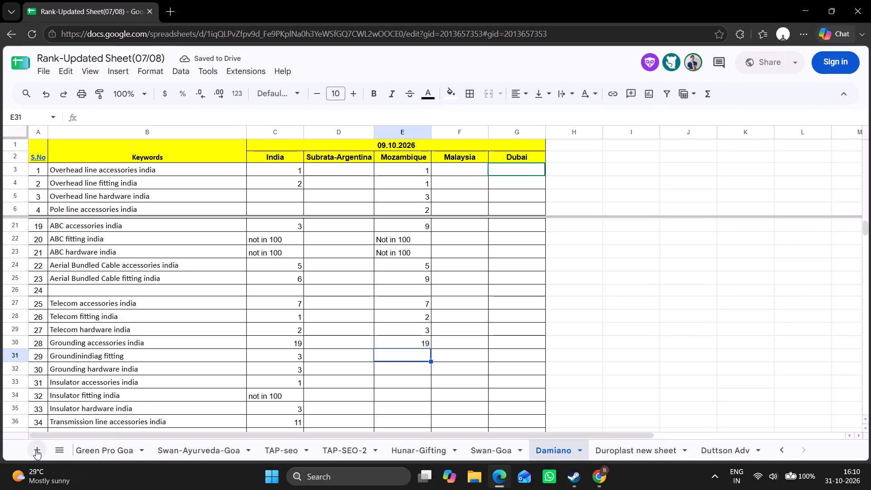
Copy "Groundinindiag fitting" from the rank sheet, open its Mozambique cell and search Google for the keyword in Chrome.
triple_click(190, 354)
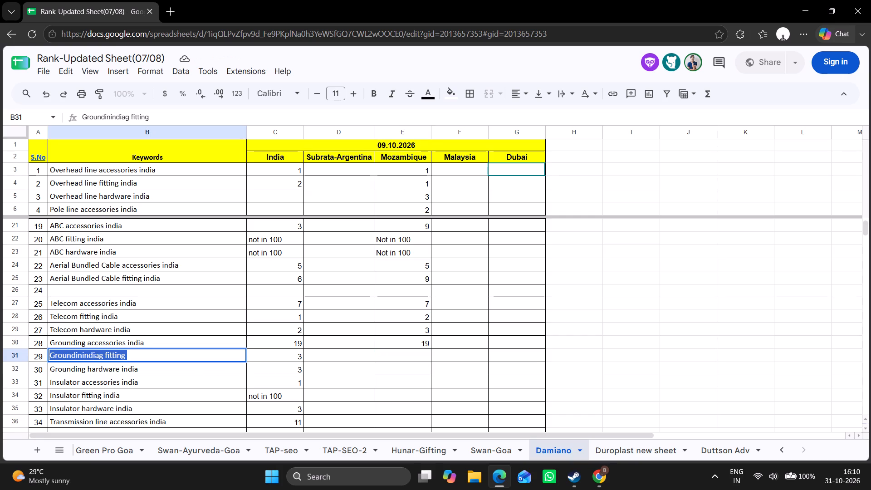
click(190, 354)
key(ctrl+c)
double_click(395, 358)
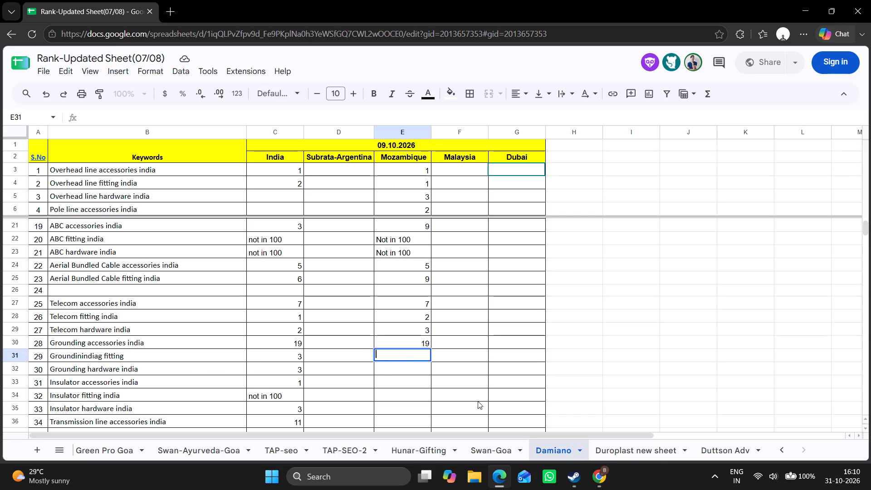
double_click(599, 479)
triple_click(599, 479)
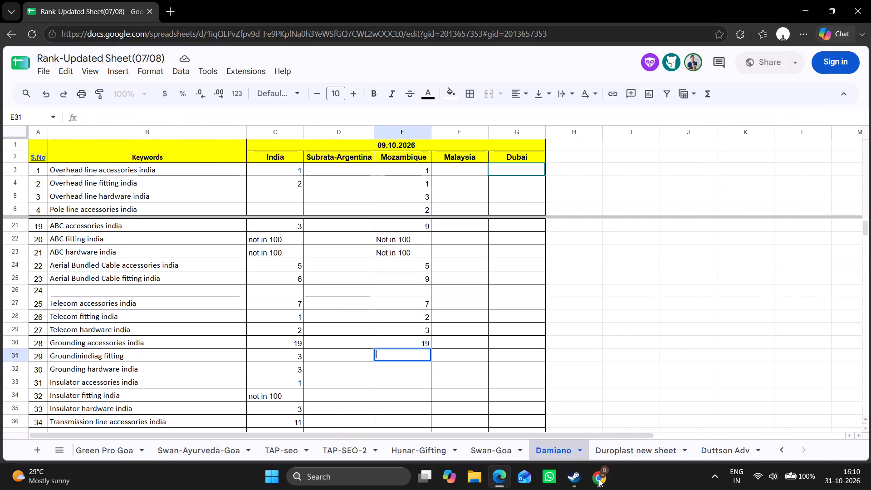
click(599, 479)
double_click(531, 79)
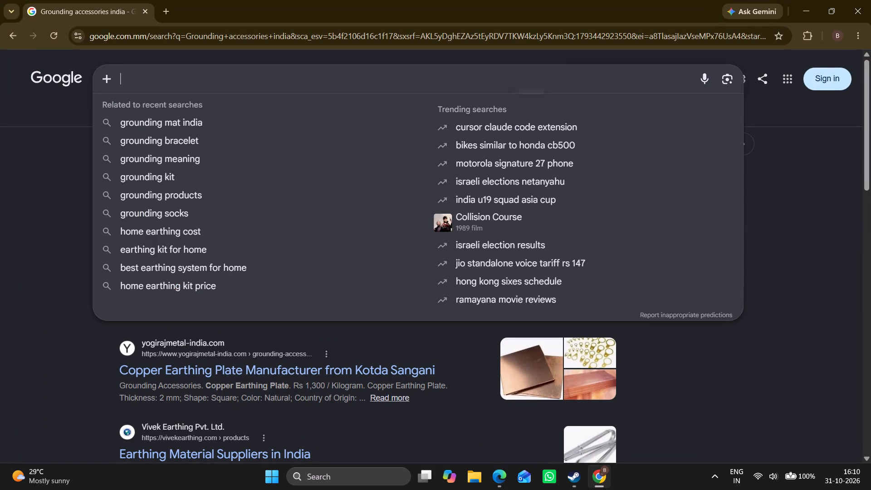
key(ctrl+v)
key(Return)
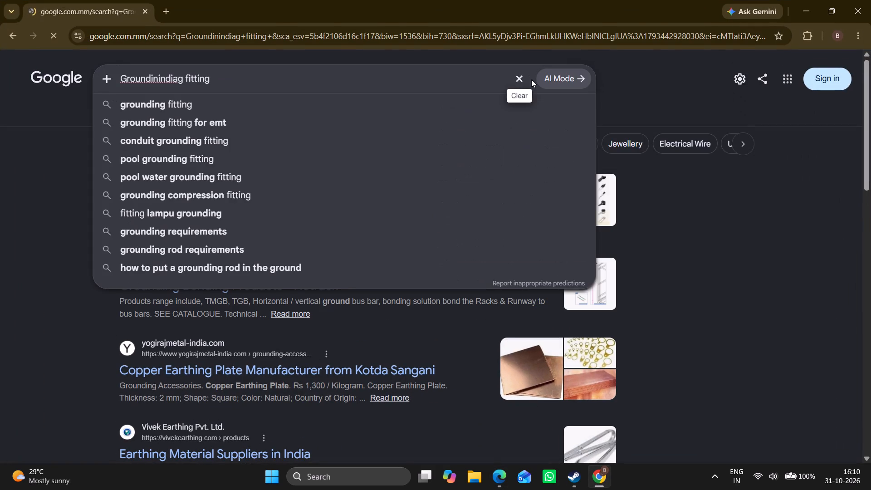
Locate the adamiano.com listing in the results and enter 3 in the Edge sheet's Mozambique column for "Groundinindiag fitting".
scroll(174, 260, down, 3)
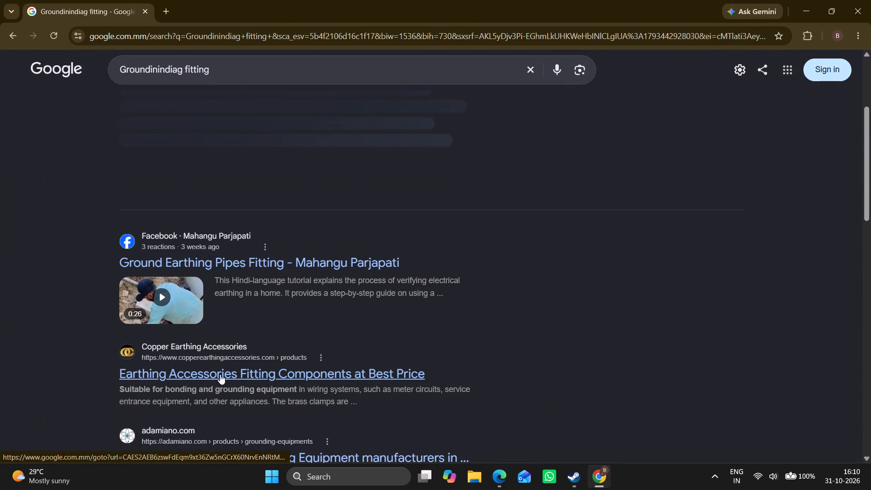
scroll(192, 432, down, 1)
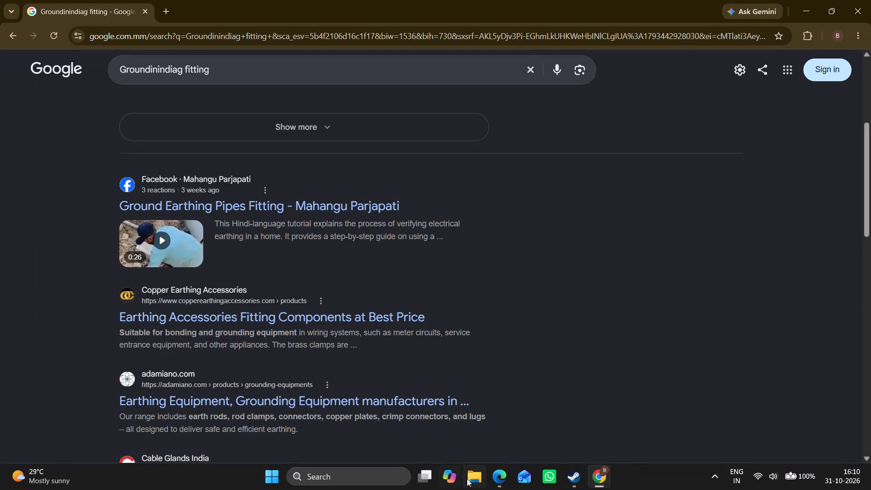
triple_click(499, 477)
triple_click(499, 477)
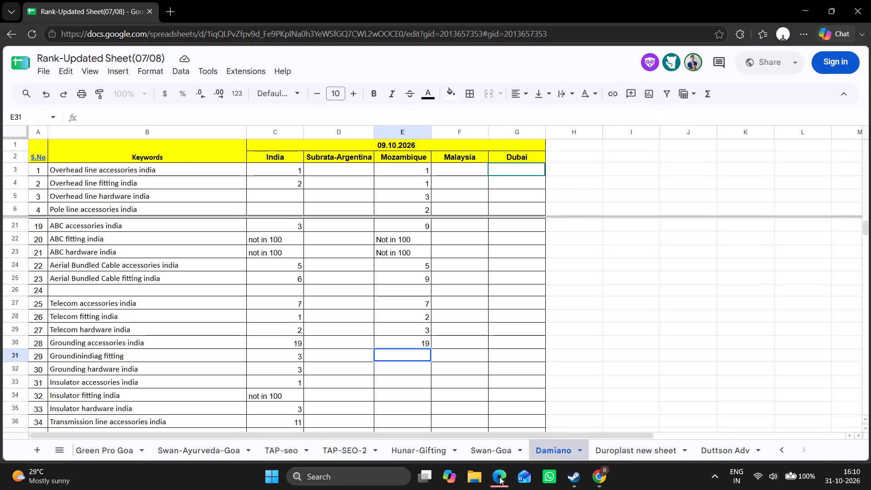
key(3)
key(Return)
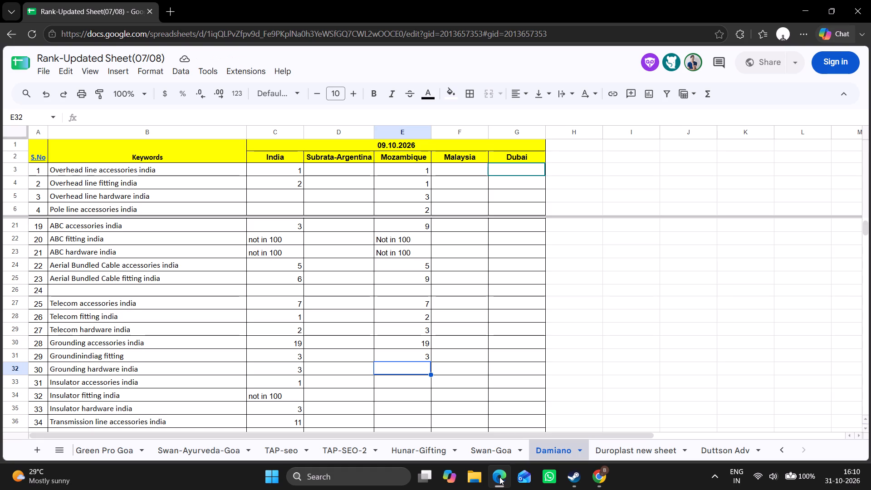
Copy "Grounding hardware india" from the rank sheet, open its Mozambique cell and search Google for the keyword in Chrome.
triple_click(166, 369)
double_click(166, 369)
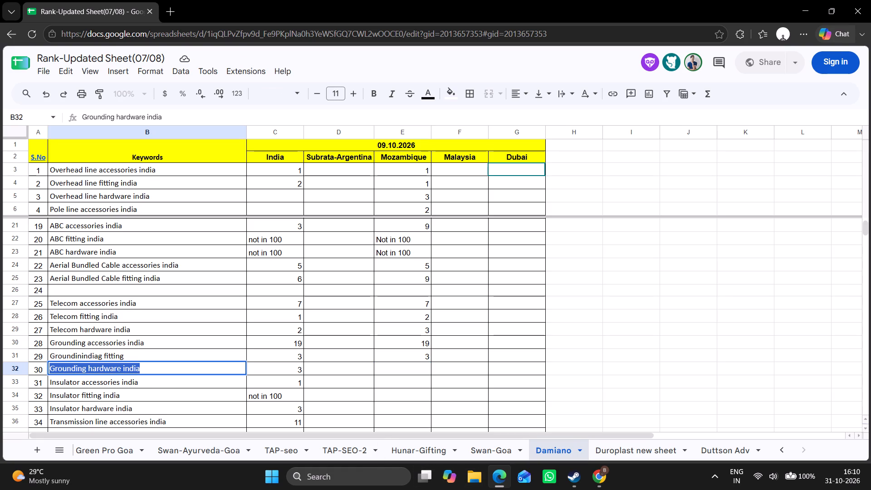
key(ctrl+c)
double_click(391, 369)
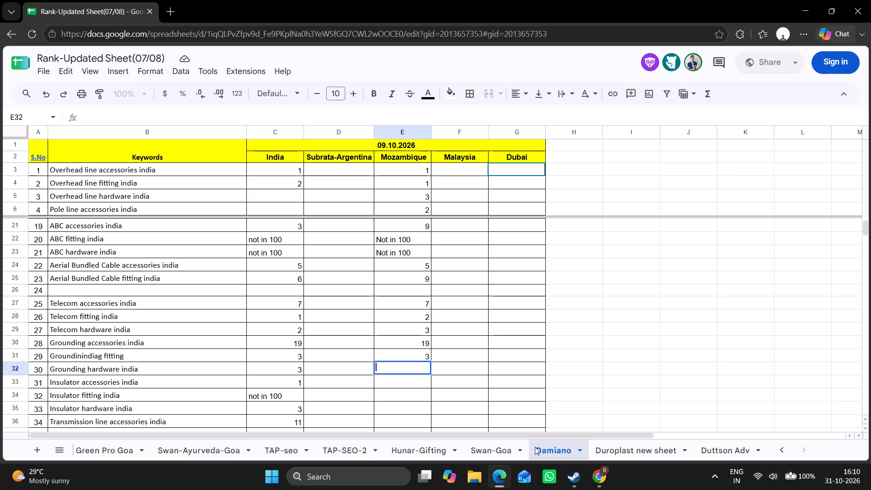
double_click(598, 471)
double_click(596, 478)
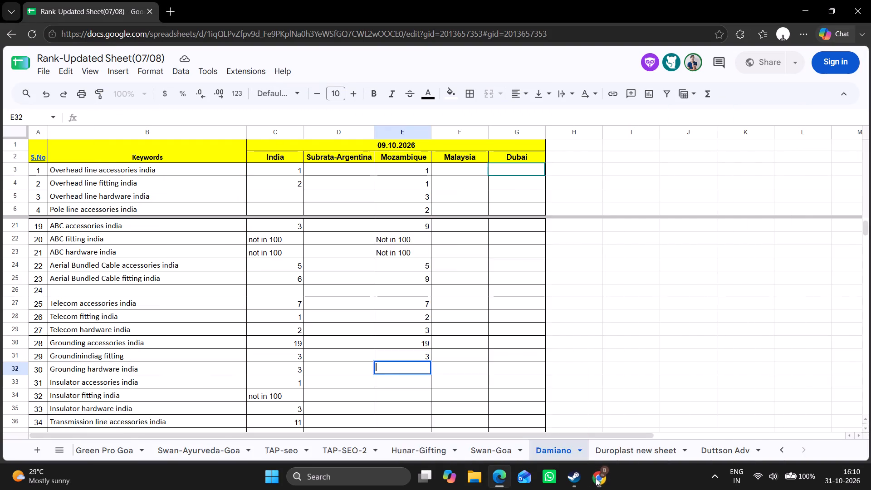
click(596, 478)
double_click(533, 69)
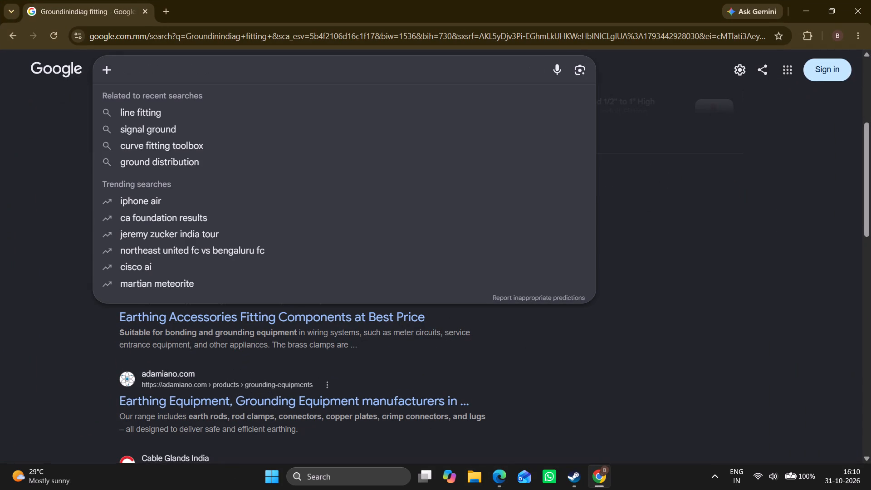
key(ctrl+v)
key(Return)
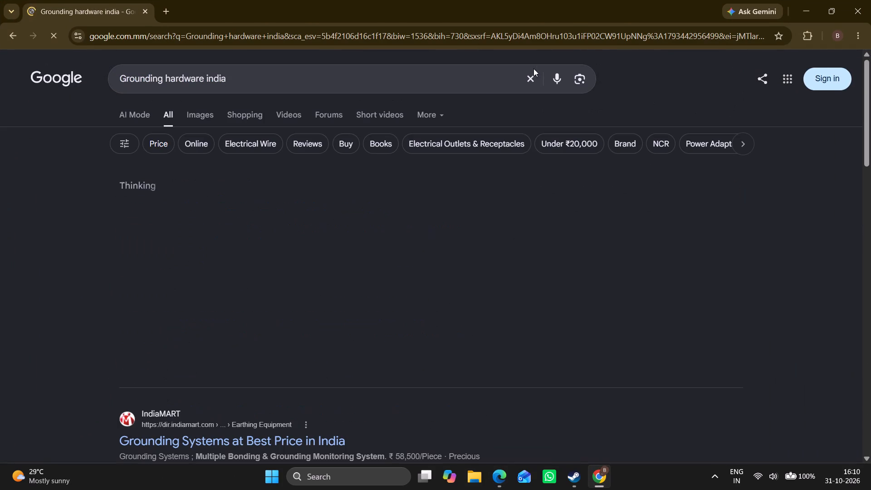
Locate the adamiano.com listing in the results and enter 3 in the Edge sheet's Mozambique column for "Grounding hardware india".
scroll(344, 223, down, 3)
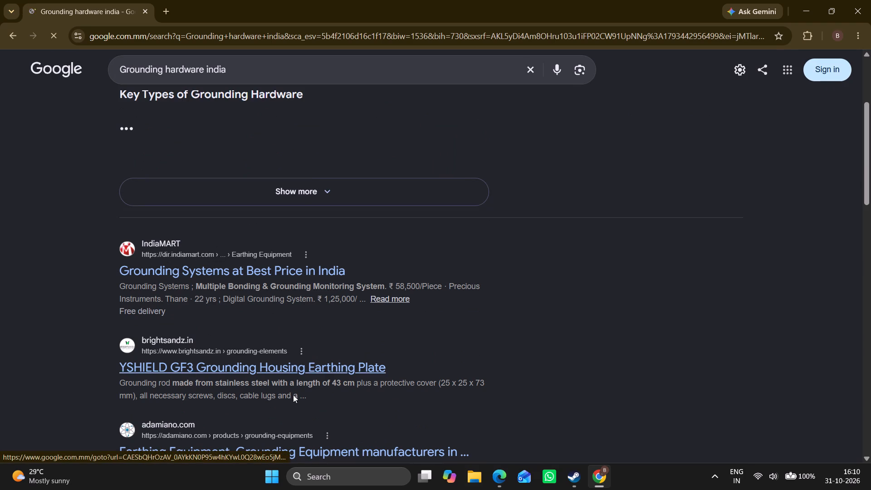
triple_click(495, 472)
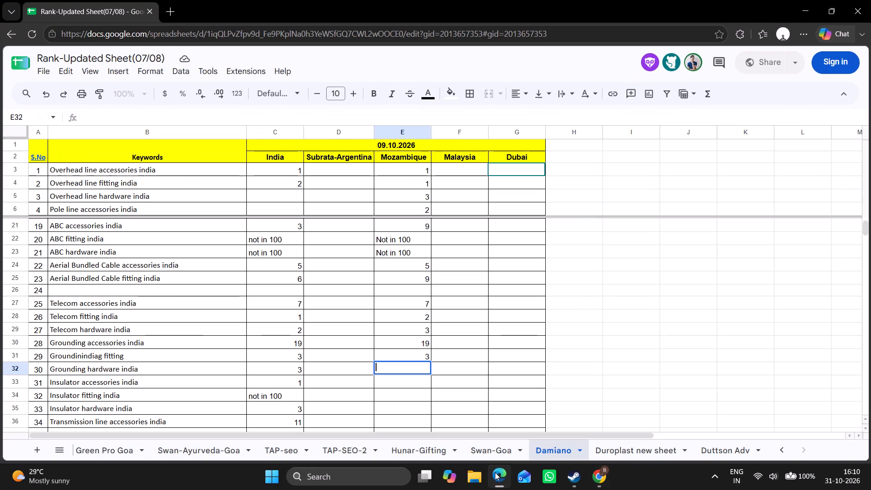
key(3)
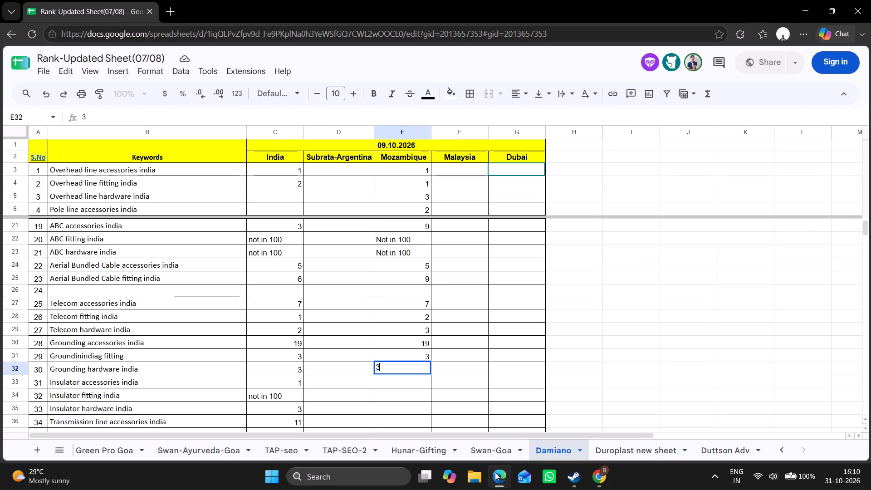
key(Return)
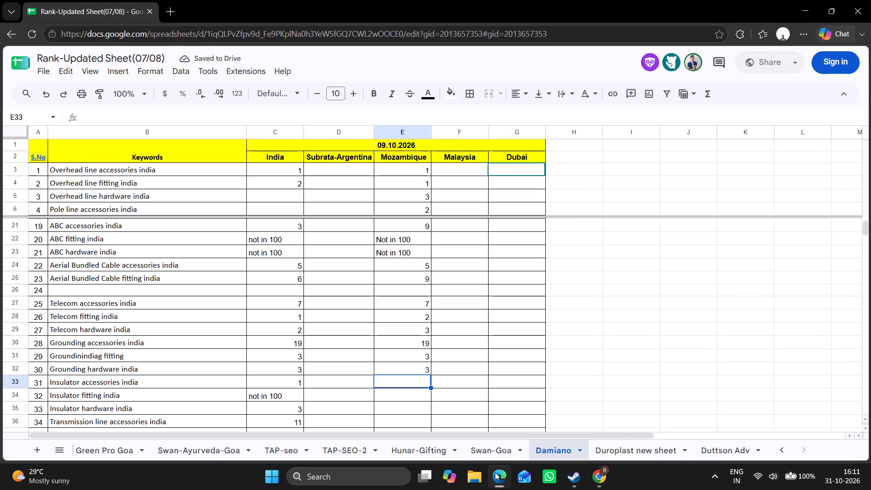
Look through the remaining keywords in the Damiano rank sheet that still need Mozambique positions.
scroll(230, 381, down, 2)
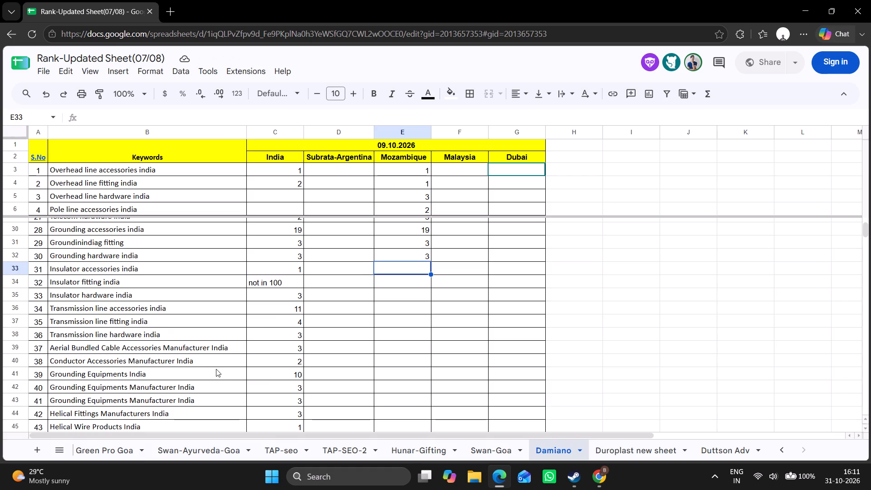
scroll(216, 369, down, 12)
scroll(214, 369, up, 4)
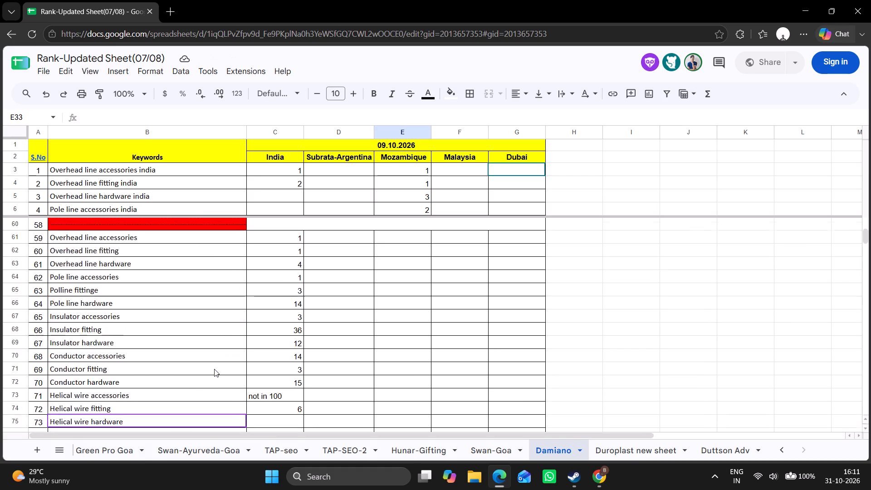
scroll(214, 369, up, 11)
scroll(203, 358, down, 3)
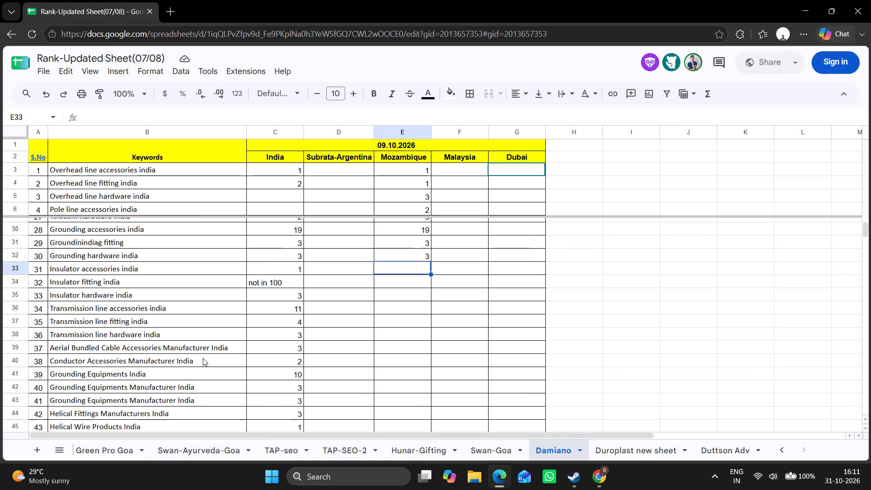
scroll(203, 358, up, 1)
scroll(543, 316, up, 4)
scroll(536, 318, down, 2)
scroll(464, 318, down, 2)
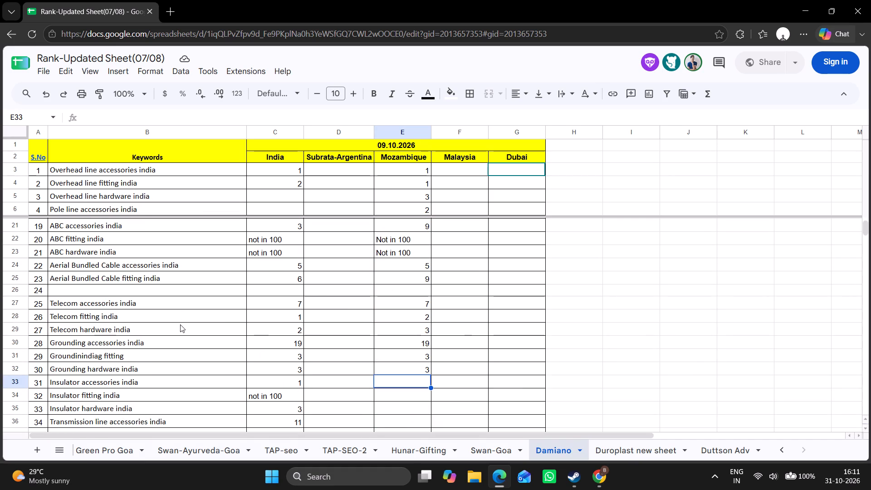
Copy "Insulator accessories india" from the rank sheet, open its Mozambique cell and search Google for the keyword in Chrome.
triple_click(179, 325)
click(179, 325)
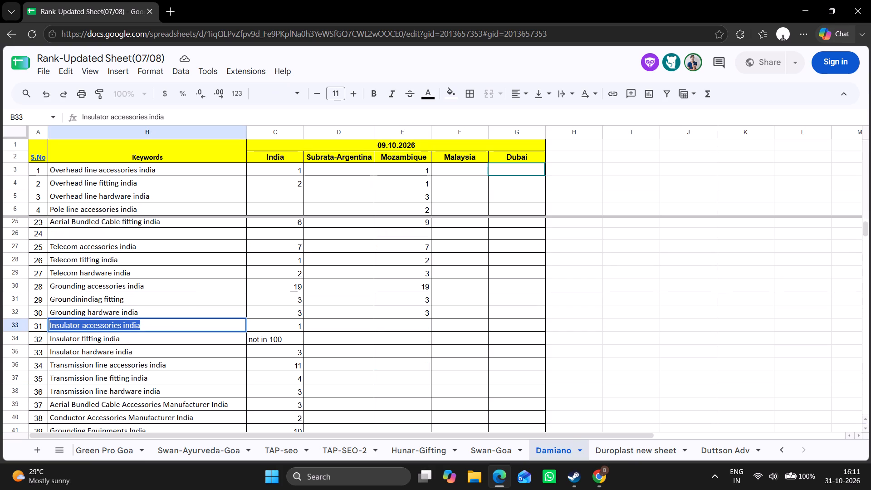
key(ctrl+c)
double_click(411, 320)
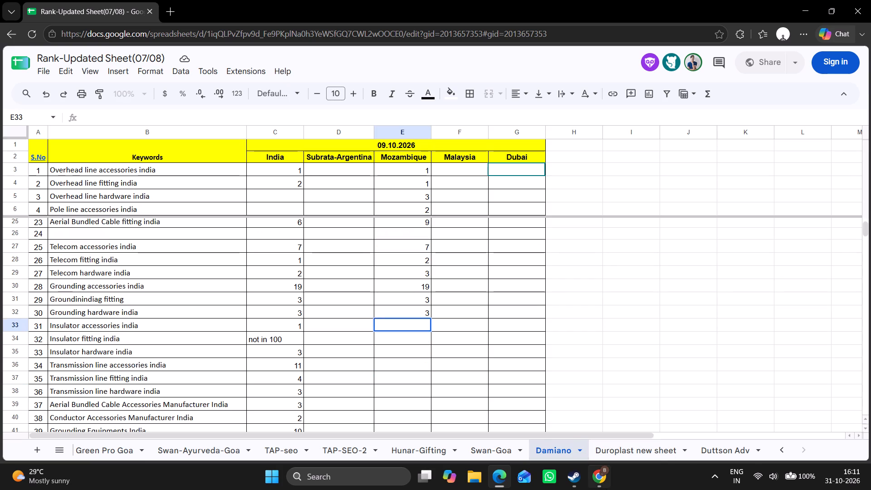
double_click(603, 485)
double_click(603, 485)
click(603, 485)
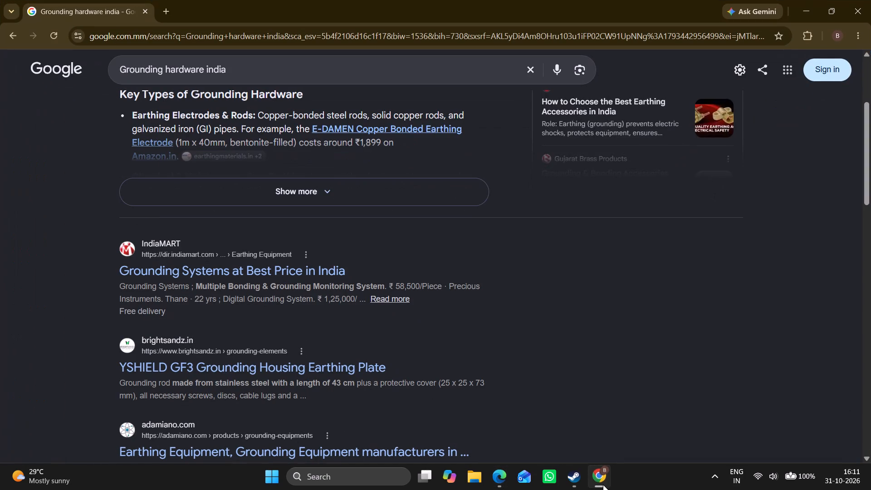
double_click(528, 72)
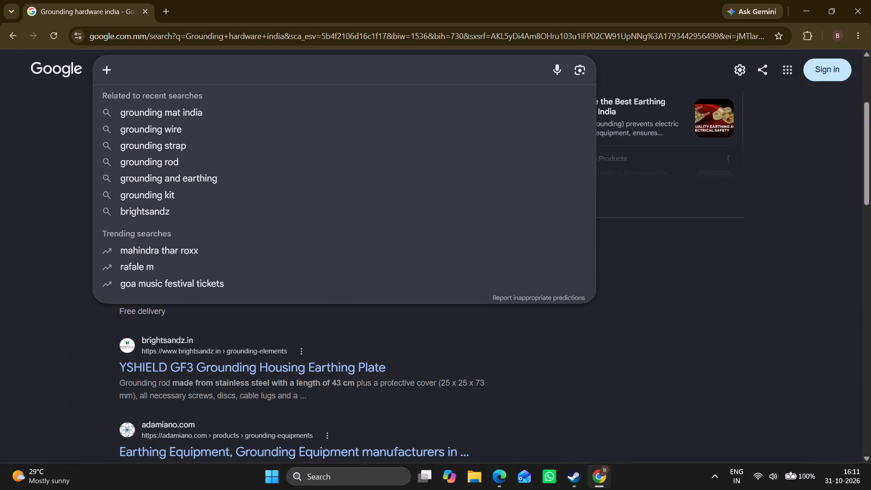
key(ctrl+v)
key(Return)
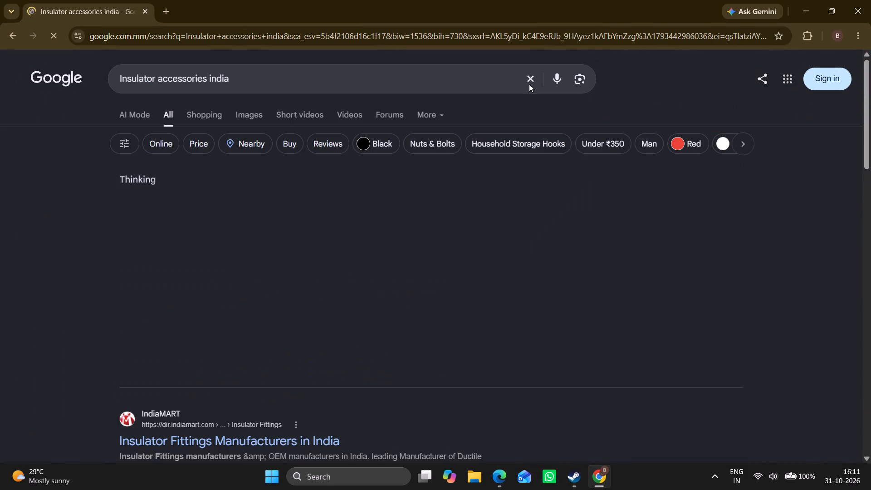
Locate the adamiano.com listing in the results and enter 3 in the Edge sheet's Mozambique column for "Insulator accessories india".
scroll(142, 417, down, 3)
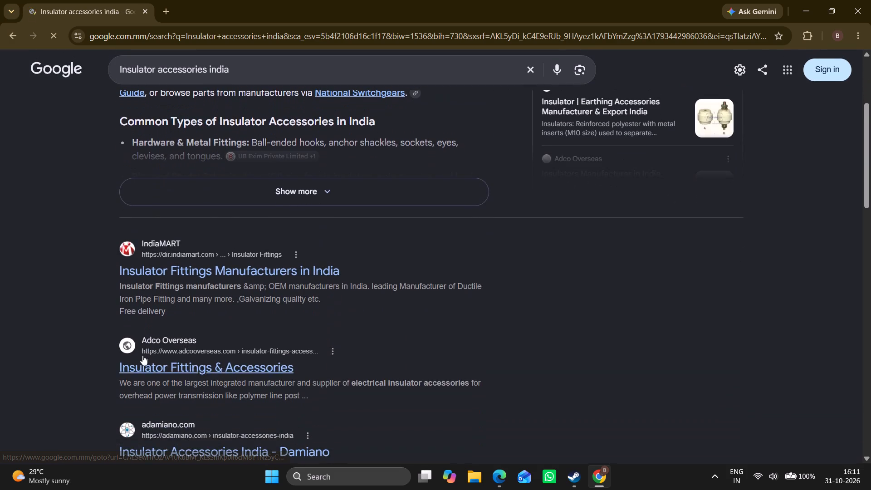
scroll(142, 355, down, 1)
triple_click(501, 474)
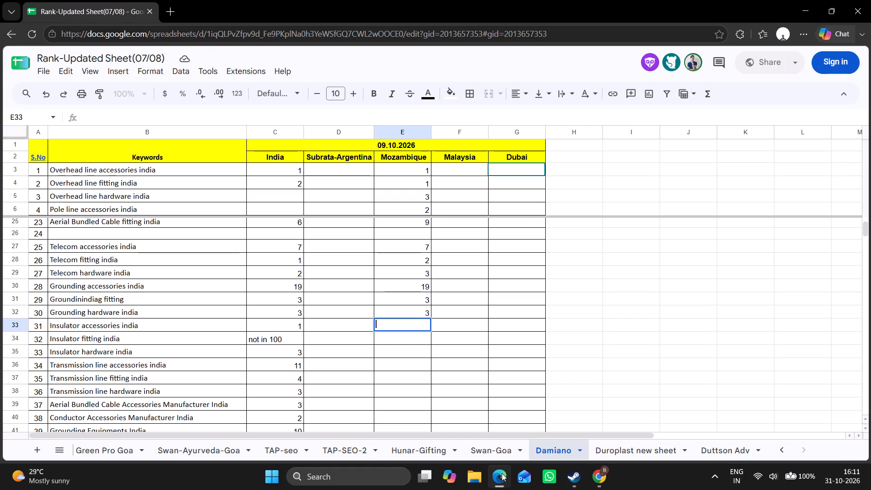
key(3)
key(Return)
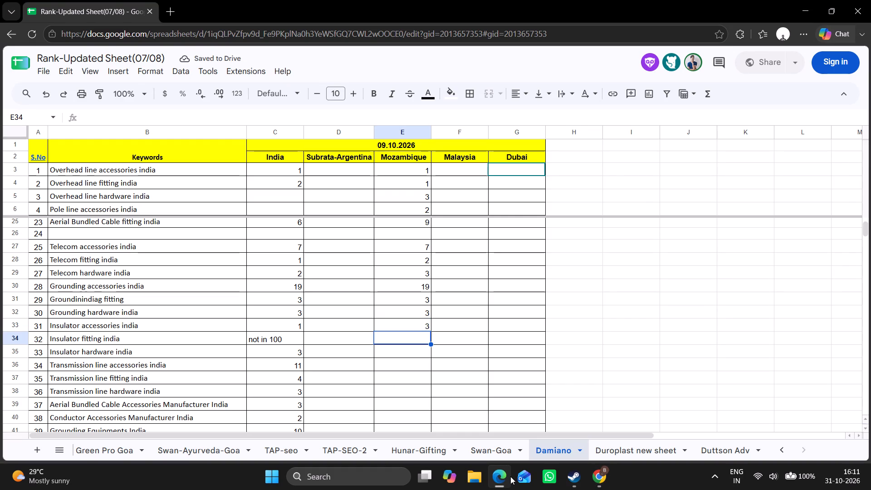
Enter "Not in 100" in the Mozambique column for "Insulator fitting india".
key(shift+n)
text(ot in 100)
key(Return)
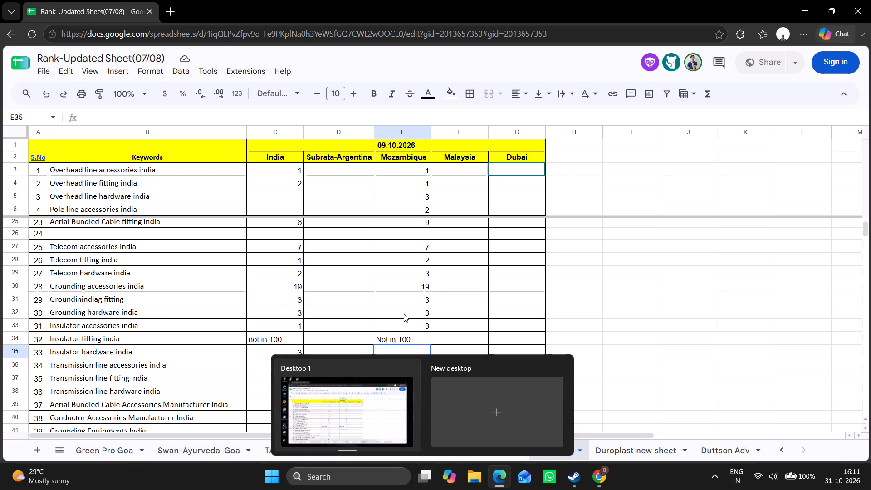
Switch to Steam and check the progress of the Phantom Blade 0 download.
triple_click(577, 489)
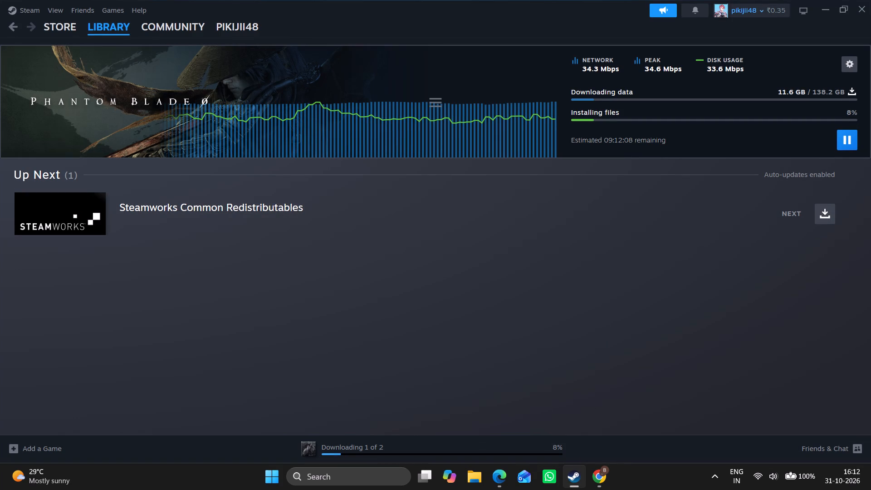
Copy "Insulator hardware india" from the rank sheet in Edge, open its Mozambique cell and search Google for the keyword in Chrome.
triple_click(597, 482)
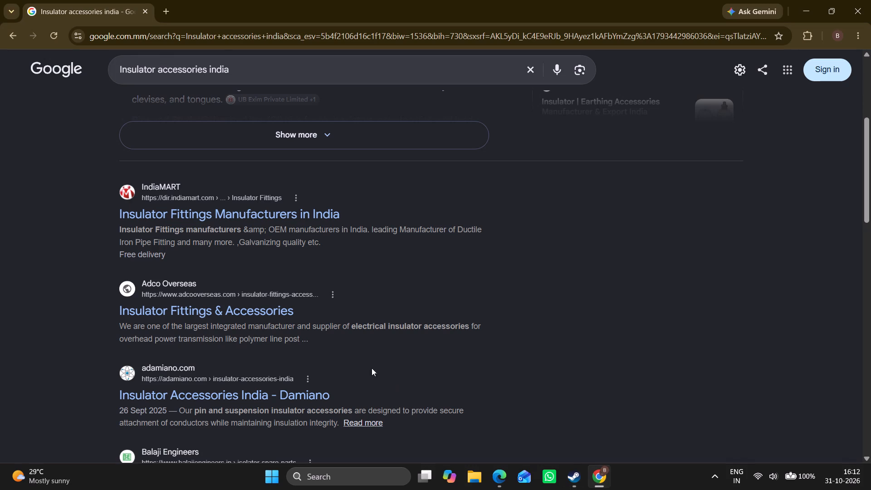
scroll(336, 338, down, 1)
scroll(334, 337, up, 1)
click(503, 477)
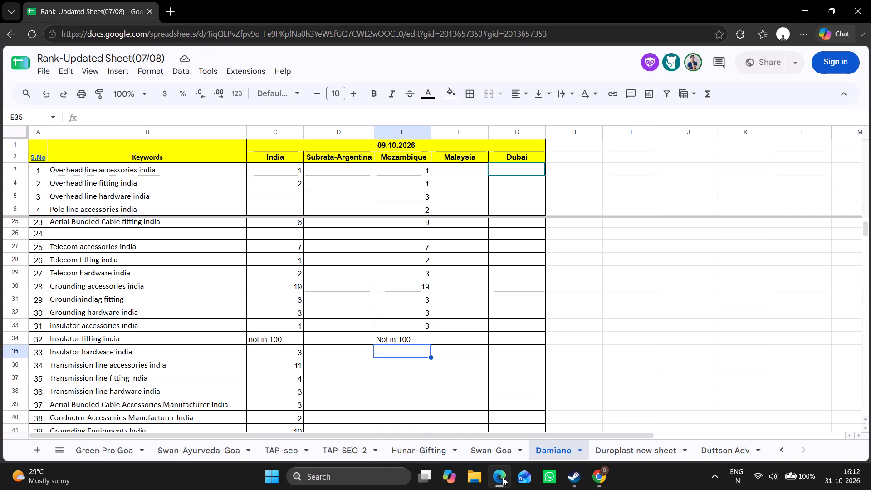
triple_click(219, 354)
double_click(219, 354)
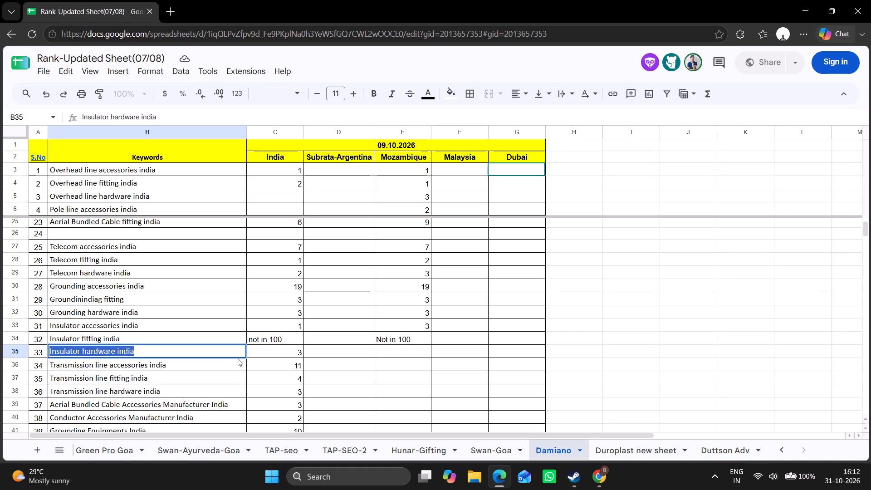
key(ctrl+c)
double_click(388, 349)
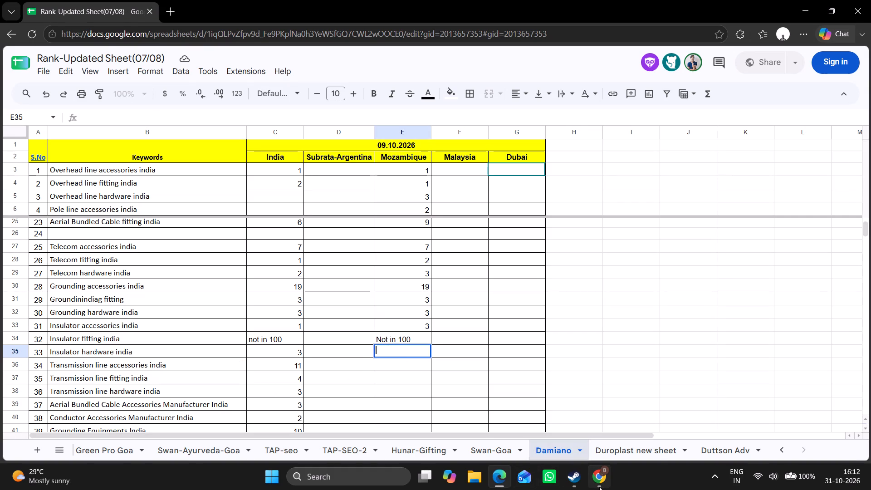
double_click(599, 487)
triple_click(599, 487)
triple_click(599, 487)
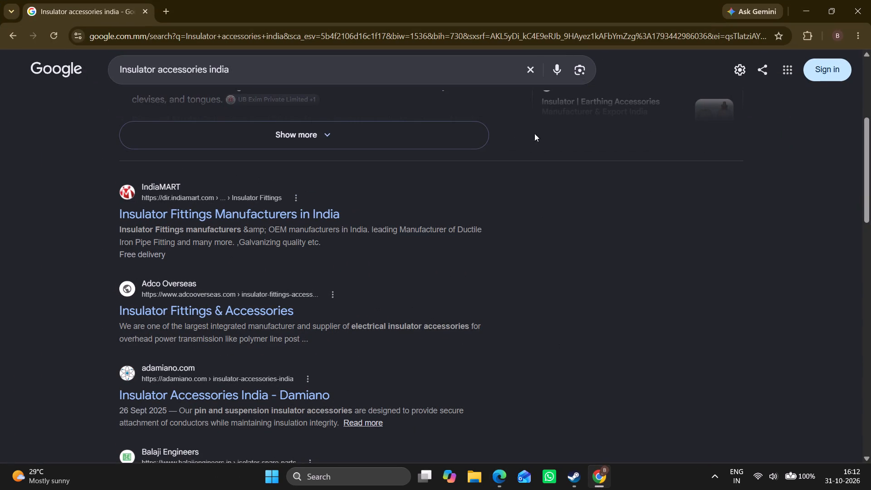
double_click(528, 73)
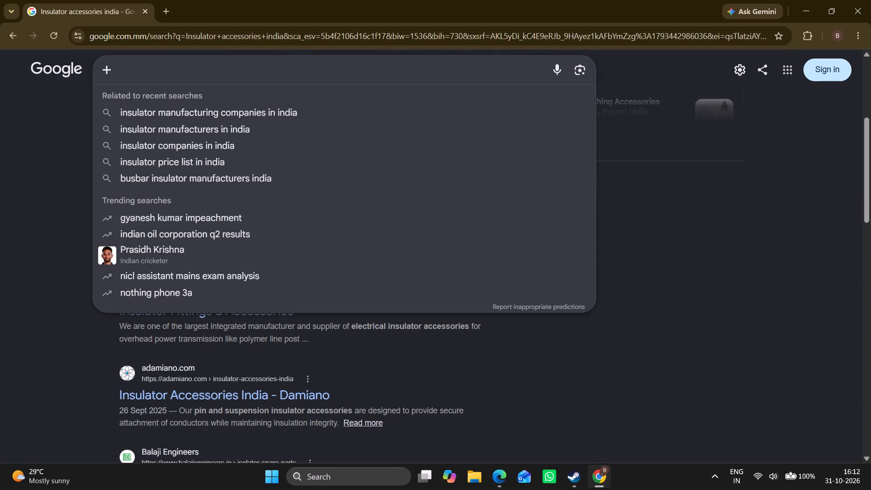
key(ctrl+v)
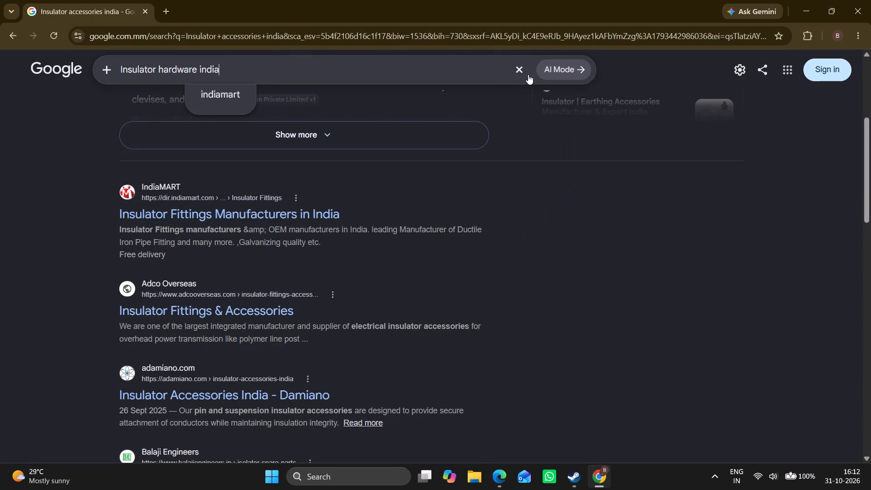
key(Return)
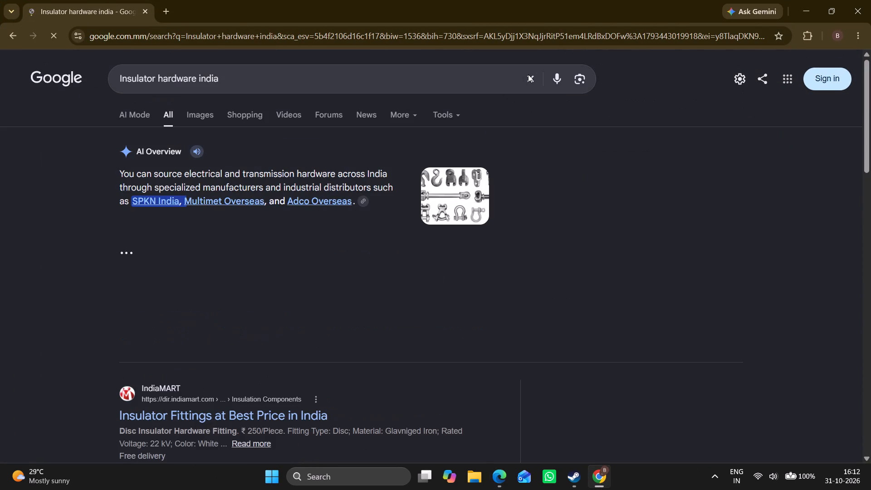
Examine the first page of Google results for "Insulator hardware india" for an adamiano.com listing, counting the organic positions.
scroll(528, 74, down, 6)
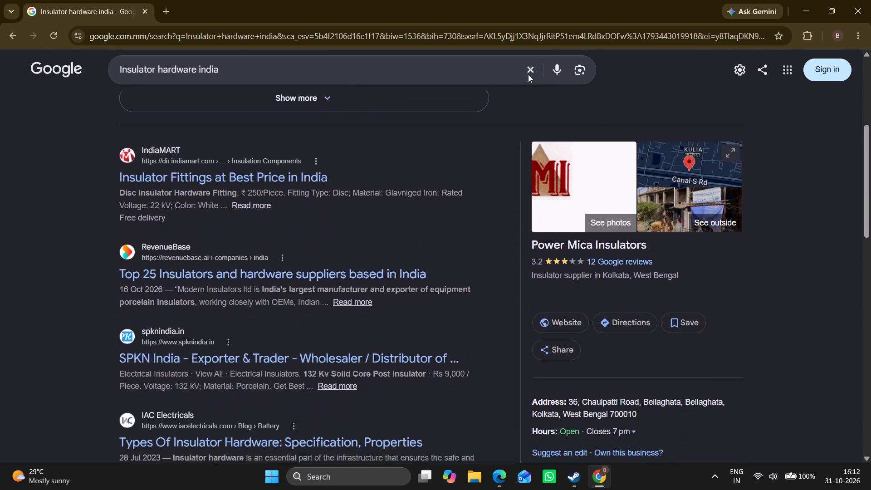
scroll(528, 74, down, 1)
scroll(528, 74, up, 2)
scroll(536, 99, down, 3)
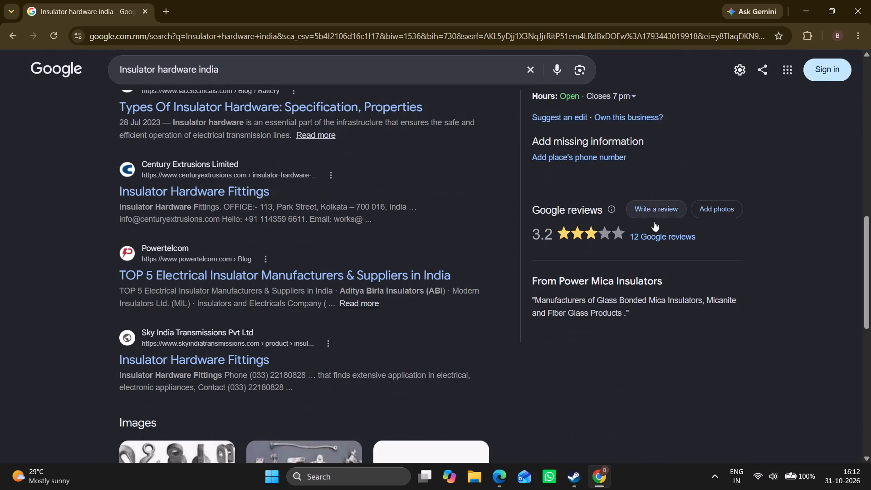
triple_click(502, 475)
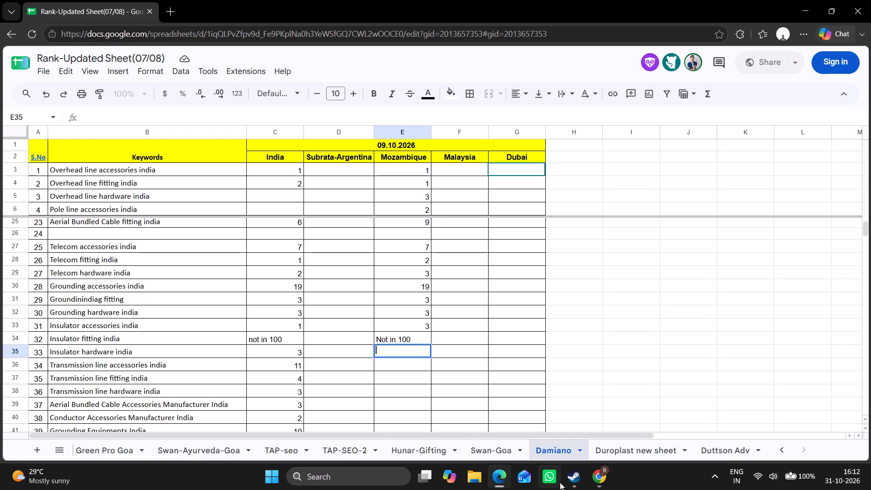
double_click(571, 477)
triple_click(607, 478)
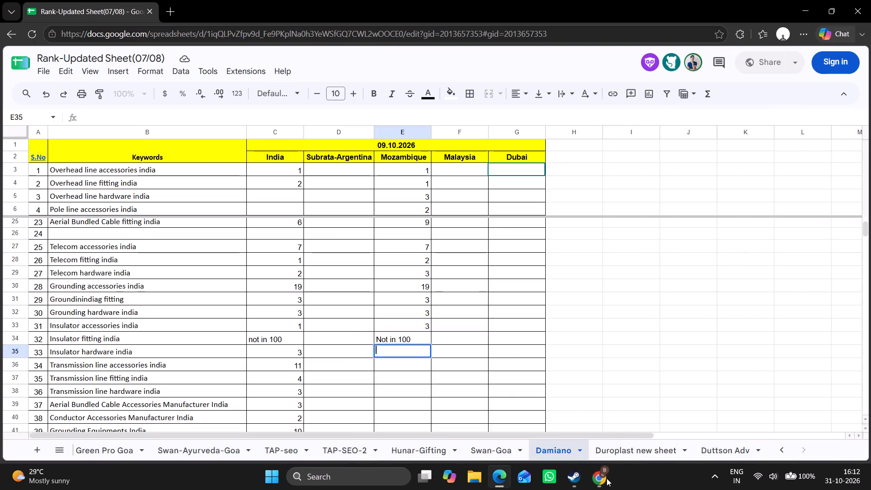
click(607, 478)
scroll(413, 309, up, 10)
scroll(237, 156, up, 2)
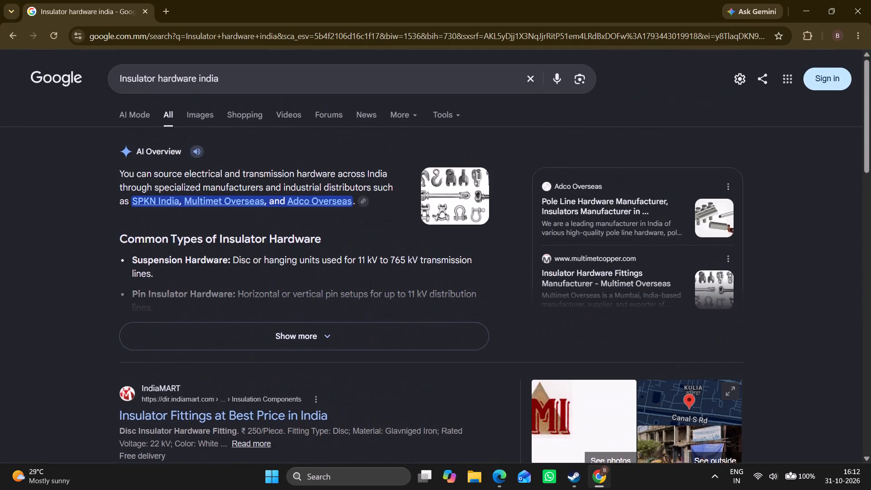
scroll(243, 203, down, 3)
scroll(225, 409, down, 2)
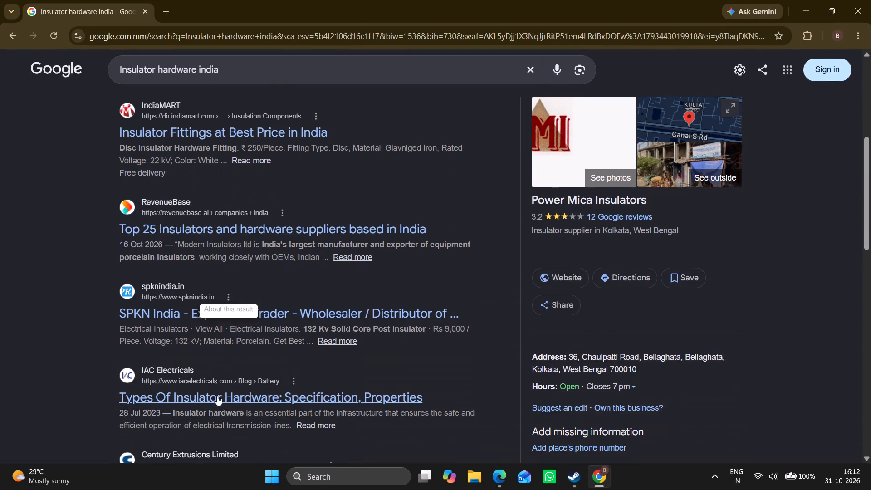
scroll(148, 382, down, 2)
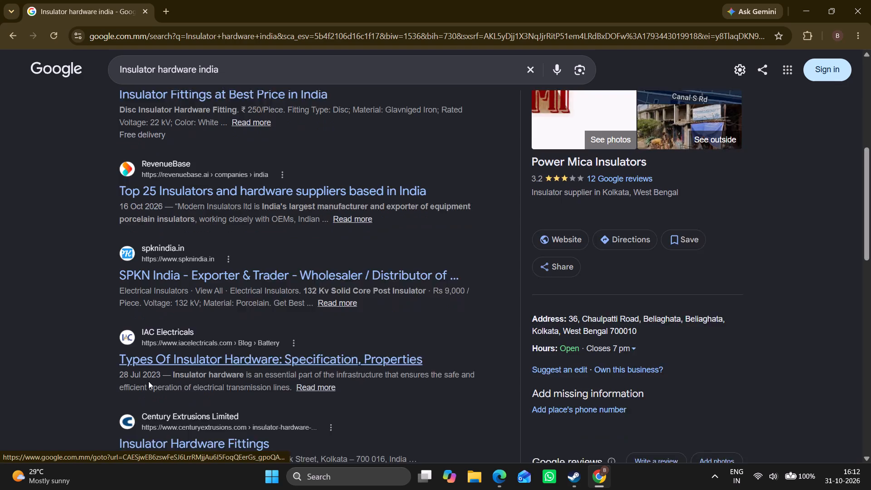
scroll(148, 381, down, 1)
scroll(155, 322, down, 12)
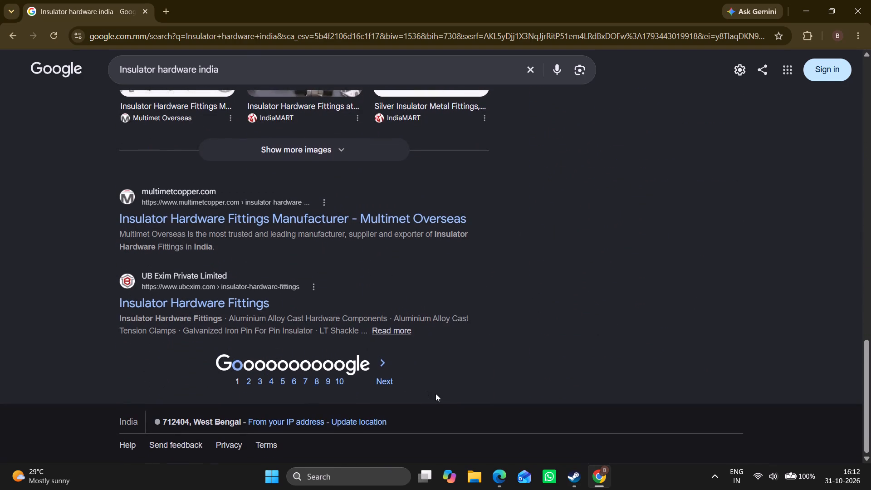
Locate the adamiano.com listing on the second results page and enter 12 in the Edge sheet's Mozambique column for "Insulator hardware india".
triple_click(387, 382)
scroll(376, 368, down, 1)
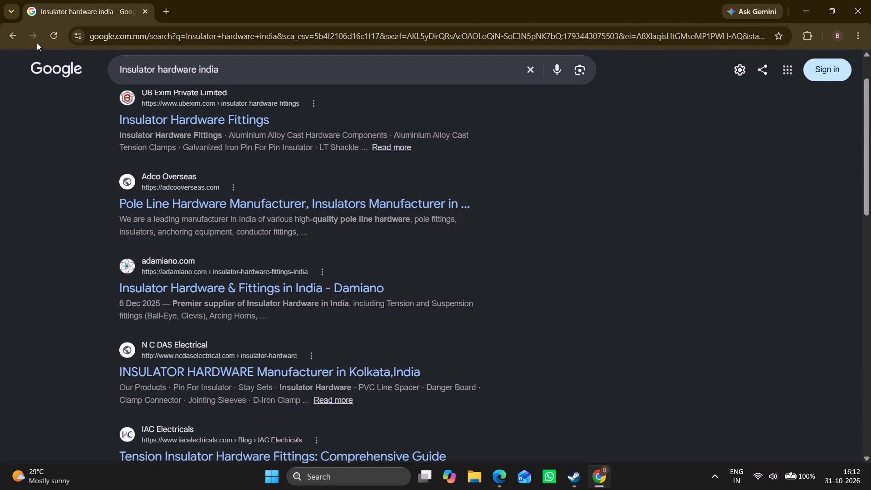
scroll(430, 205, up, 4)
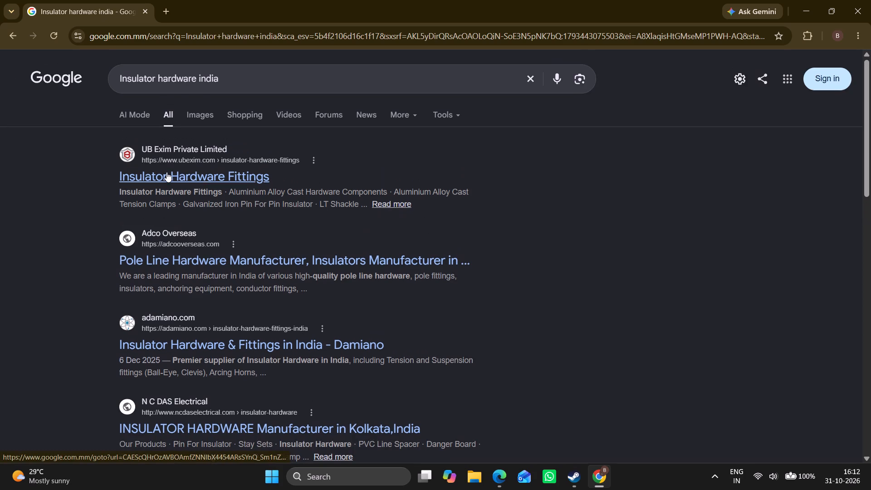
triple_click(497, 482)
click(497, 480)
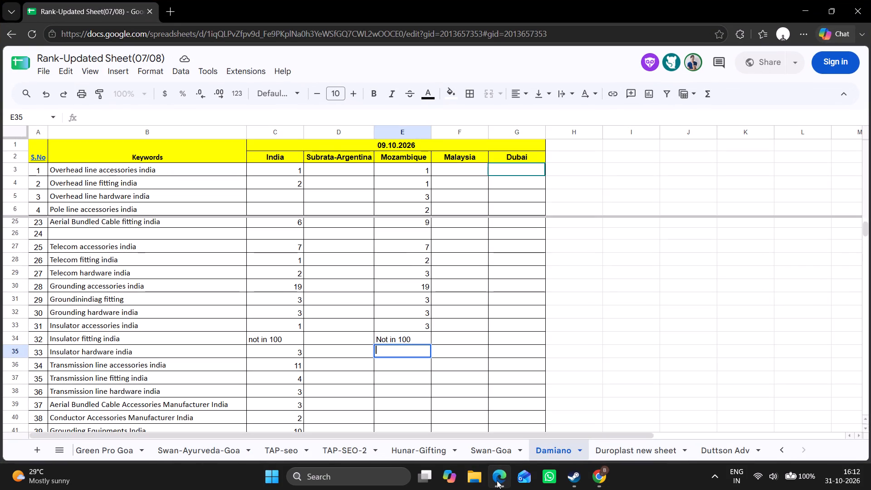
text(12)
key(Return)
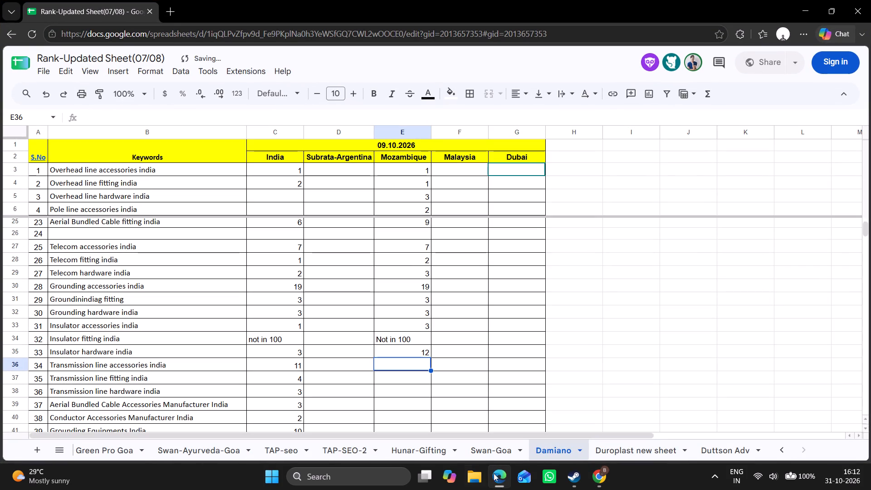
Look through the remaining keywords in the Damiano sheet to see which rows still need Mozambique ranks.
scroll(397, 406, down, 8)
scroll(385, 378, up, 1)
scroll(385, 378, down, 6)
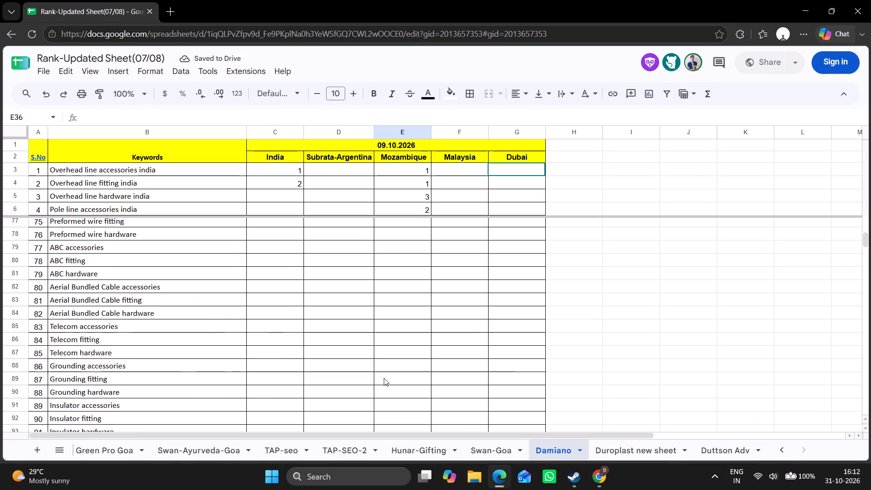
scroll(384, 378, down, 2)
scroll(384, 378, up, 4)
scroll(384, 378, down, 11)
scroll(384, 378, up, 15)
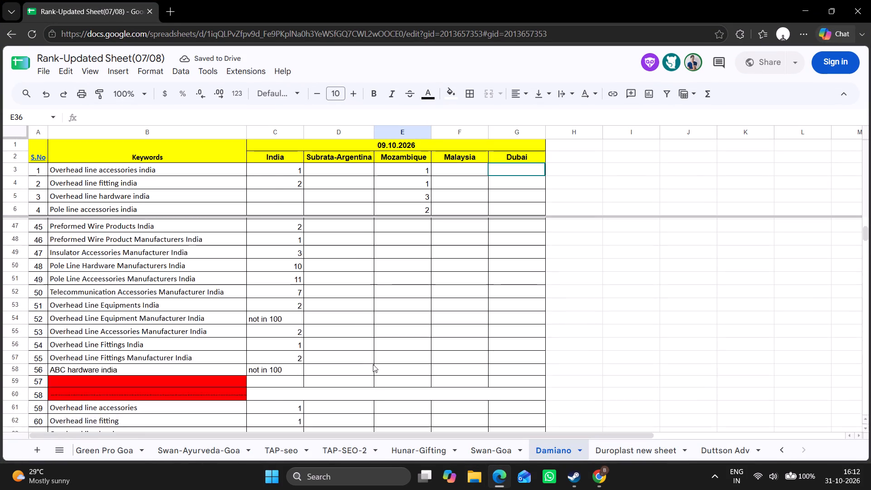
scroll(373, 364, up, 8)
scroll(372, 363, down, 1)
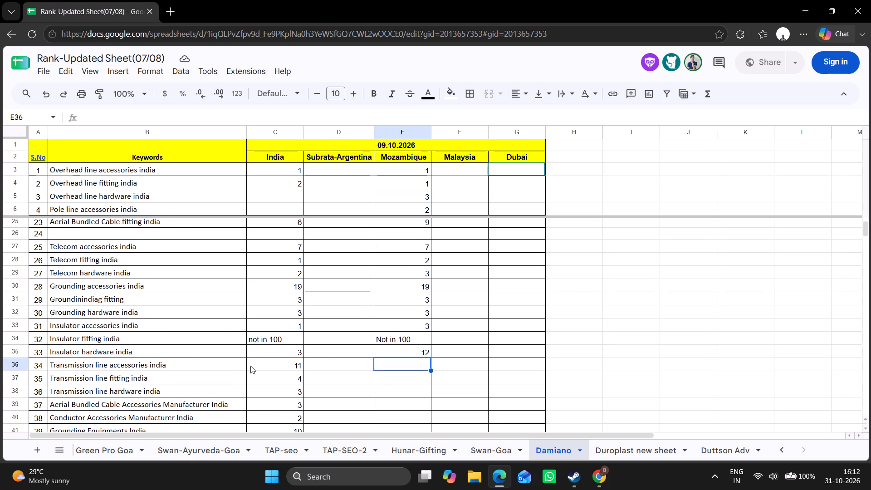
Copy "Transmission line accessories india" from the rank sheet, open its Mozambique cell and search Google for the keyword in Chrome.
triple_click(206, 367)
double_click(206, 367)
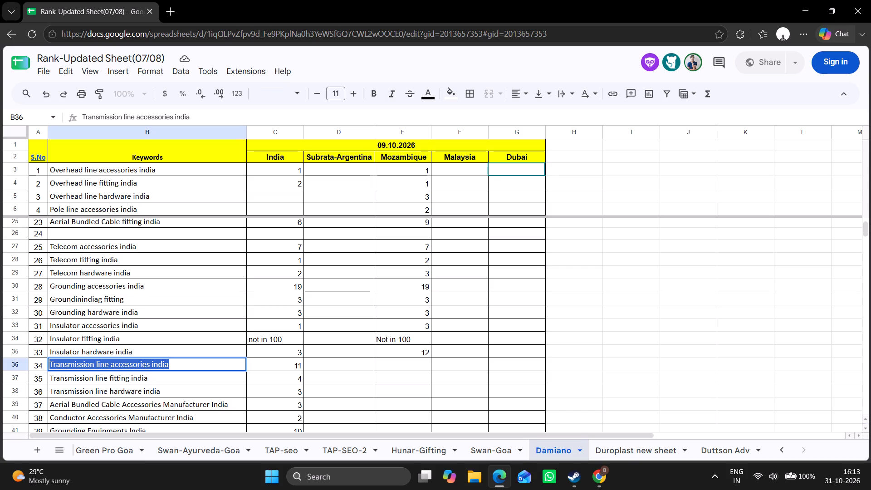
key(ctrl+c)
double_click(418, 360)
triple_click(597, 477)
click(597, 477)
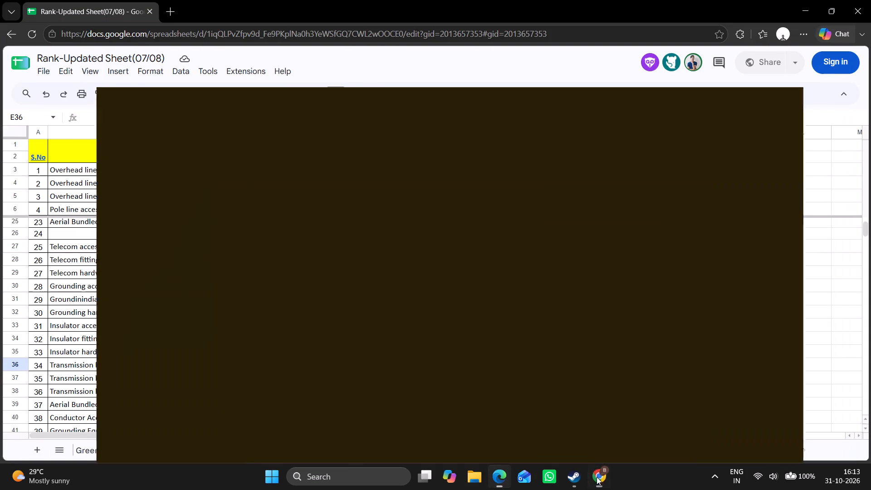
click(597, 477)
double_click(527, 81)
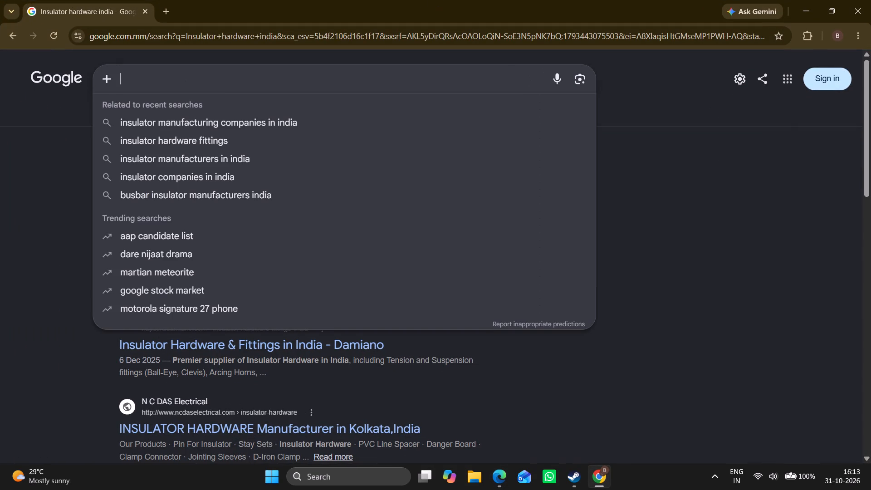
key(ctrl+v)
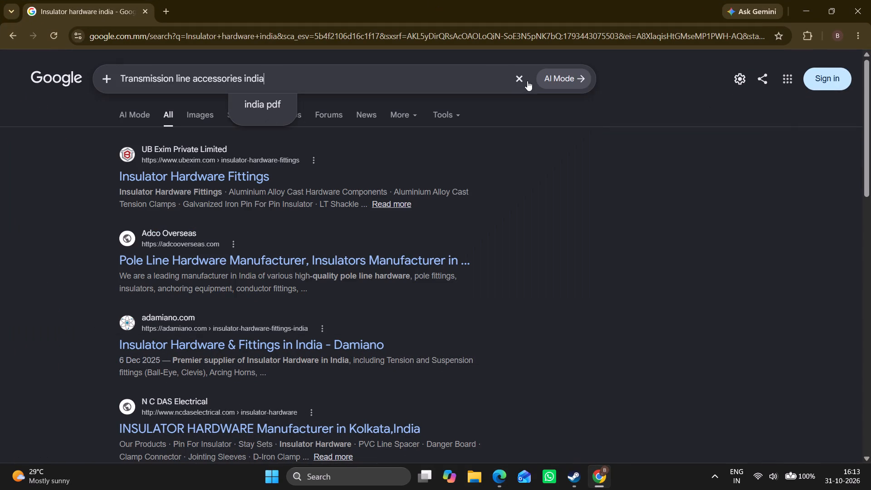
key(Return)
Examine the first page of Google results for "Transmission line accessories india" for an adamiano.com listing, counting the organic positions.
scroll(235, 286, down, 3)
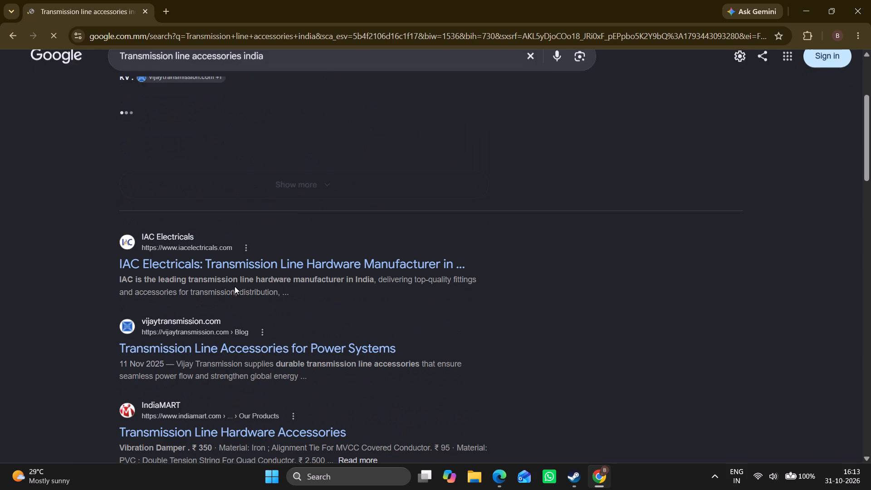
scroll(169, 340, down, 2)
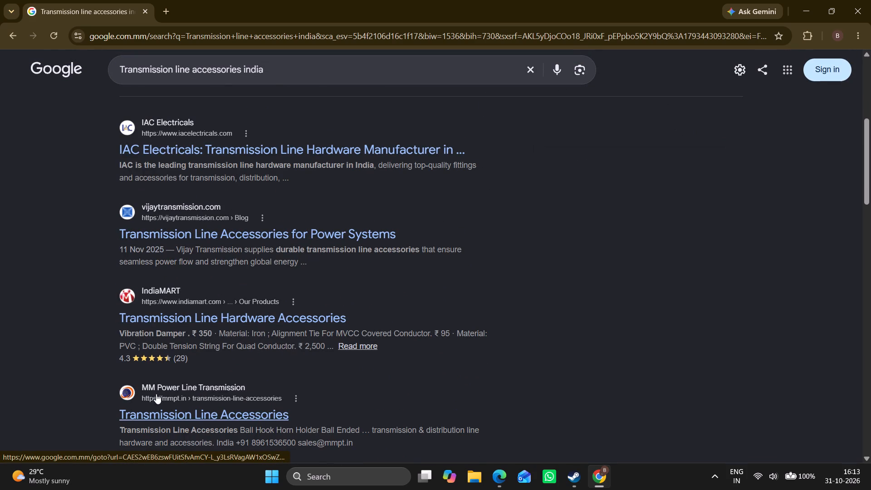
scroll(143, 412, down, 4)
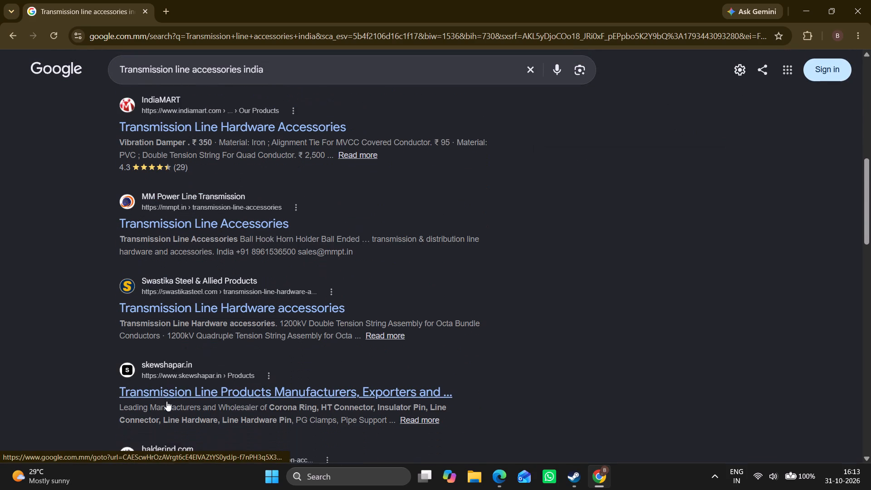
scroll(166, 401, down, 4)
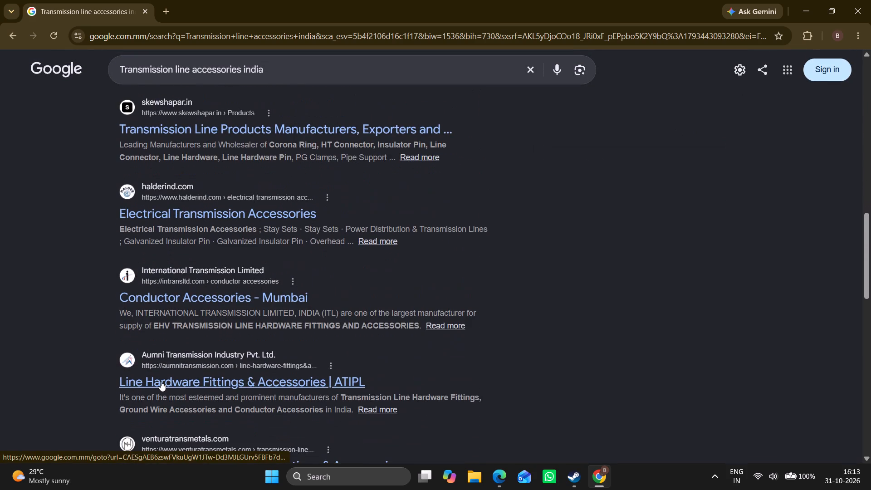
scroll(161, 381, down, 15)
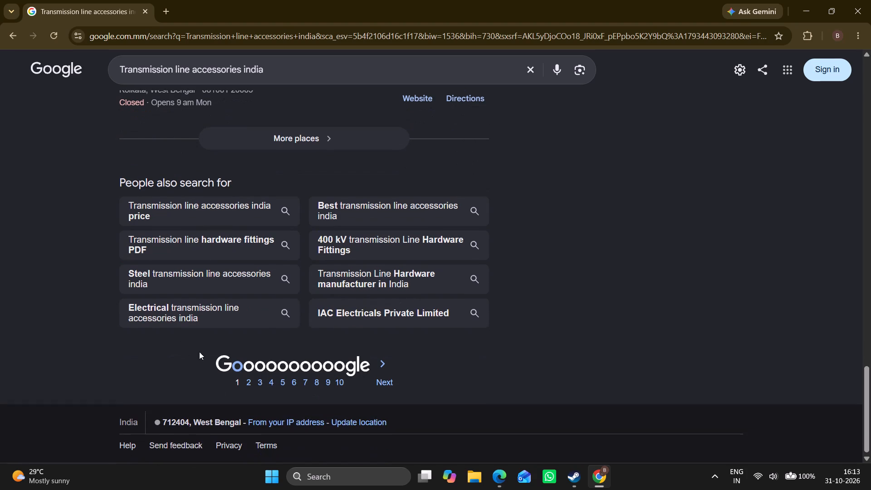
Open the second results page for "Transmission line accessories india" and work out the position of the adamiano.com listing.
triple_click(389, 377)
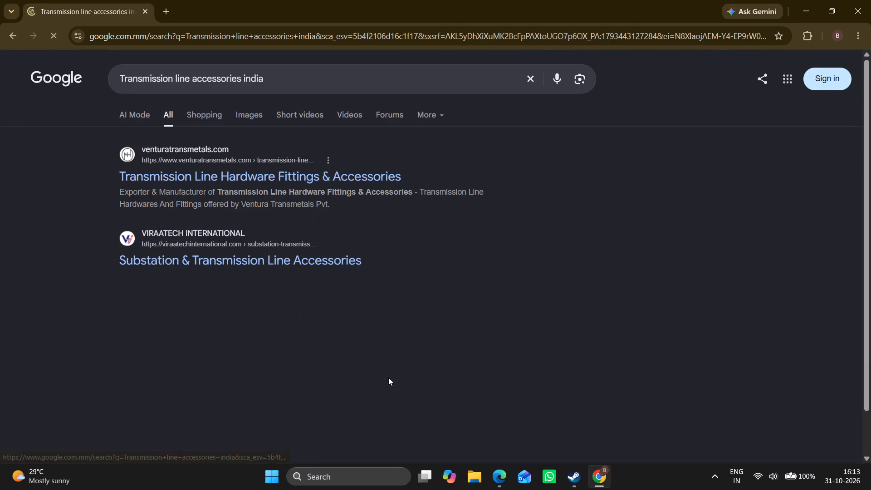
scroll(154, 380, down, 3)
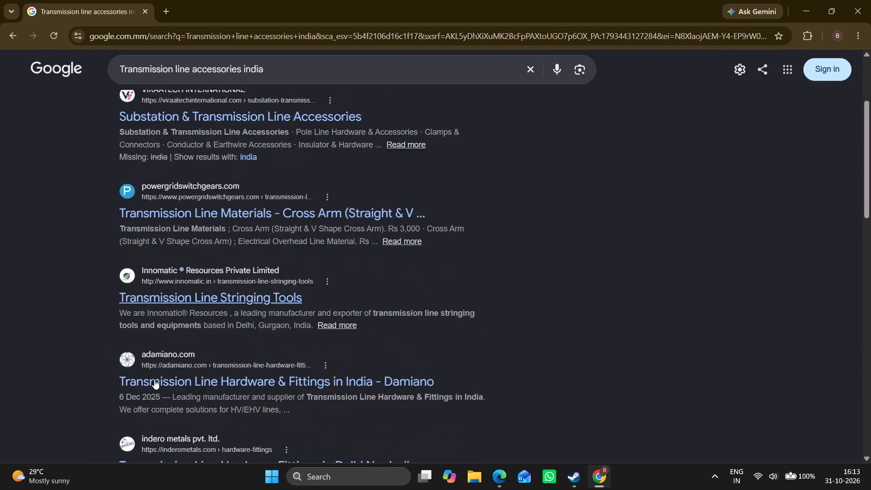
scroll(148, 301, up, 5)
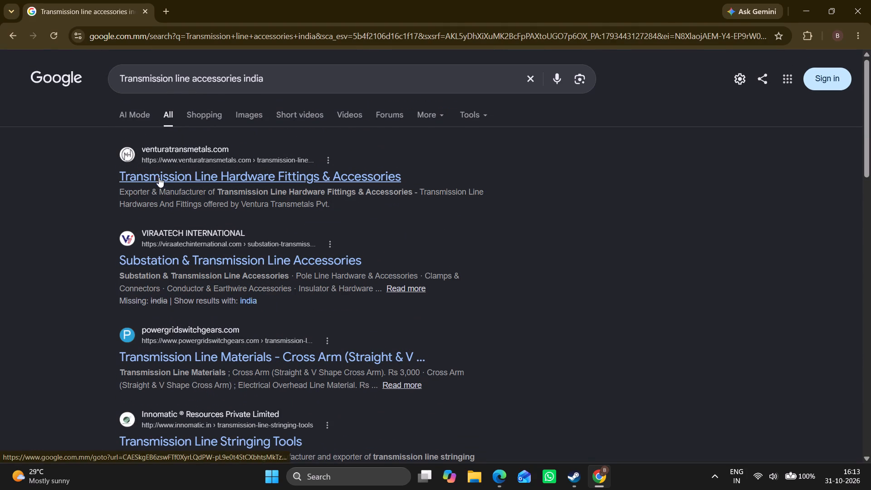
scroll(168, 192, down, 7)
scroll(186, 228, down, 11)
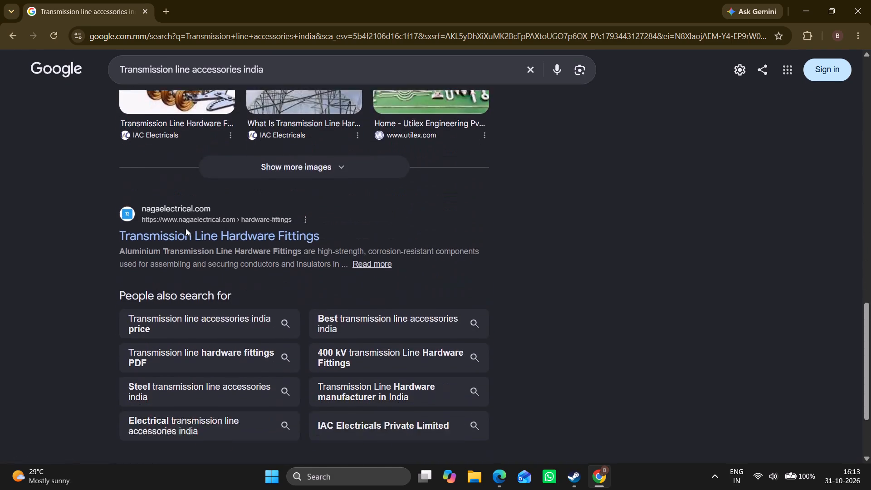
scroll(186, 228, down, 1)
scroll(186, 228, up, 14)
scroll(187, 228, down, 1)
scroll(187, 228, up, 12)
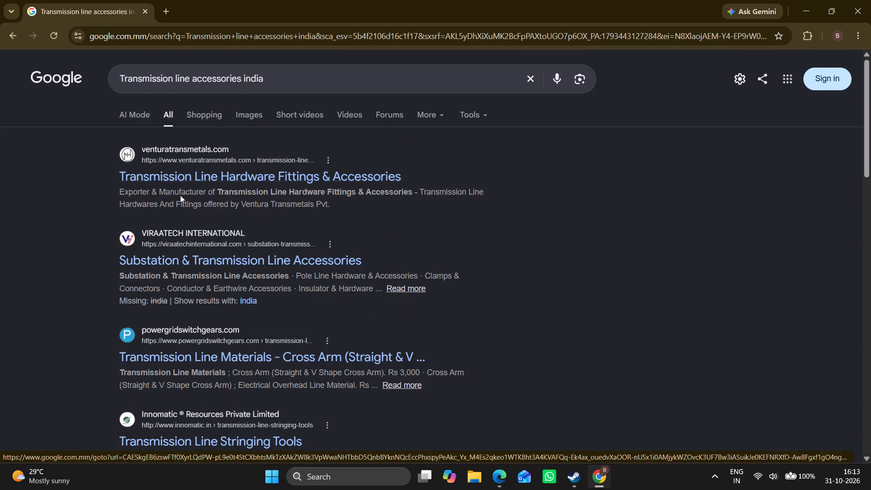
scroll(156, 431, down, 2)
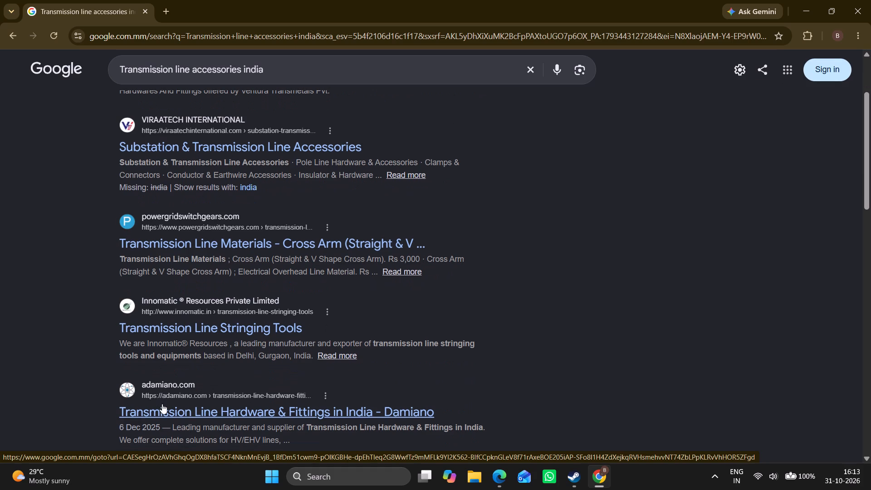
Switch to the rank sheet in Edge and enter 14 in the Mozambique column for "Transmission line accessories india".
triple_click(504, 480)
click(504, 480)
triple_click(504, 480)
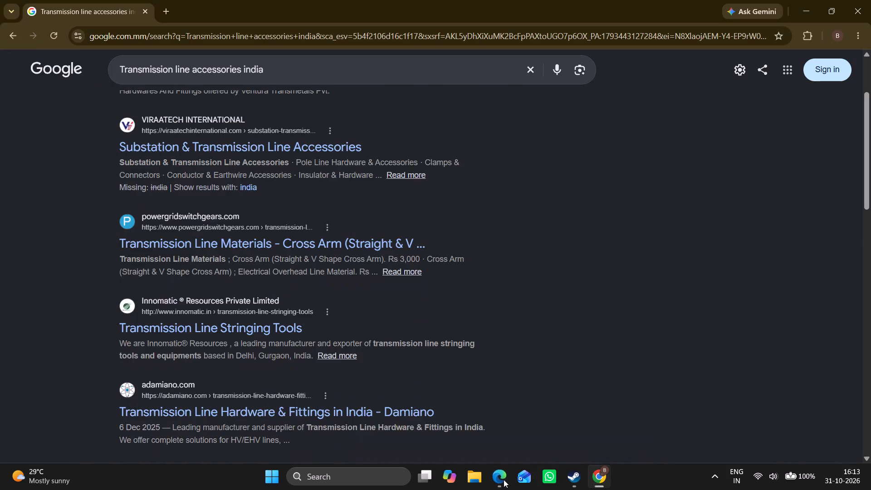
double_click(504, 480)
click(504, 480)
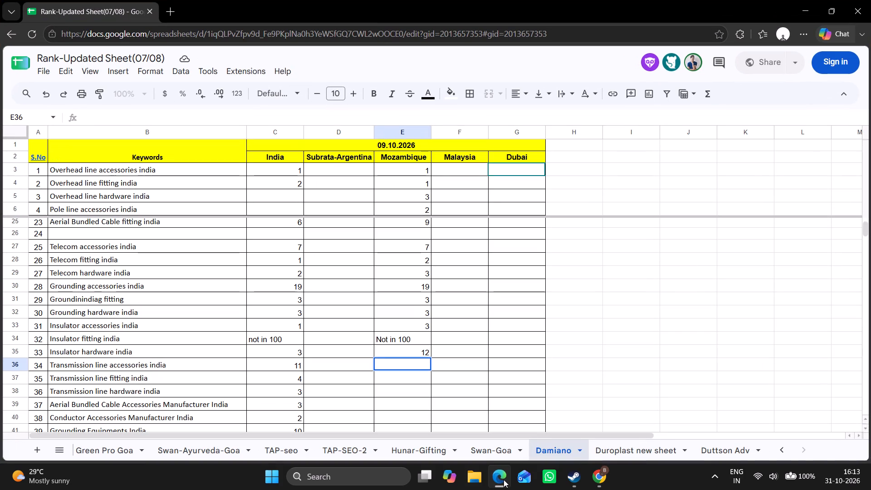
text(14)
key(Return)
Review the keyword rows of the Damiano sheet, checking which Mozambique ranks are filled in and which are still missing.
scroll(504, 381, down, 8)
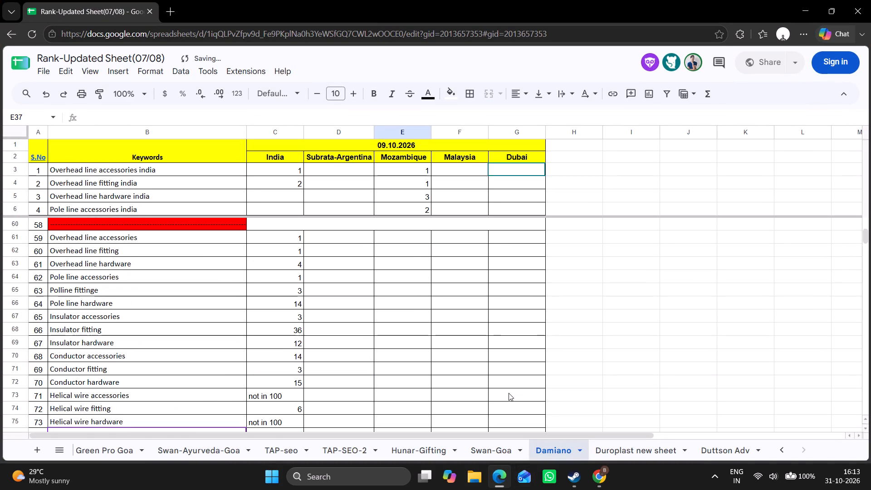
scroll(507, 394, down, 3)
scroll(427, 367, down, 6)
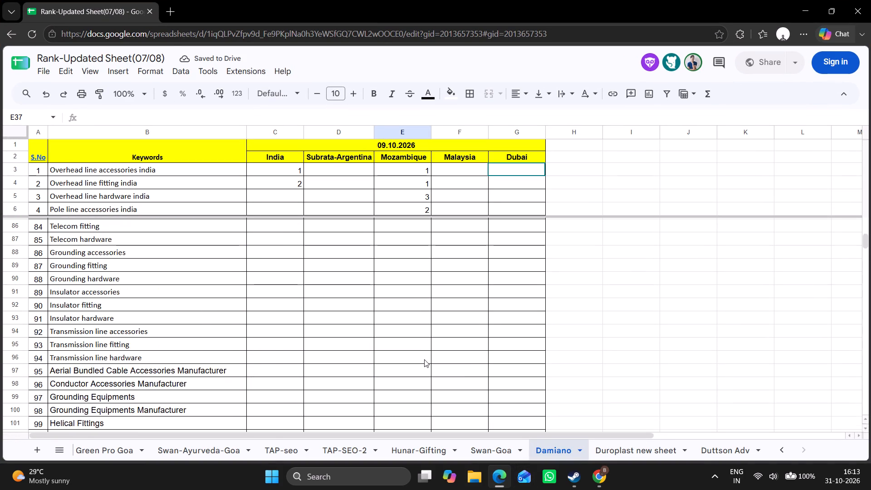
scroll(424, 359, down, 3)
scroll(431, 363, up, 6)
scroll(446, 365, up, 16)
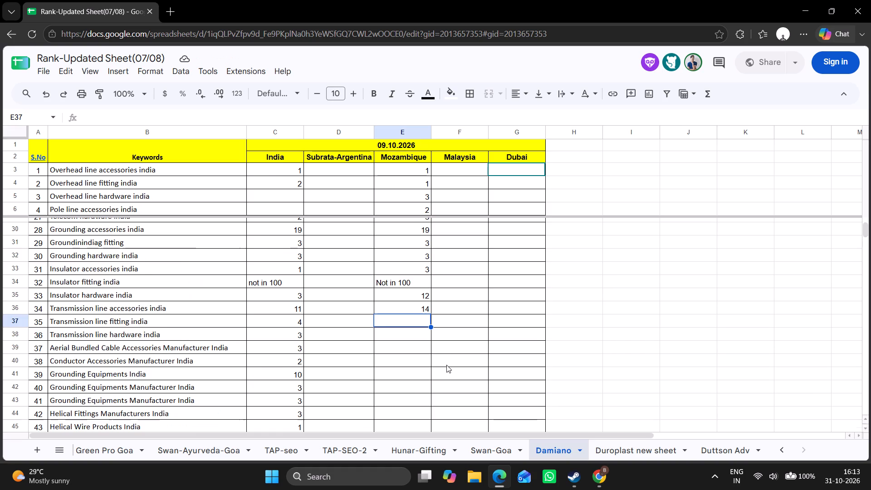
scroll(446, 365, up, 2)
scroll(394, 365, up, 5)
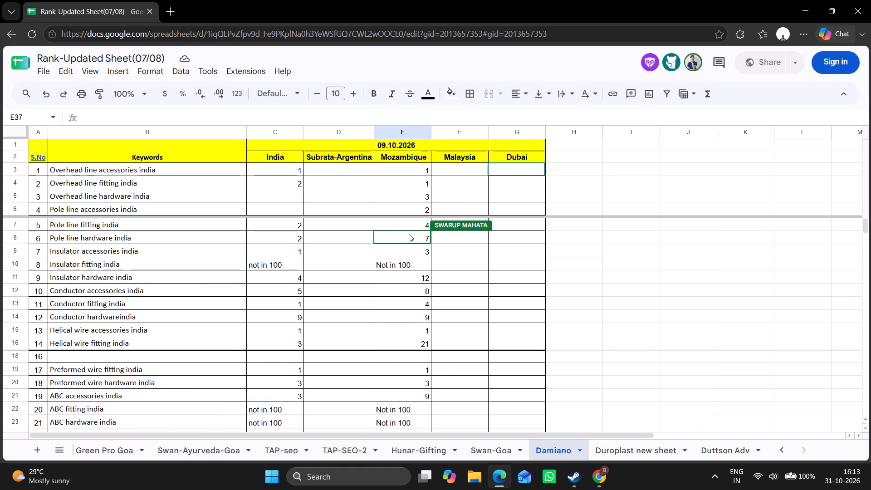
scroll(409, 234, up, 2)
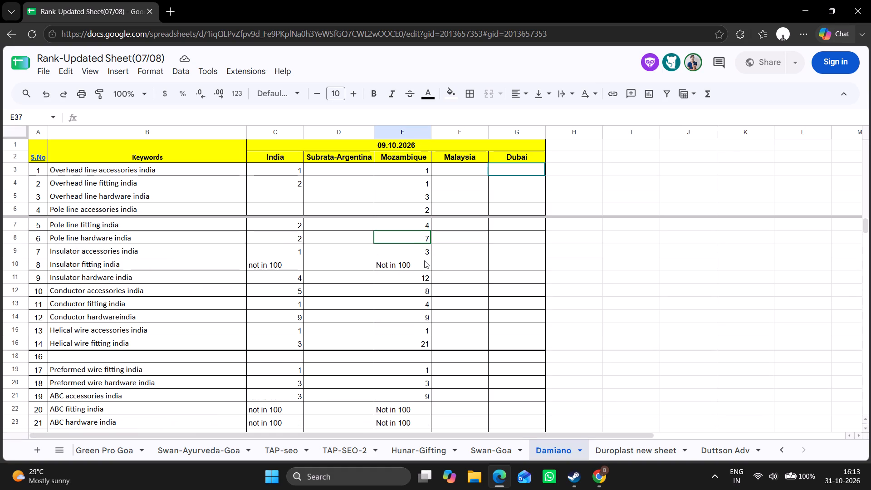
scroll(415, 259, down, 5)
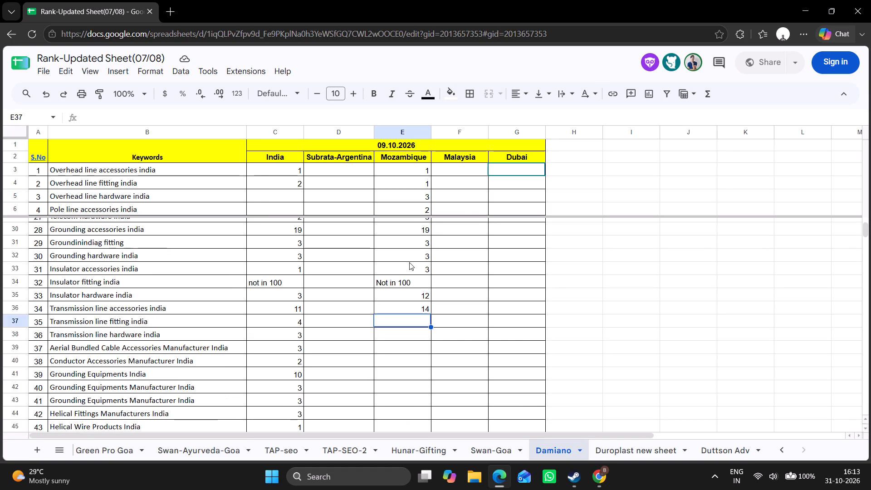
scroll(406, 257, up, 14)
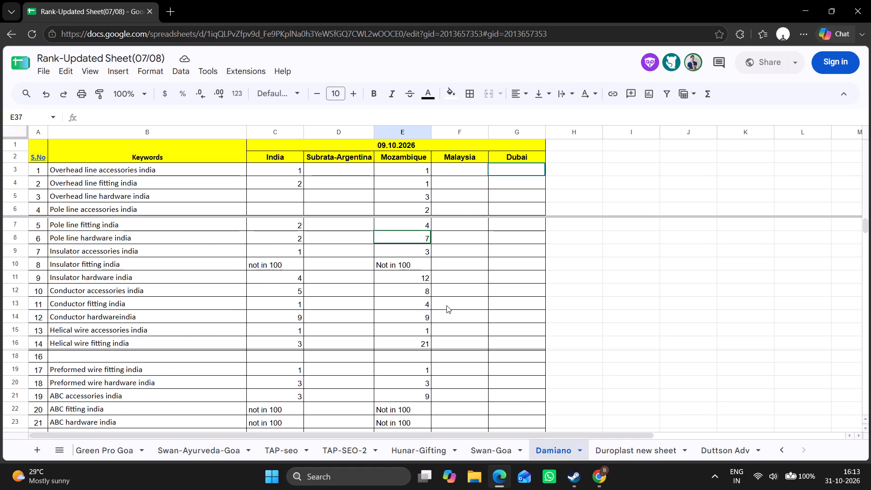
scroll(418, 327, up, 1)
scroll(415, 327, down, 4)
scroll(411, 326, up, 7)
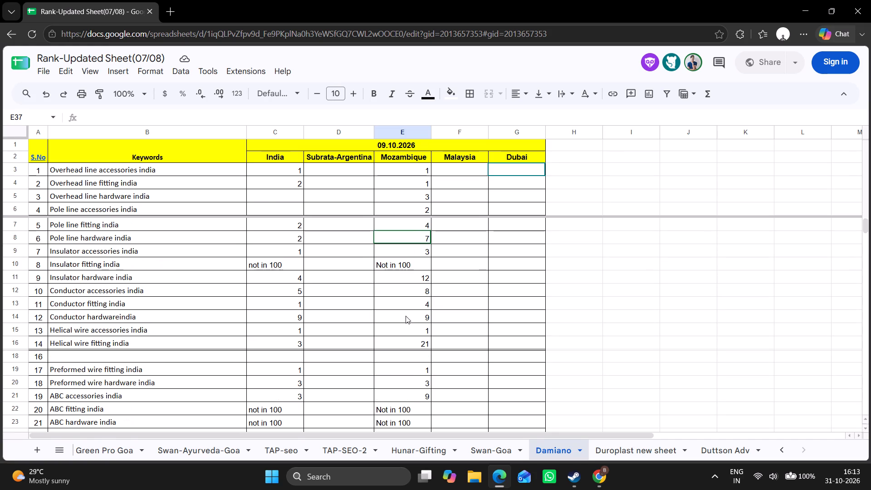
scroll(406, 316, up, 3)
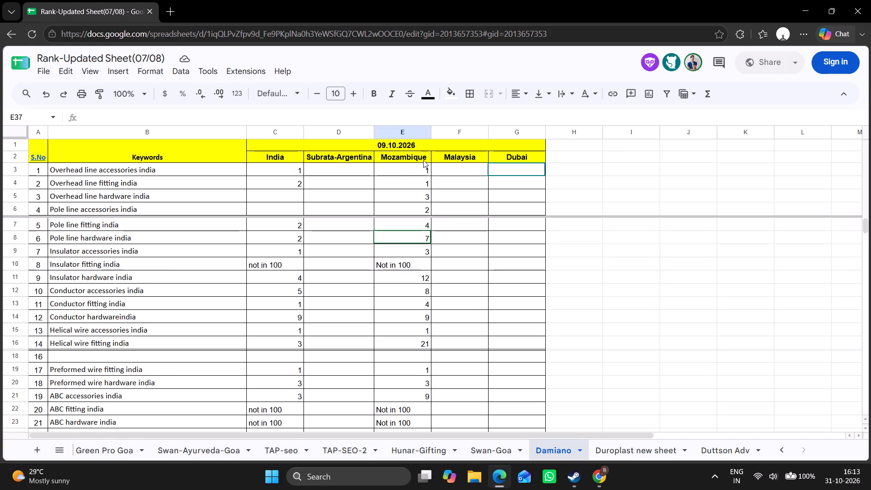
scroll(439, 211, down, 6)
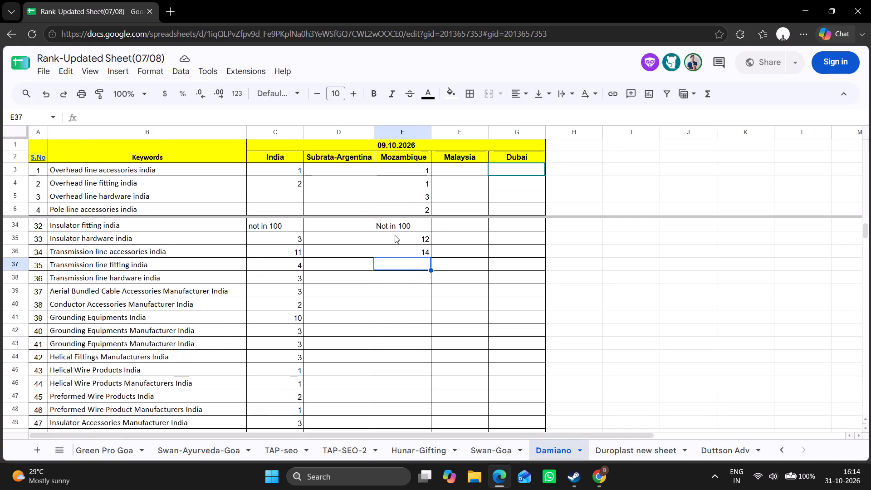
scroll(395, 234, up, 9)
scroll(416, 176, up, 3)
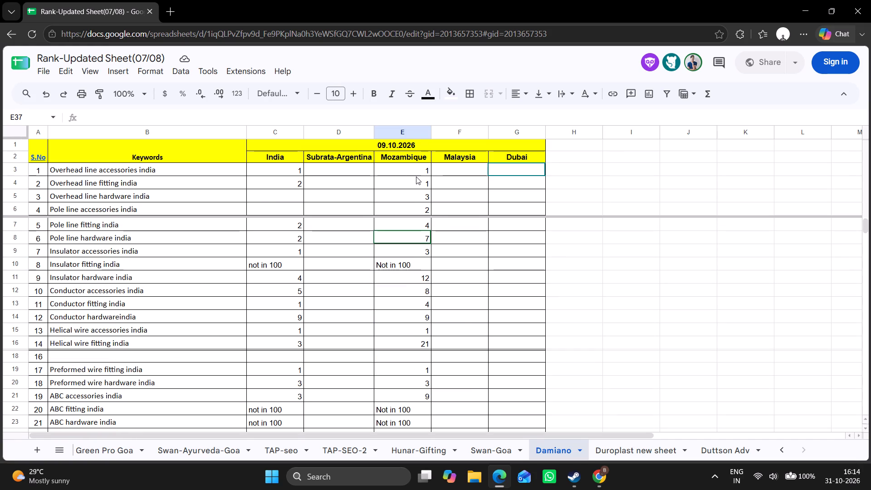
scroll(416, 176, up, 1)
double_click(425, 153)
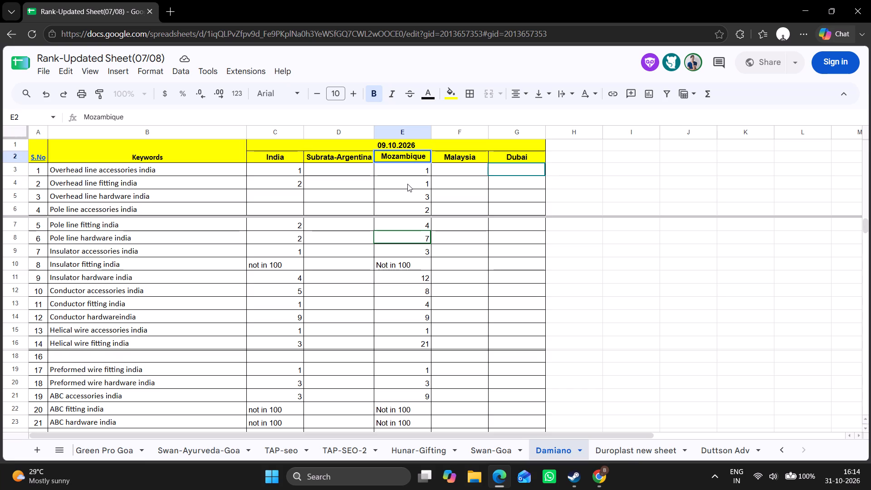
scroll(439, 218, down, 2)
scroll(340, 359, down, 5)
scroll(347, 345, up, 4)
scroll(411, 371, down, 1)
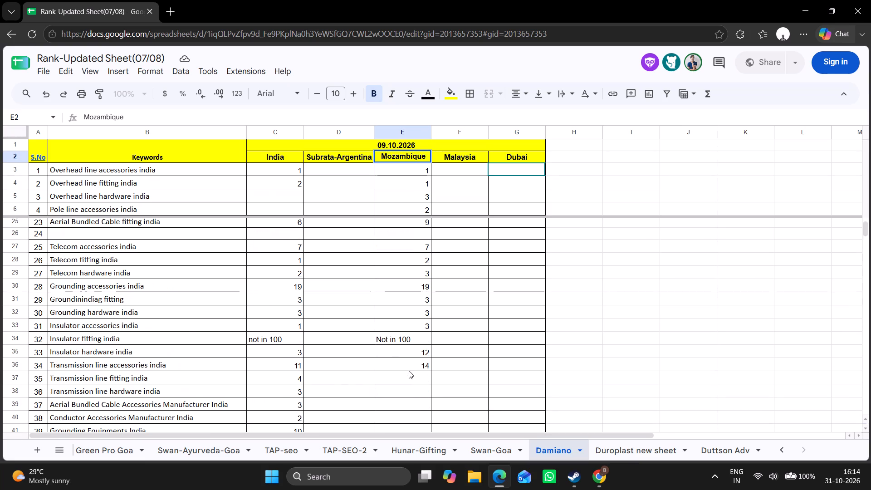
Copy "Transmission line fitting india" from the rank sheet, select its Mozambique cell and search Google for the keyword in Chrome.
double_click(405, 375)
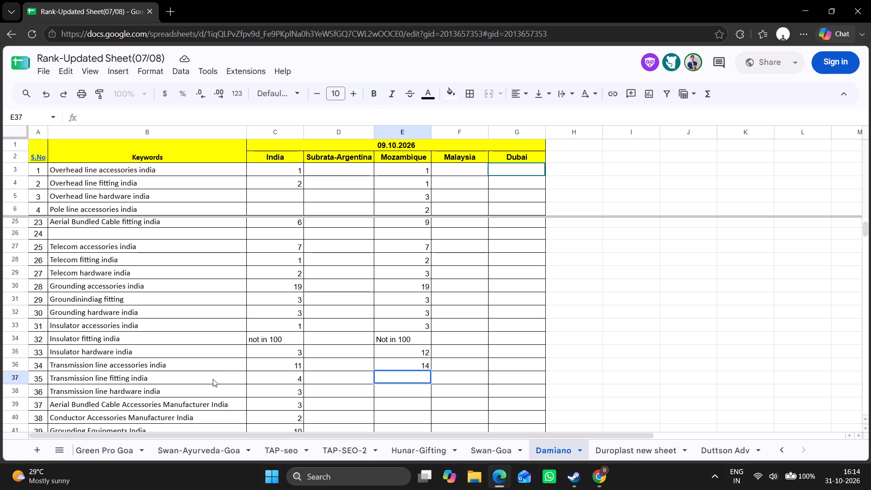
triple_click(212, 379)
click(212, 379)
key(ctrl+c)
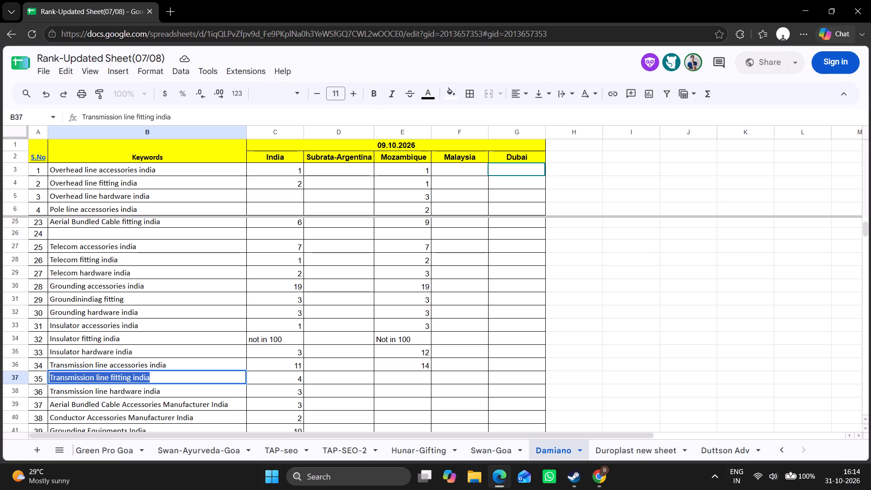
double_click(413, 375)
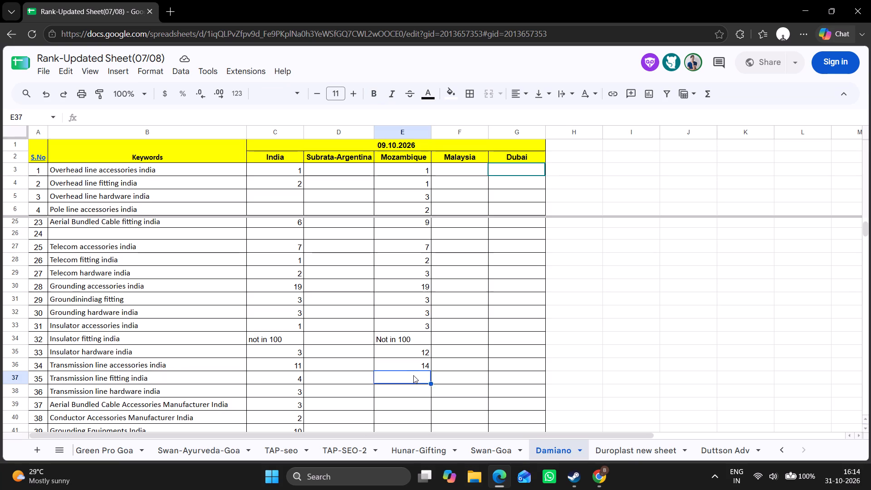
double_click(592, 483)
click(592, 483)
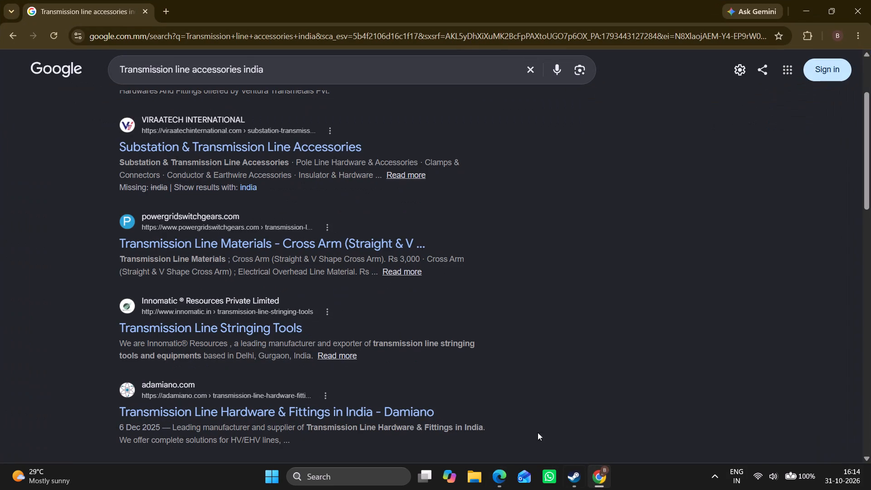
double_click(528, 71)
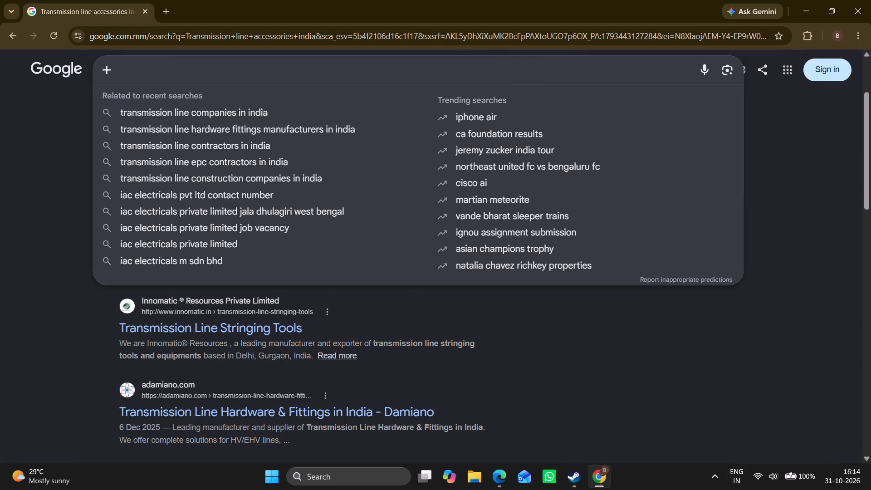
key(ctrl+v)
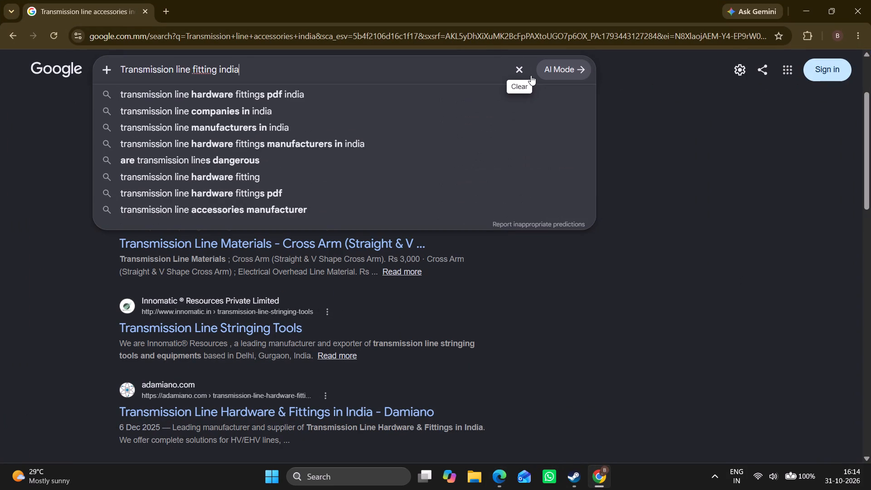
key(Return)
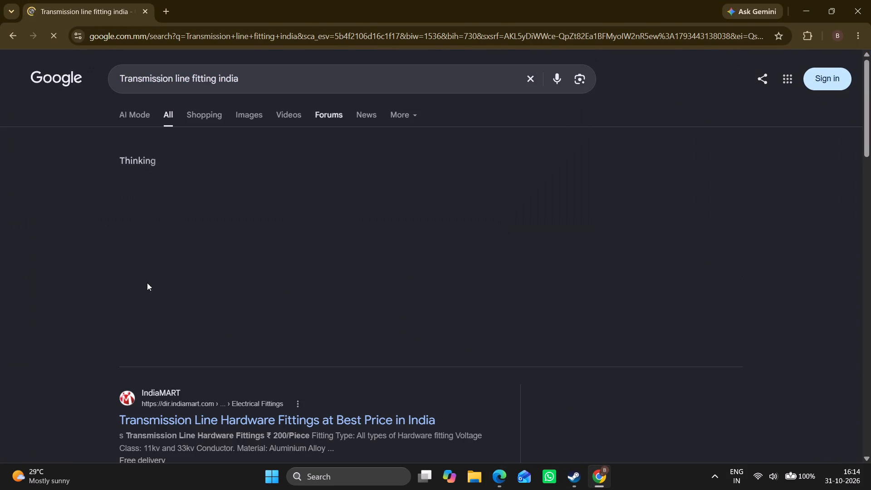
Find adamiano.com in the results for "Transmission line fitting india" and enter 3 in its Mozambique cell of the rank sheet in Edge.
scroll(151, 297, down, 2)
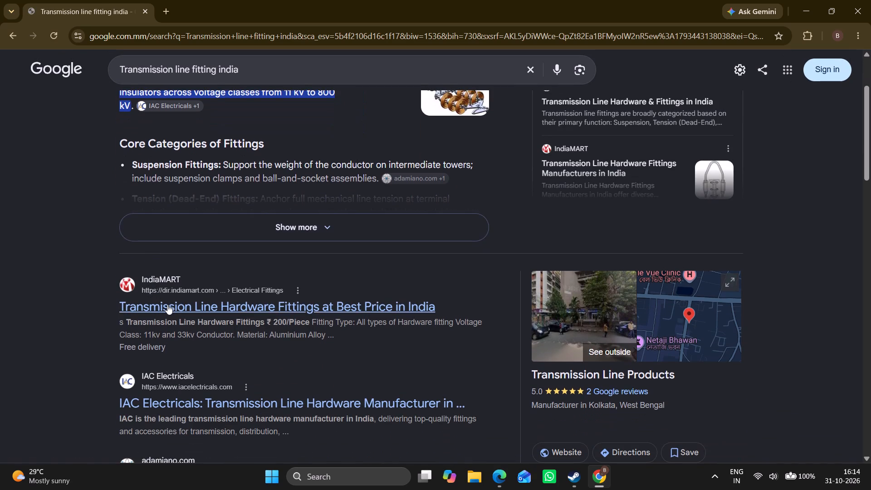
scroll(164, 396, down, 1)
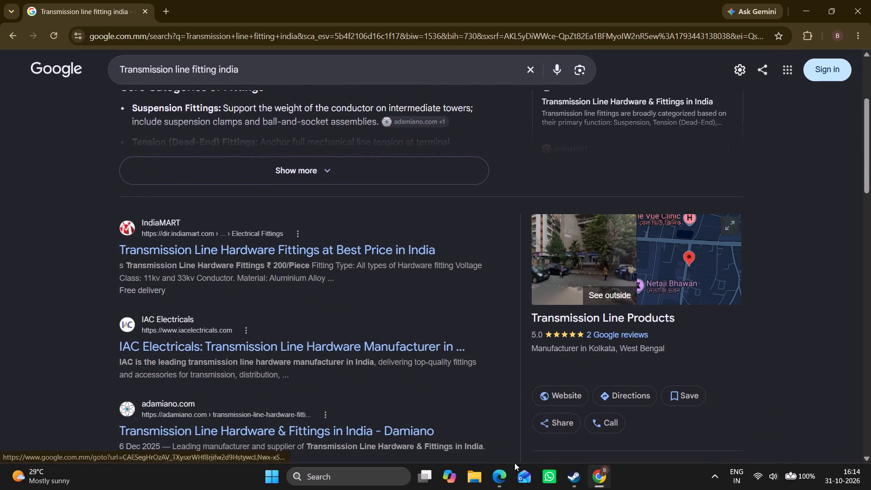
double_click(496, 480)
key(3)
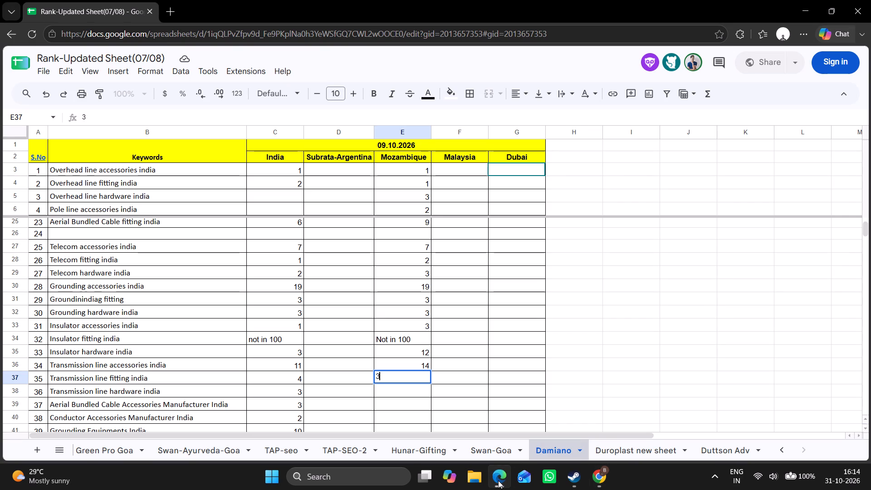
key(Return)
Copy "Transmission line hardware india" from the rank sheet, select its Mozambique cell and search Google for the keyword in Chrome.
scroll(727, 355, down, 1)
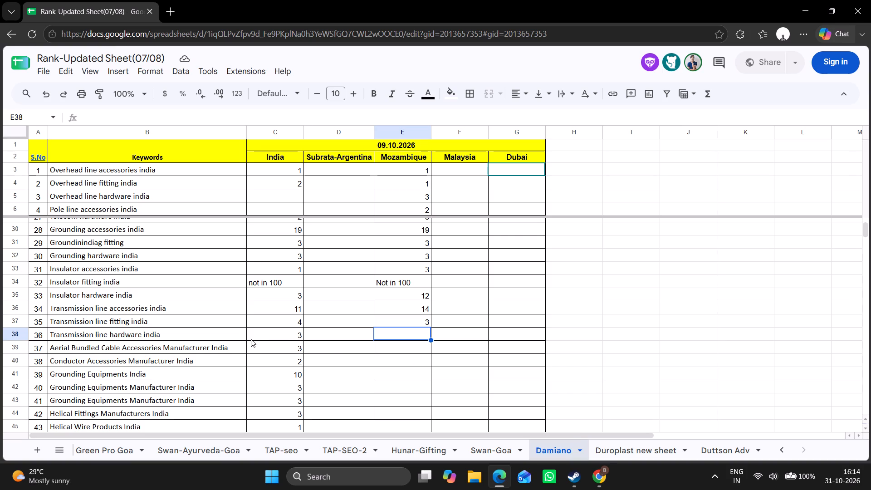
click(224, 330)
triple_click(224, 330)
click(224, 330)
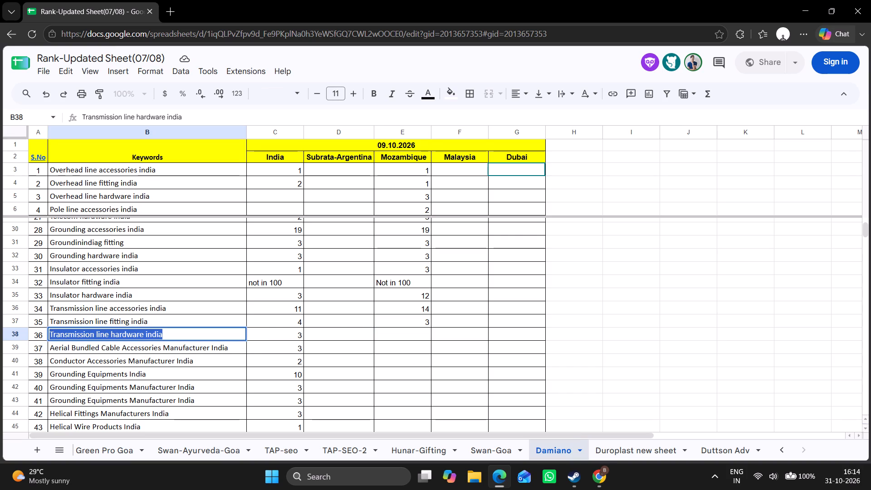
key(ctrl+c)
double_click(417, 329)
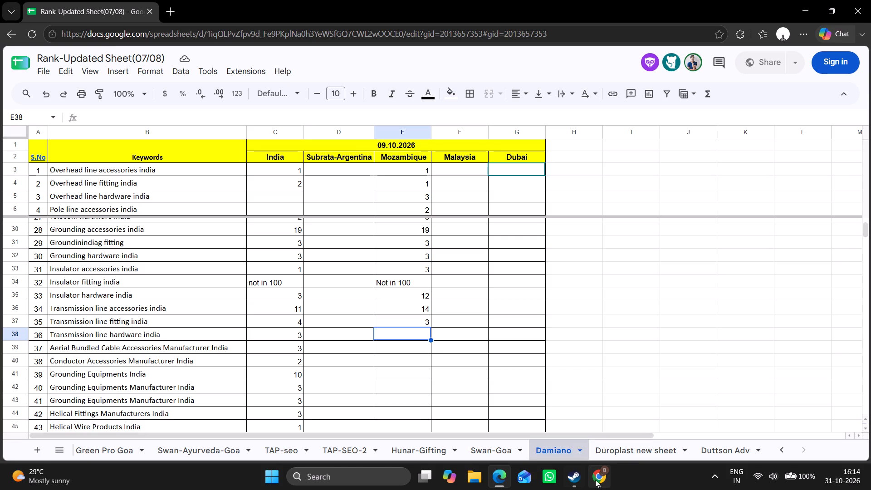
triple_click(596, 478)
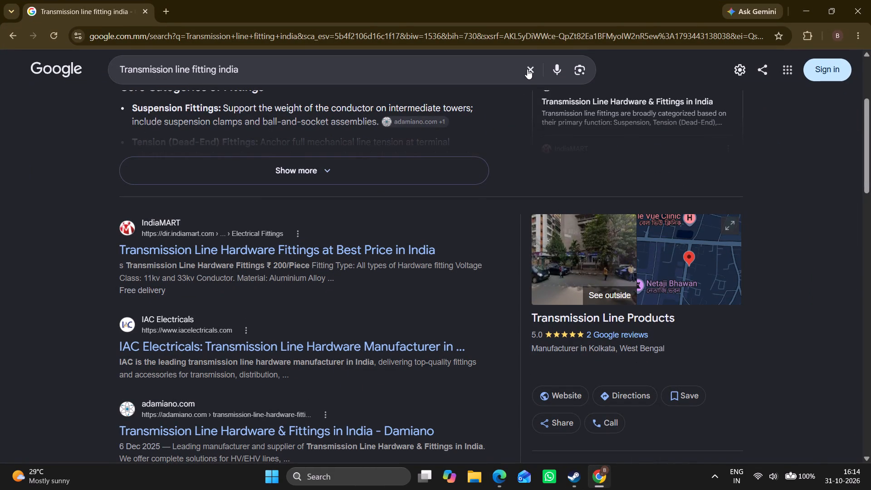
triple_click(527, 69)
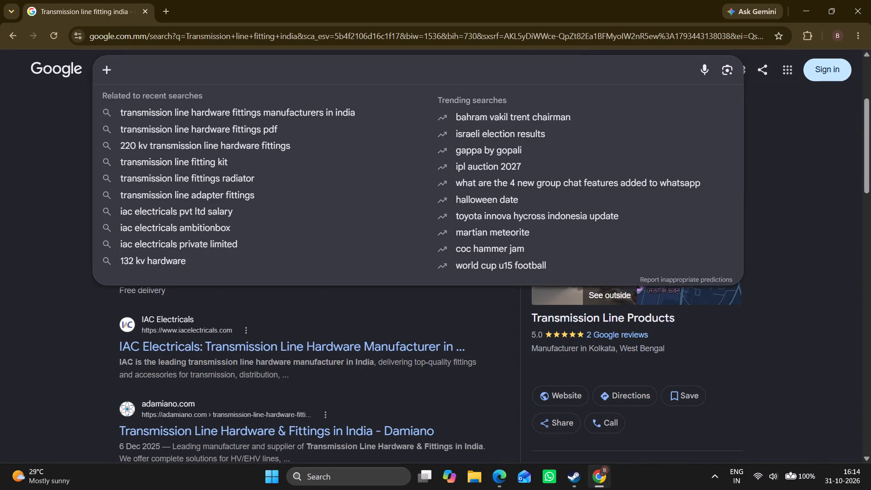
key(ctrl+v)
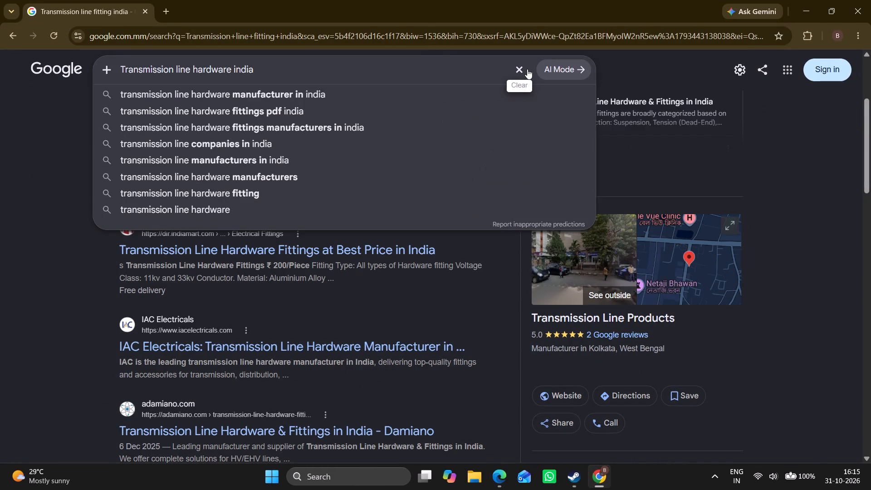
key(Return)
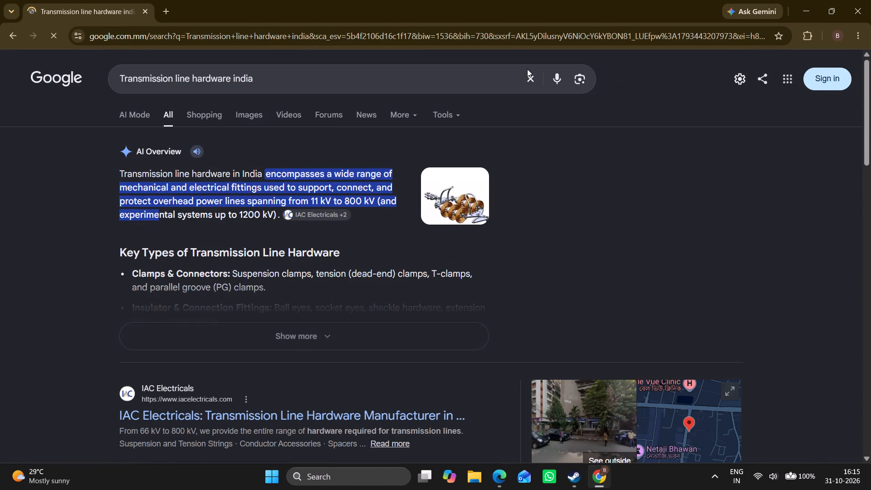
Locate the adamiano.com listing for "Transmission line hardware india" and enter 3 in its Mozambique cell of the rank sheet in Edge.
scroll(504, 108, down, 2)
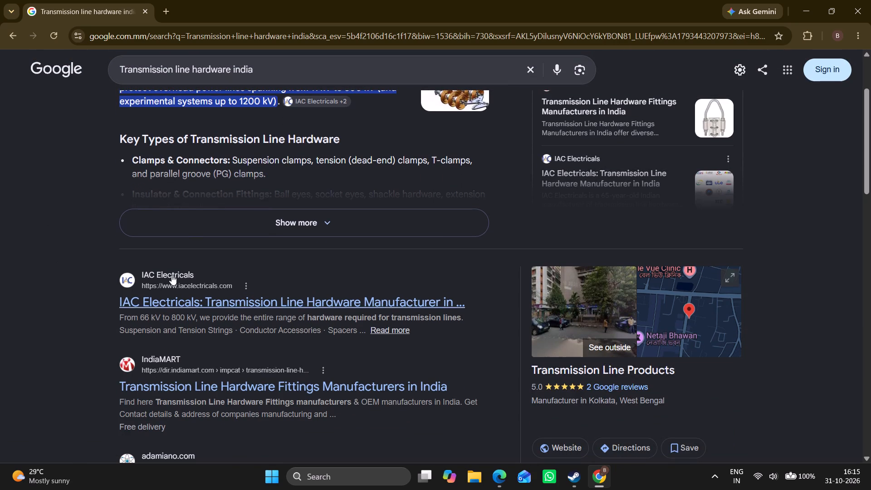
scroll(160, 394, down, 2)
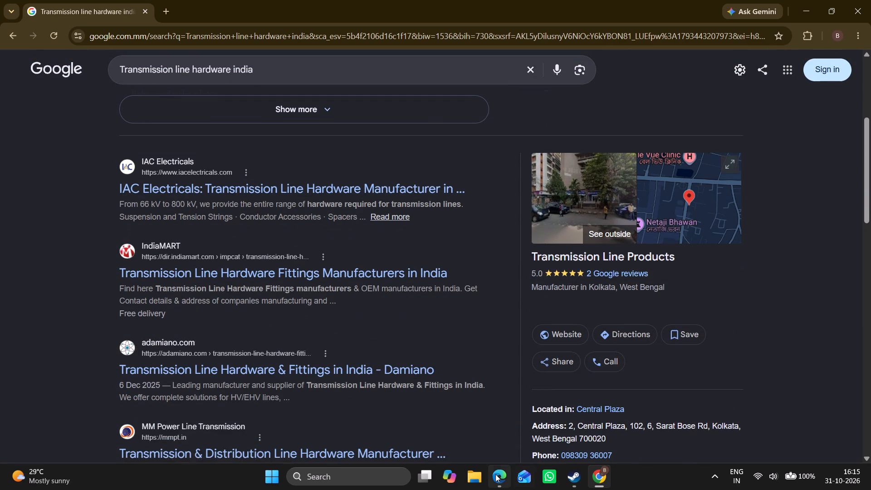
double_click(495, 474)
key(3)
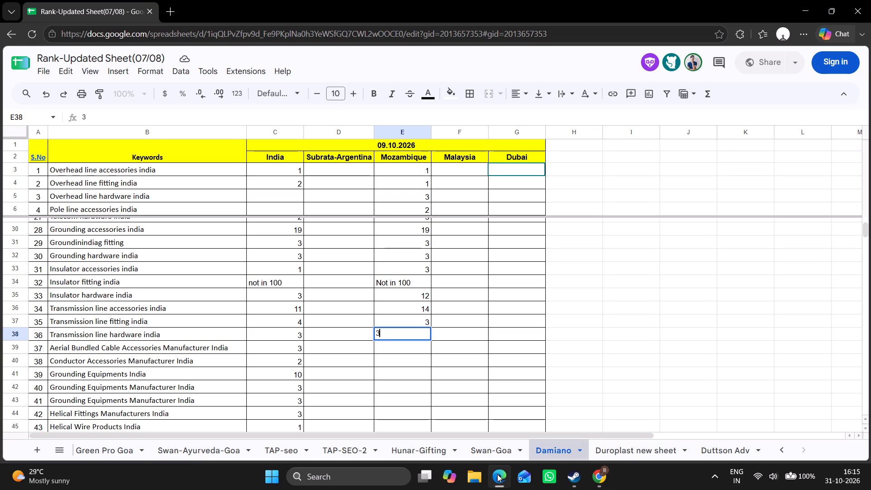
key(Return)
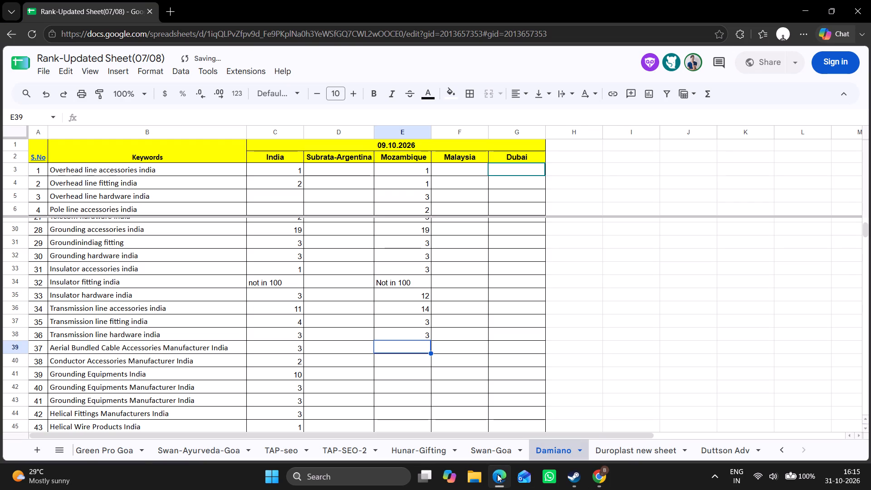
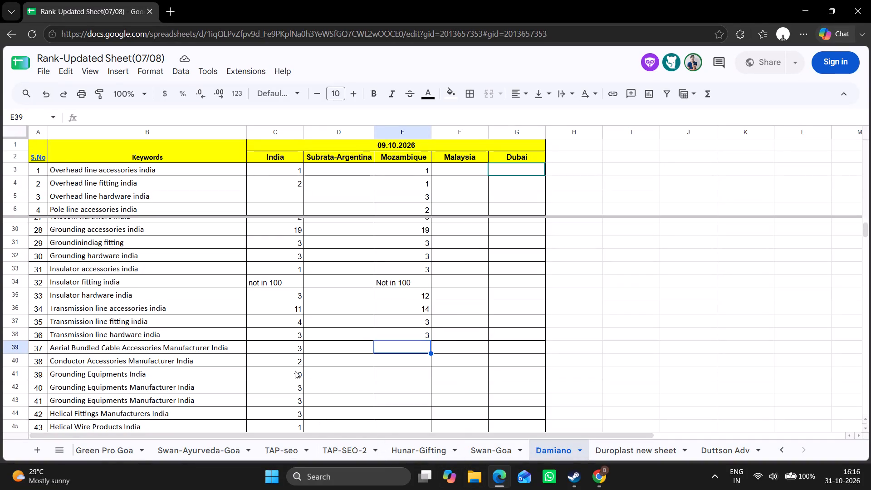
Copy "Aerial Bundled Cable Accessories Manufacturer India" from the rank sheet, select its Mozambique cell and search Google for the keyword in Chrome.
triple_click(237, 346)
double_click(237, 346)
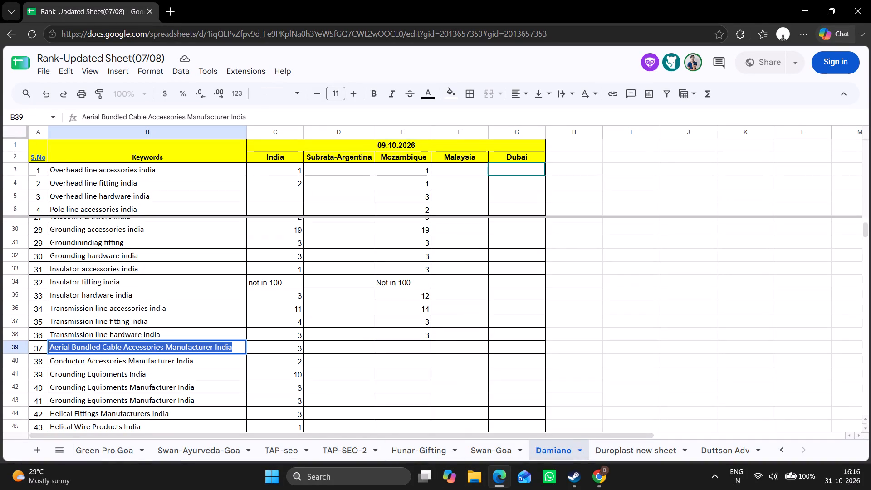
key(ctrl+c)
double_click(395, 345)
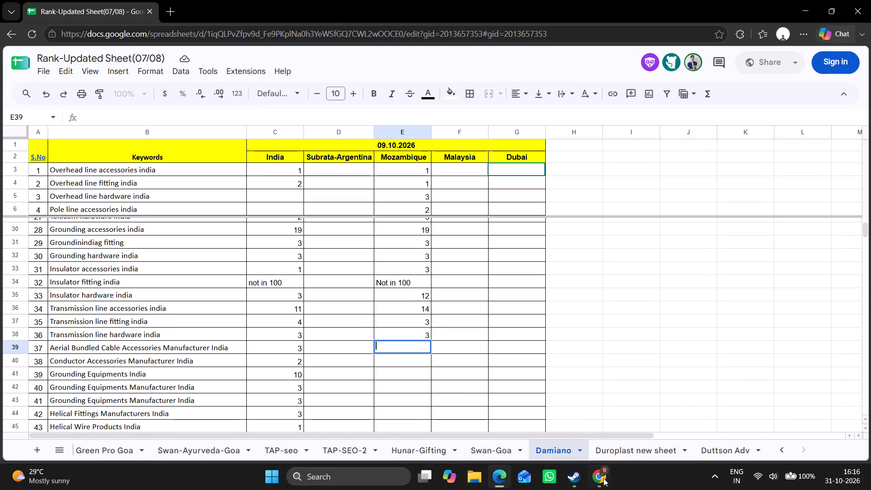
double_click(598, 482)
click(600, 480)
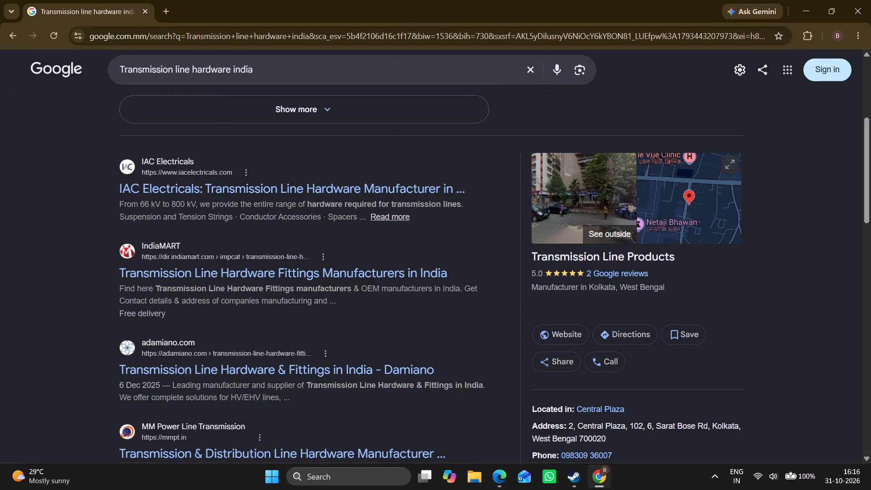
double_click(527, 74)
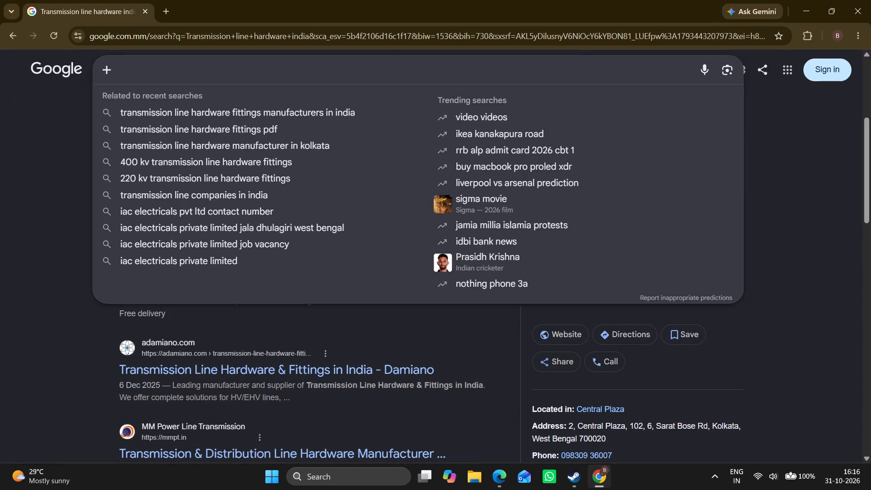
triple_click(529, 73)
click(529, 73)
key(ctrl+v)
key(Return)
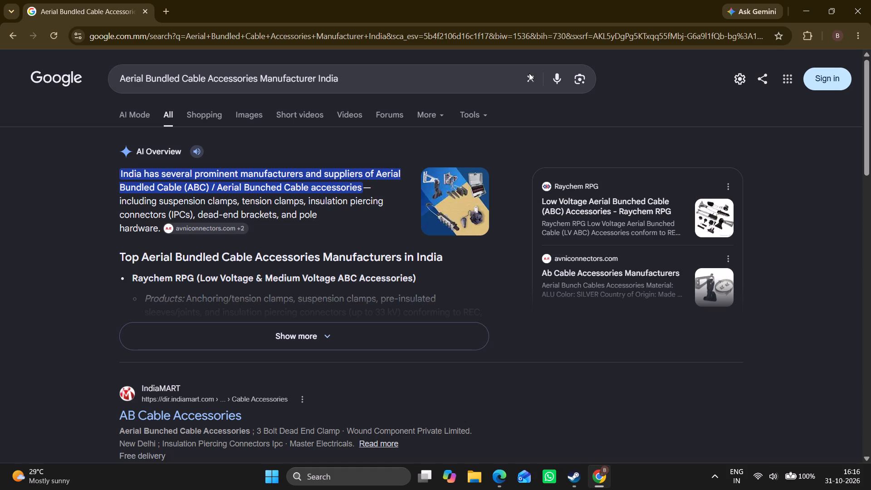
Locate the adamiano.com listing for "Aerial Bundled Cable Accessories Manufacturer India" and enter 4 in its Mozambique cell of the rank sheet in Edge.
scroll(523, 128, down, 2)
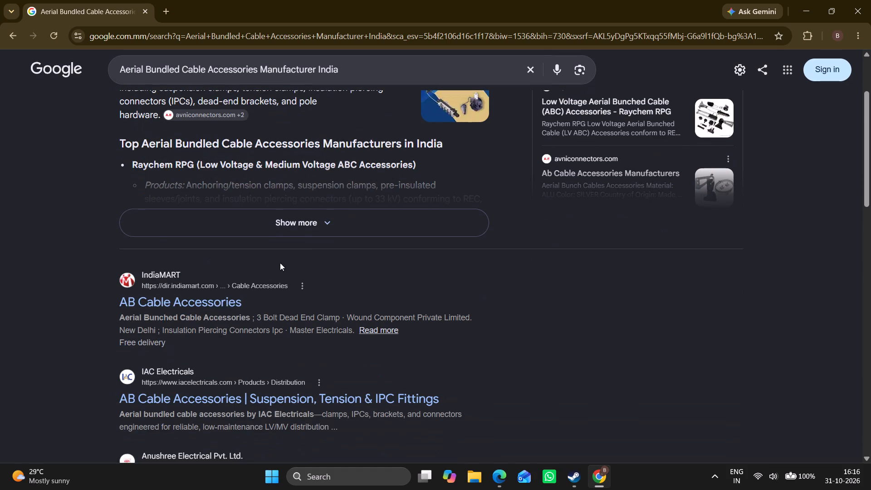
scroll(191, 392, down, 2)
scroll(162, 347, down, 1)
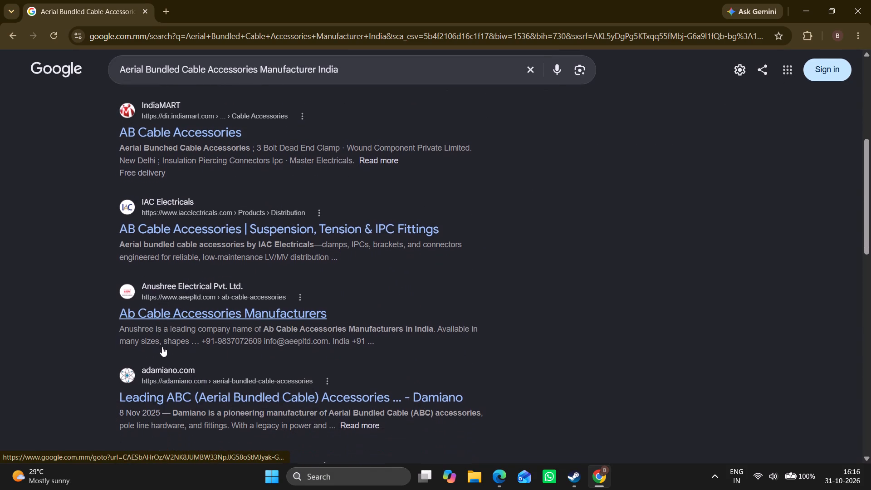
double_click(504, 478)
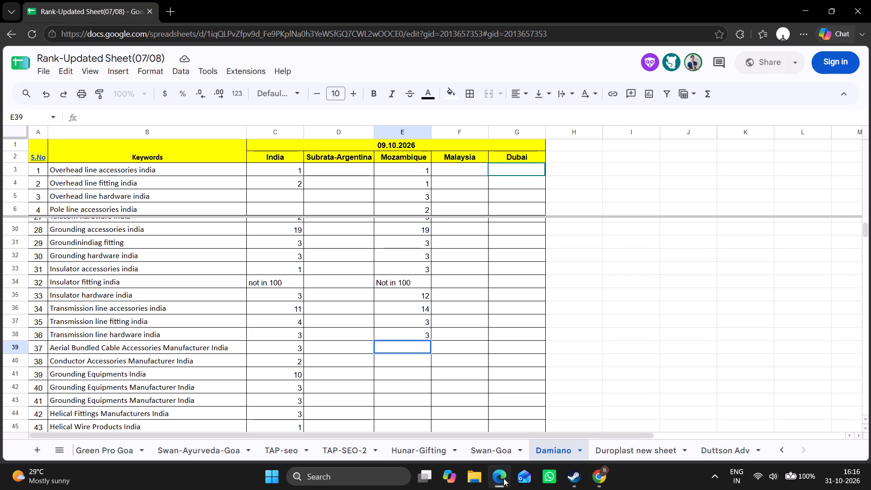
key(4)
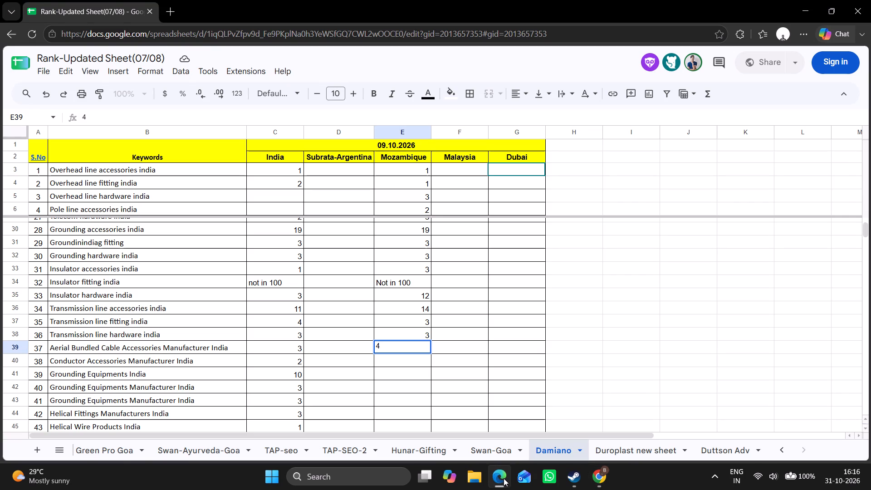
key(Return)
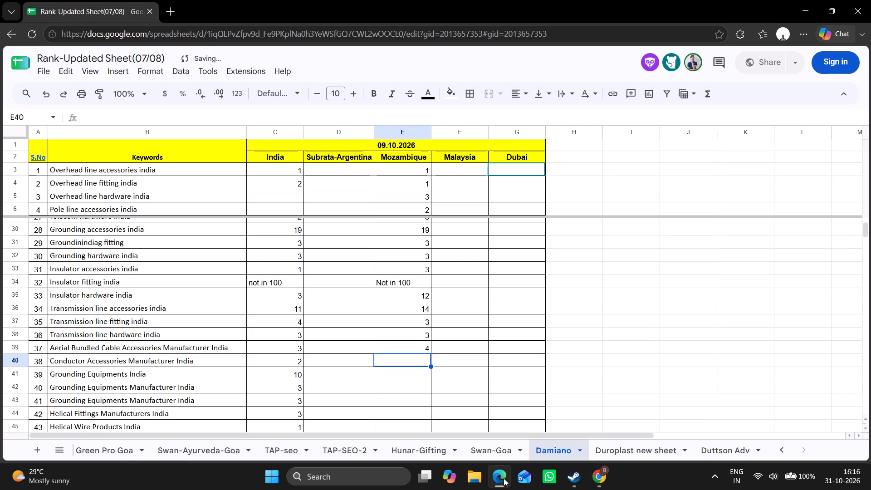
Look through the Damiano sheet's keyword list to review the remaining keywords and the Mozambique ranks filled in so far.
scroll(528, 380, down, 11)
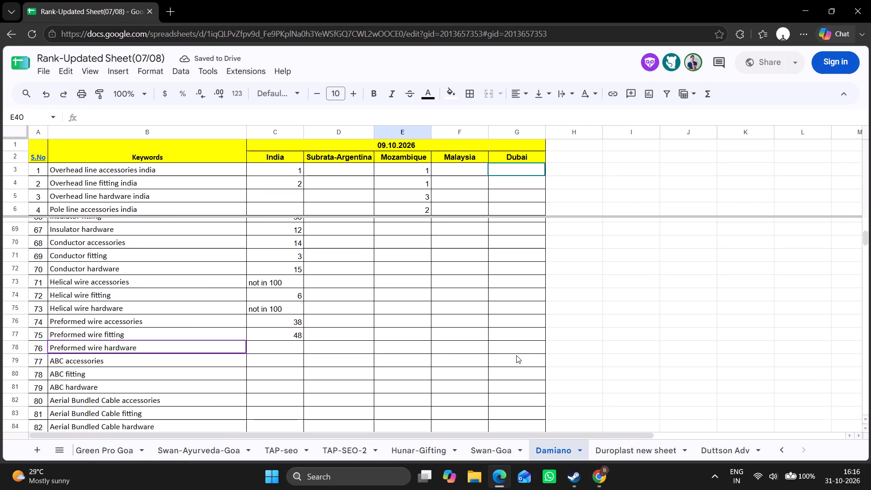
scroll(516, 355, down, 2)
scroll(517, 356, up, 4)
scroll(487, 246, down, 6)
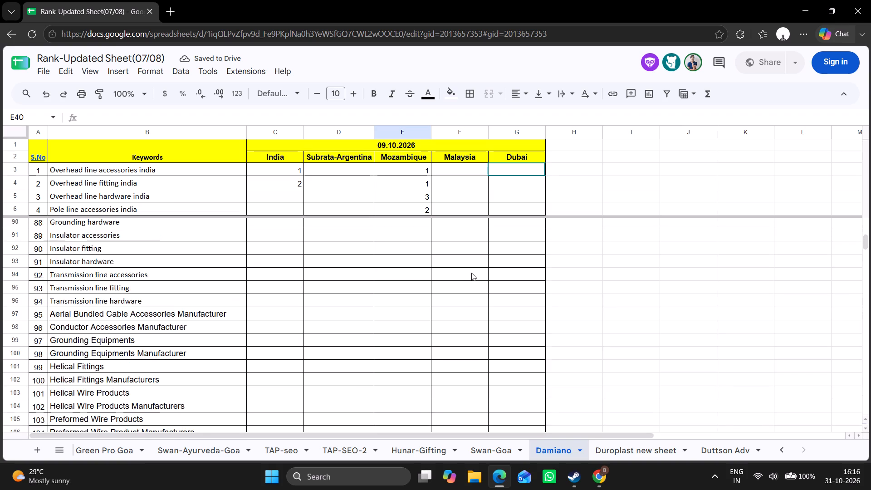
scroll(471, 273, down, 5)
scroll(470, 273, up, 20)
scroll(470, 273, up, 4)
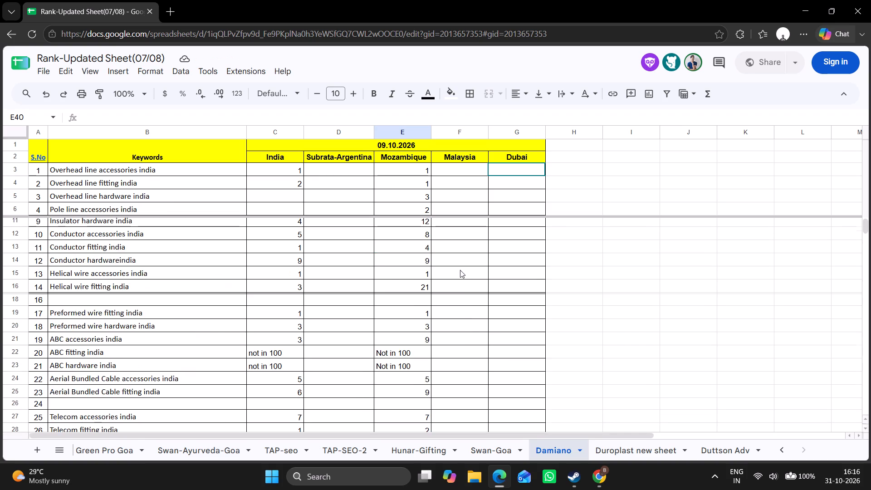
scroll(460, 270, up, 4)
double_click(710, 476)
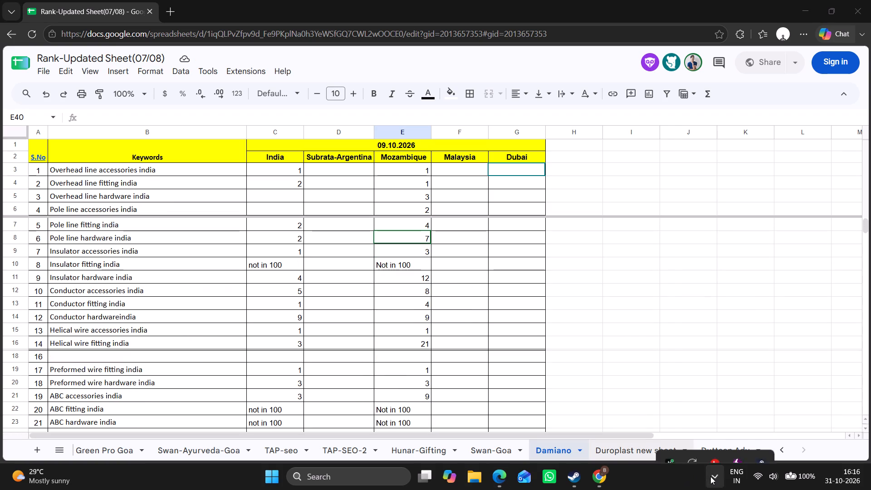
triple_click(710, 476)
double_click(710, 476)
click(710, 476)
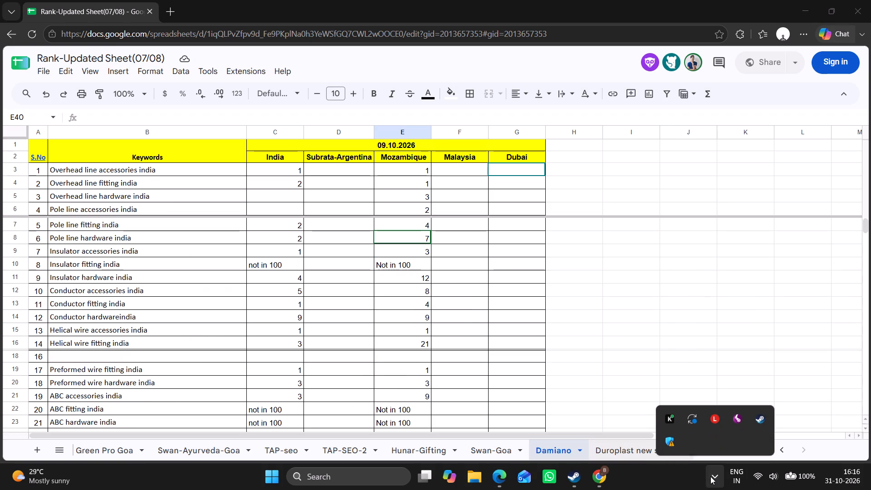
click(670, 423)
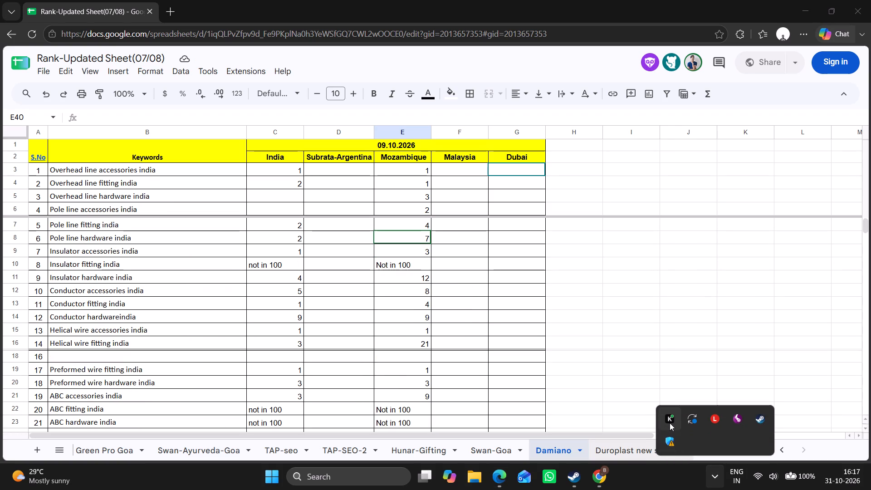
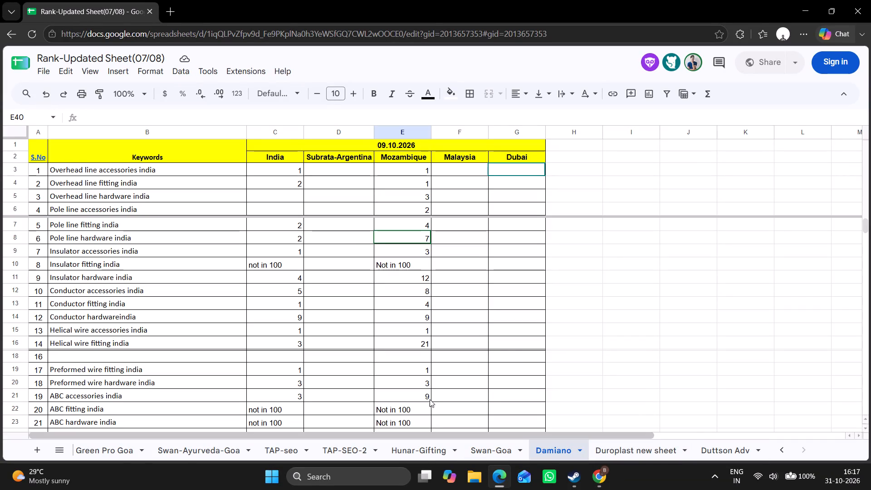
Copy "Conductor Accessories Manufacturer India" from the rank sheet, select its Mozambique cell and search Google for the keyword in Chrome.
scroll(283, 366, down, 5)
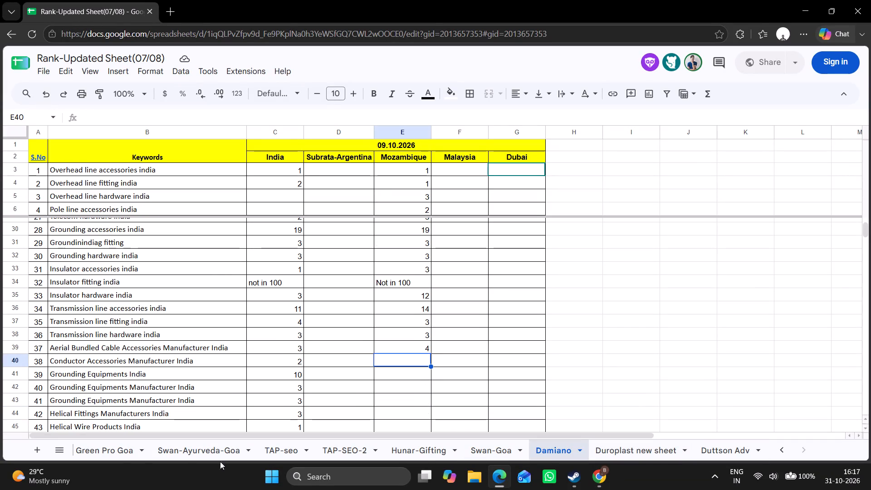
triple_click(226, 361)
double_click(226, 361)
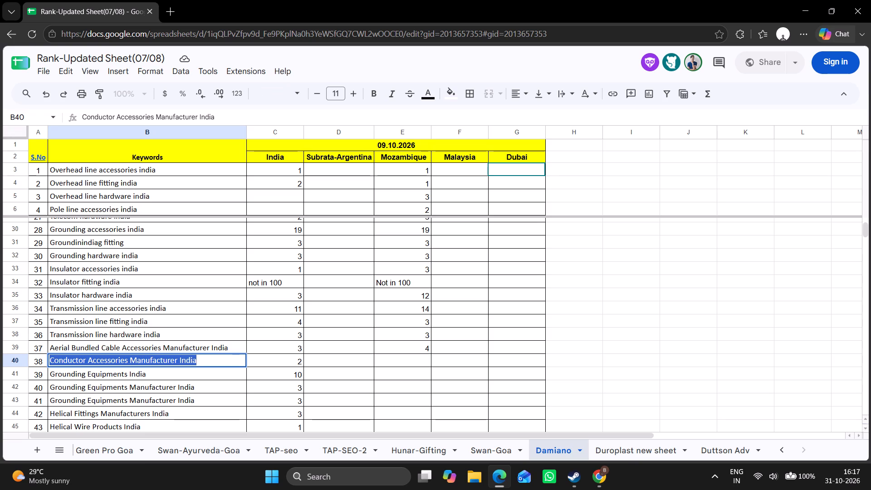
key(ctrl+c)
triple_click(418, 362)
triple_click(603, 473)
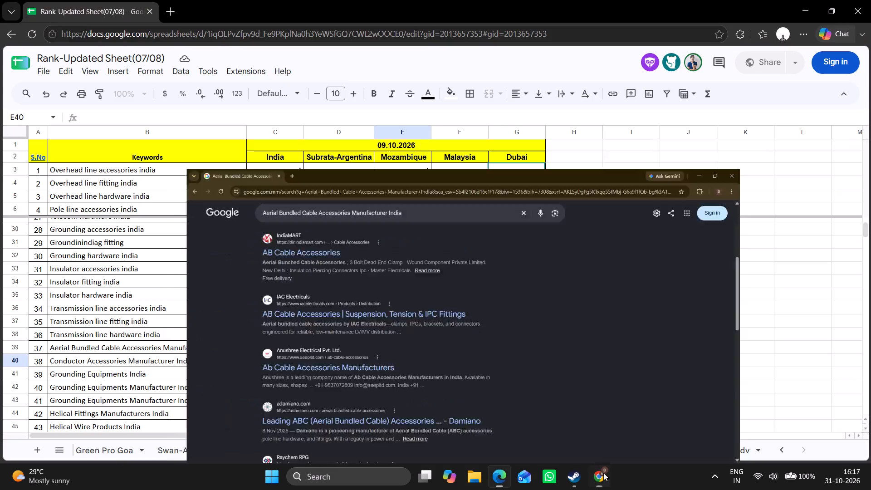
triple_click(603, 473)
double_click(603, 473)
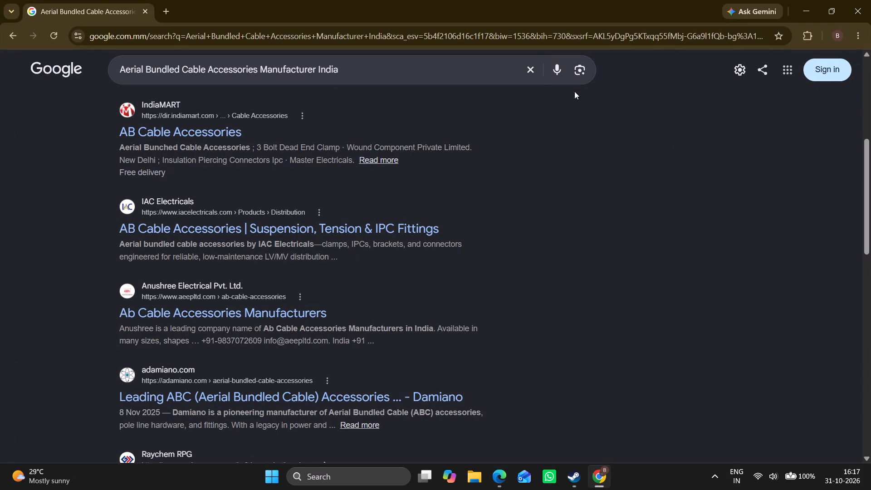
triple_click(532, 74)
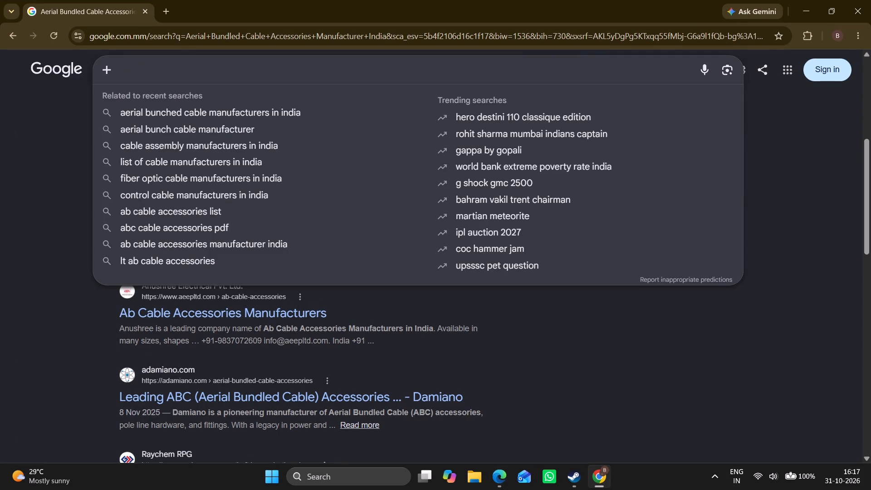
key(ctrl+v)
key(Return)
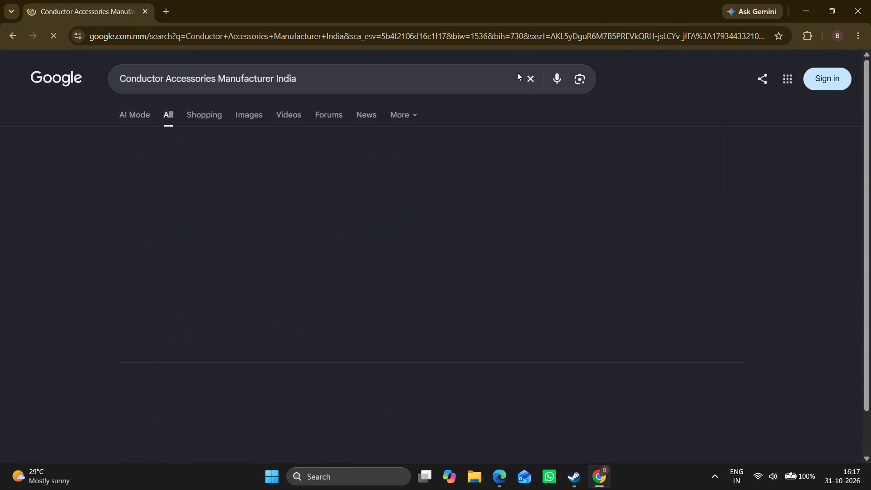
Locate the adamiano.com listing for "Conductor Accessories Manufacturer India" and enter 4 in its Mozambique cell of the rank sheet in Edge.
scroll(417, 119, down, 4)
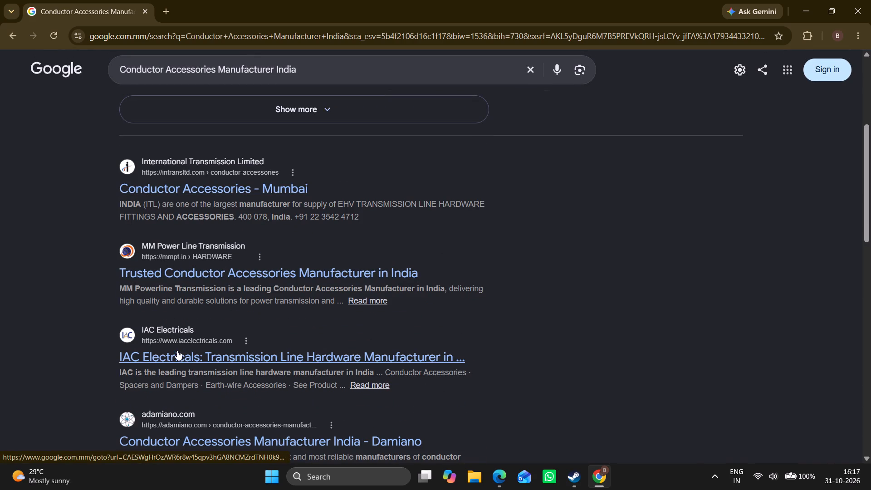
triple_click(494, 481)
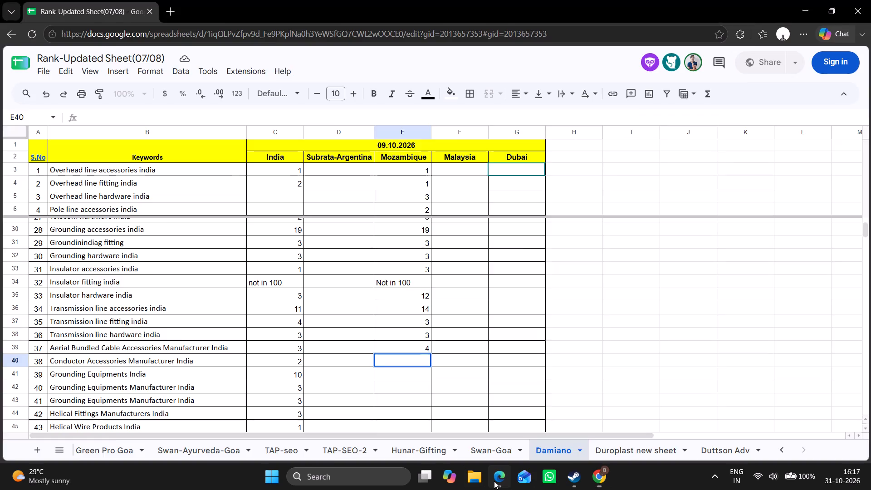
triple_click(494, 481)
key(4)
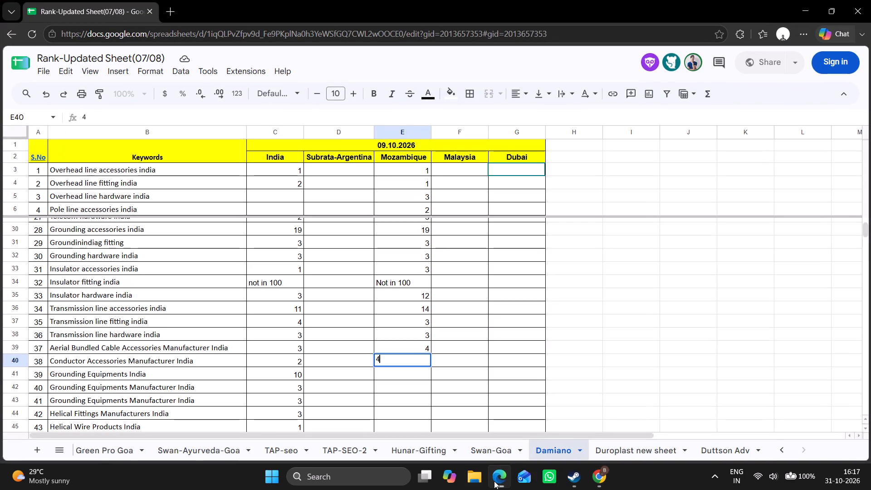
key(Return)
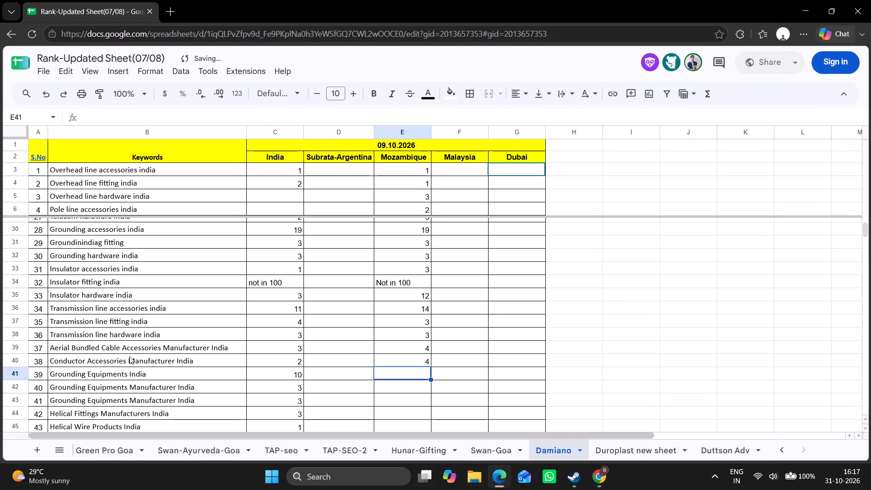
Copy "Grounding Equipments India" from the rank sheet, select its Mozambique cell and search Google for the keyword in Chrome.
triple_click(166, 375)
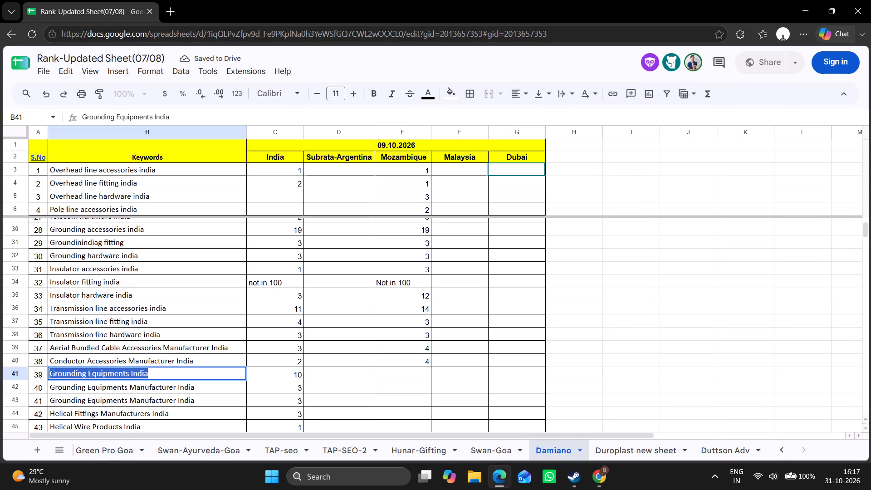
click(166, 375)
key(ctrl+c)
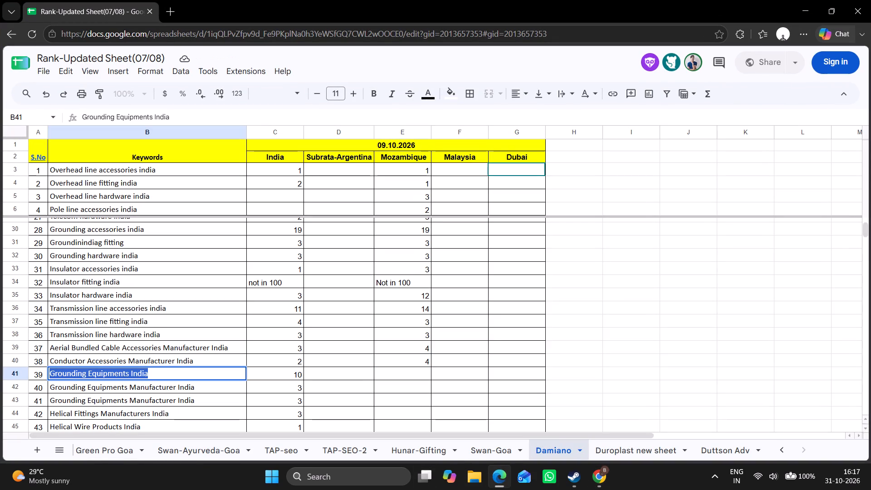
click(406, 372)
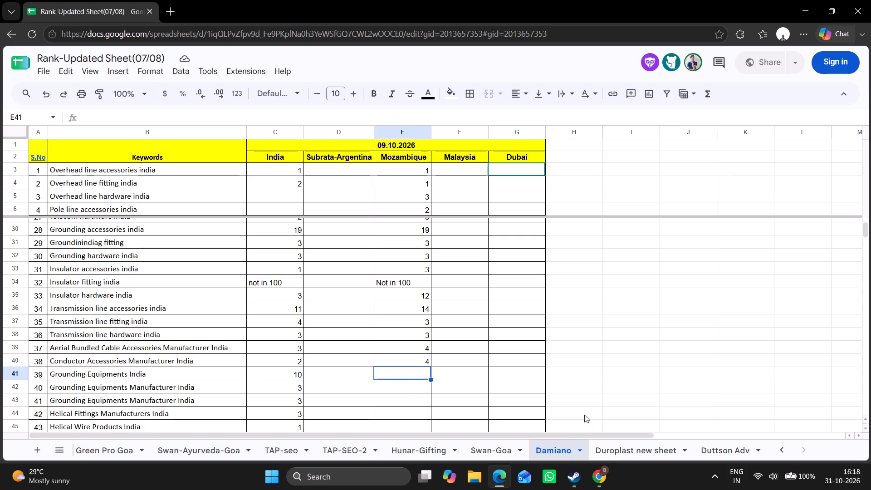
double_click(596, 477)
double_click(533, 68)
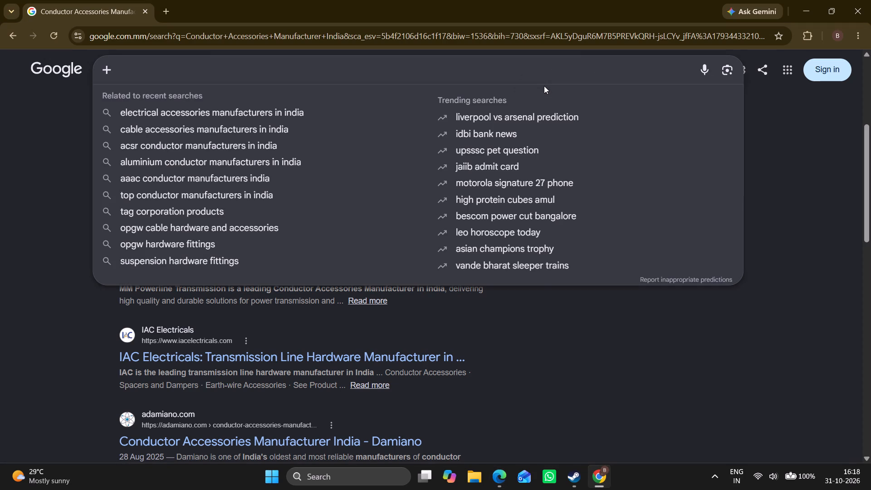
key(ctrl+v)
key(Return)
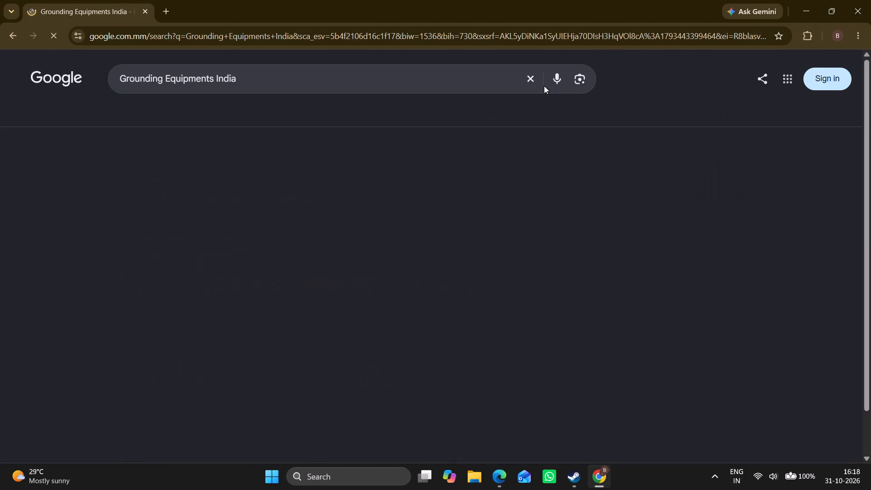
Locate the adamiano.com listing for "Grounding Equipments India" and enter 2 in its Mozambique cell of the rank sheet in Edge.
scroll(377, 212, down, 3)
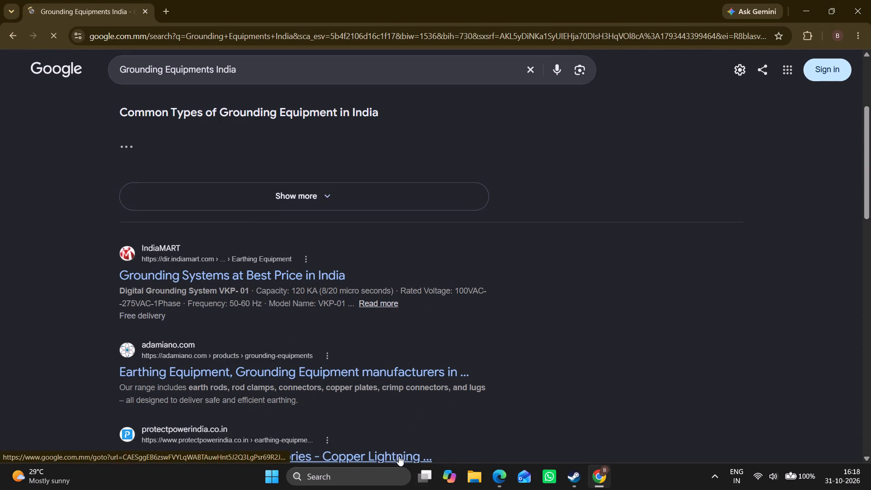
double_click(495, 483)
key(2)
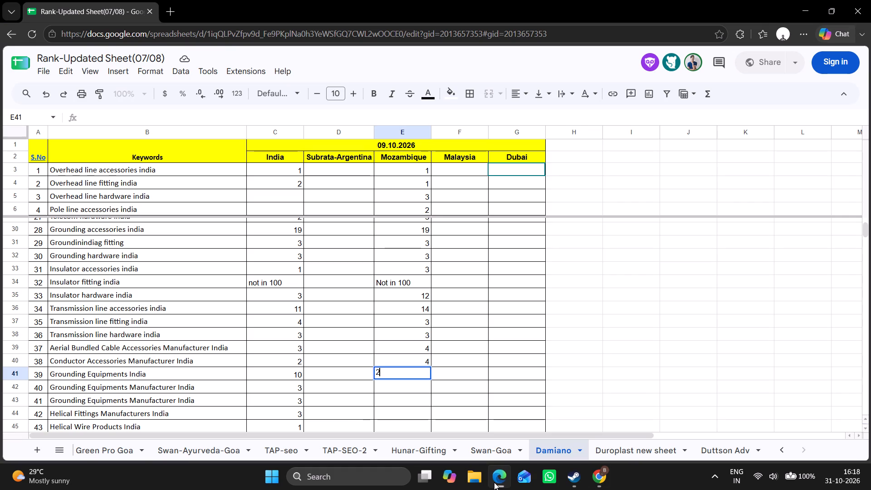
key(Return)
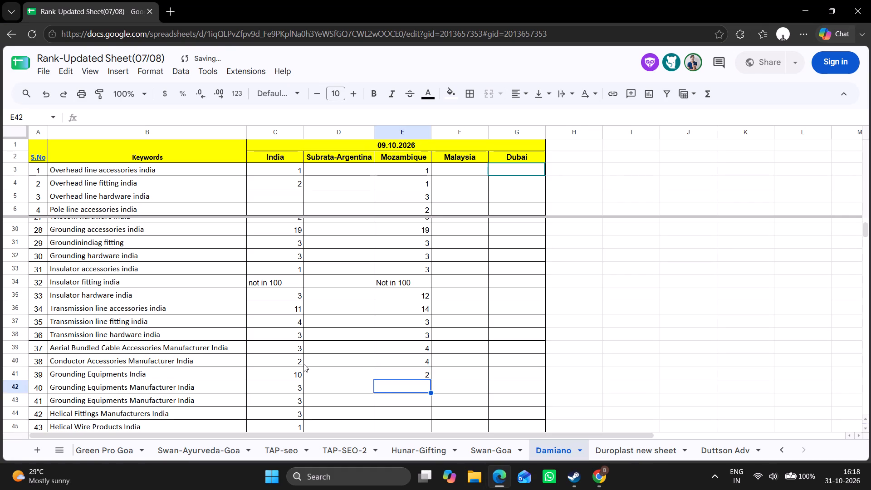
Copy "Grounding Equipments Manufacturer India" (No. 40) from the rank sheet, select its Mozambique cell and search Google for the keyword in Chrome.
scroll(300, 362, down, 1)
scroll(346, 372, down, 1)
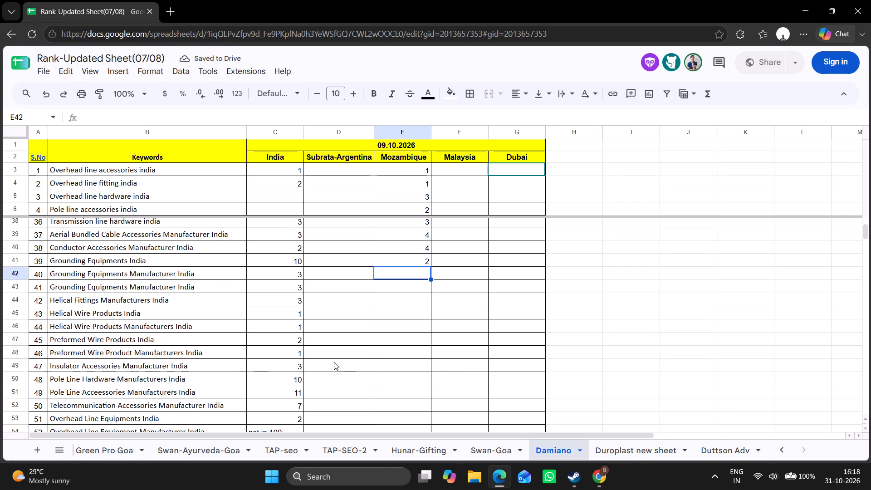
double_click(212, 274)
triple_click(212, 274)
double_click(212, 274)
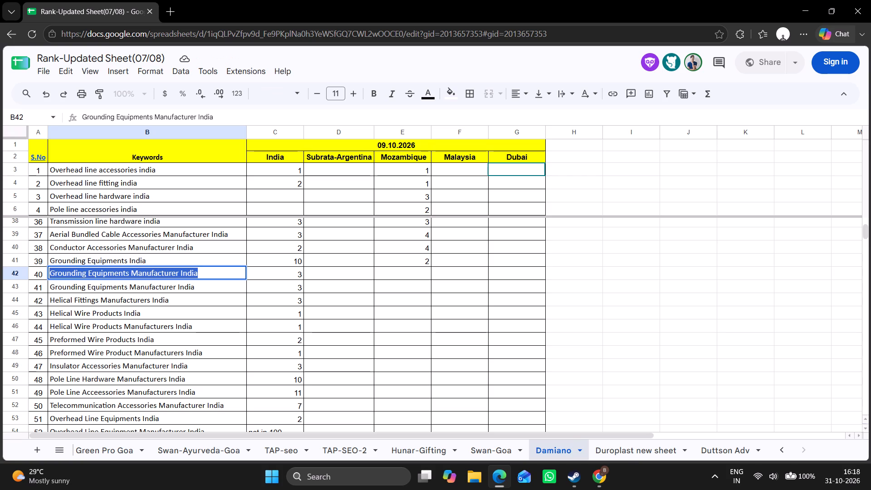
key(ctrl+c)
triple_click(418, 269)
click(418, 269)
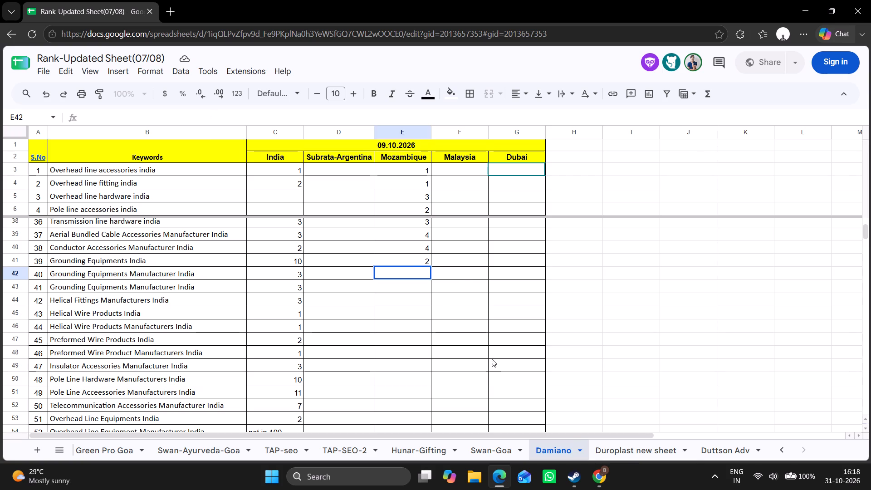
double_click(600, 481)
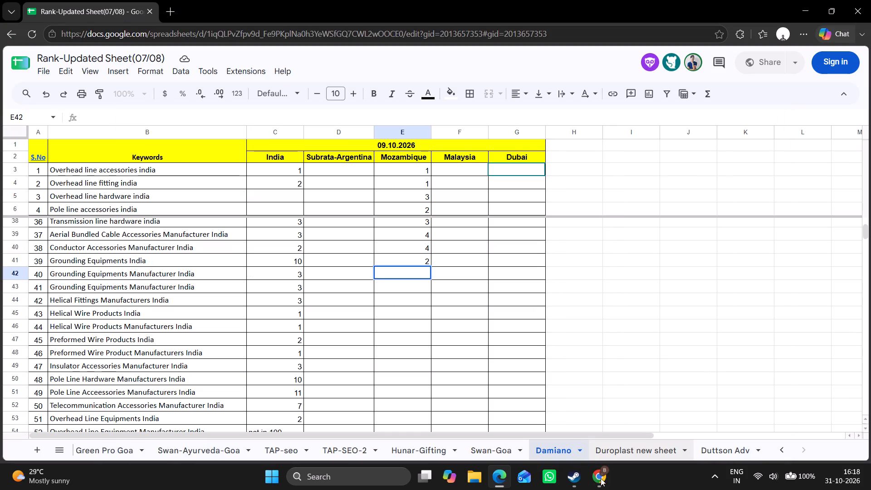
triple_click(601, 478)
double_click(601, 478)
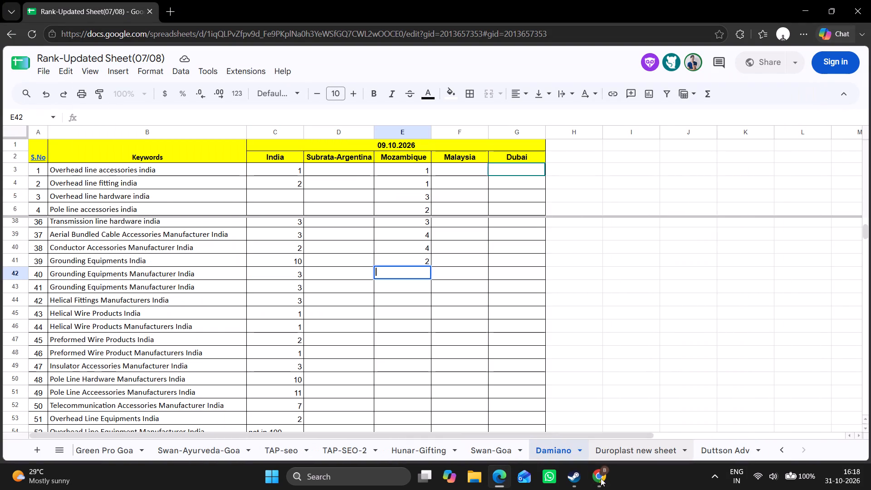
click(601, 478)
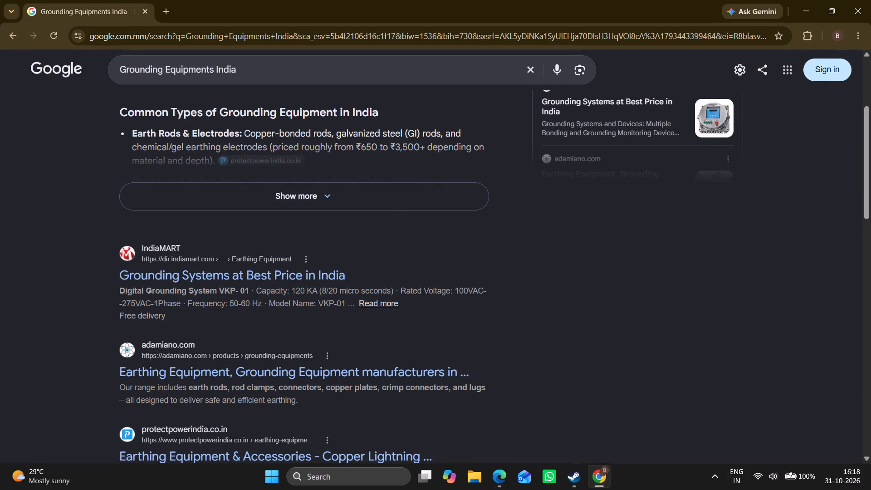
triple_click(529, 73)
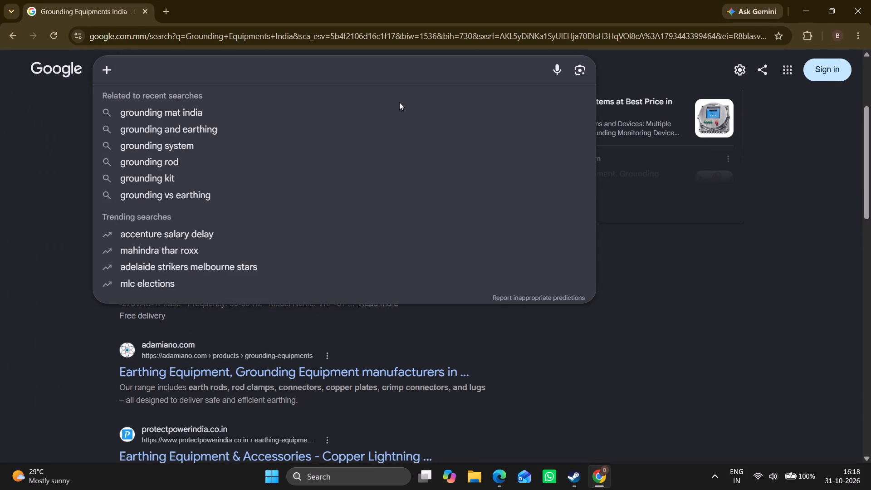
key(ctrl+v)
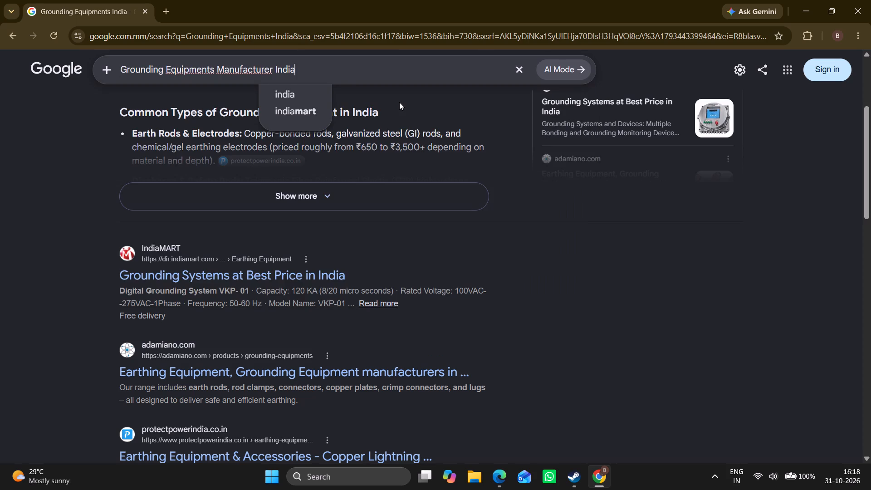
key(Return)
Locate the adamiano.com listing for "Grounding Equipments Manufacturer India" and enter 4 in the Mozambique cell of keyword No. 40 in Edge.
scroll(190, 272, down, 2)
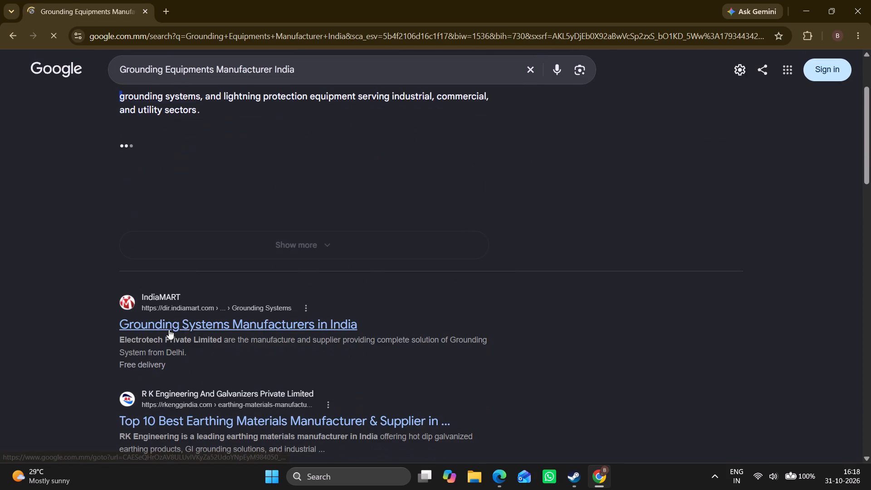
scroll(169, 402, down, 3)
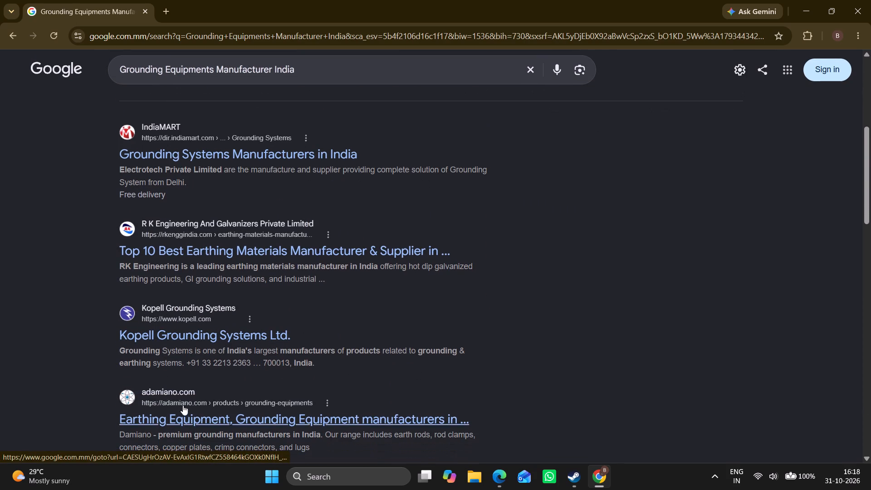
scroll(337, 328, up, 2)
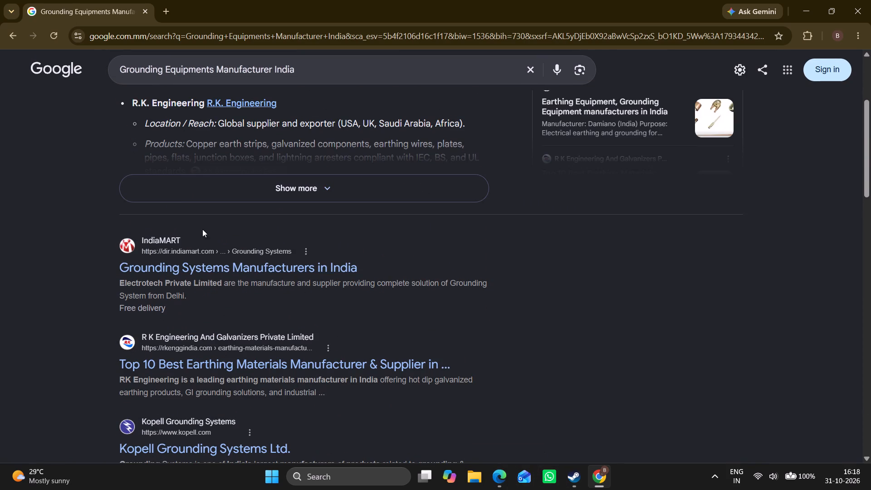
scroll(200, 429, down, 2)
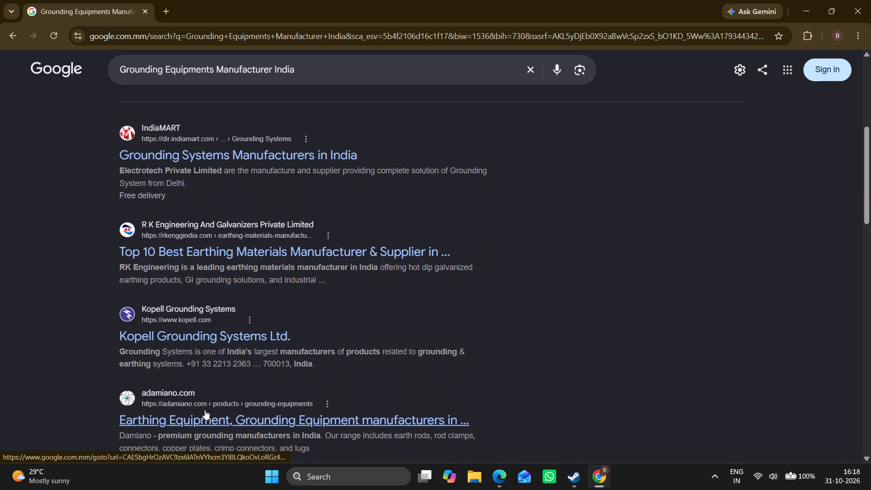
click(491, 481)
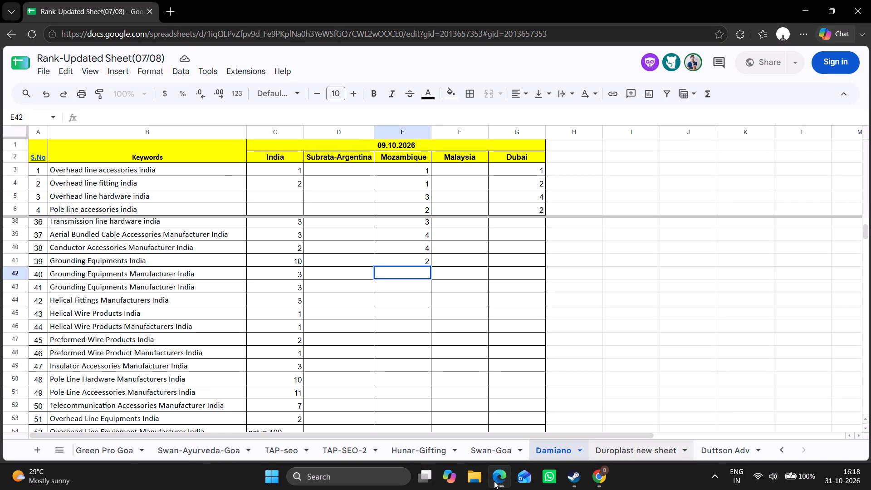
key(4)
key(Return)
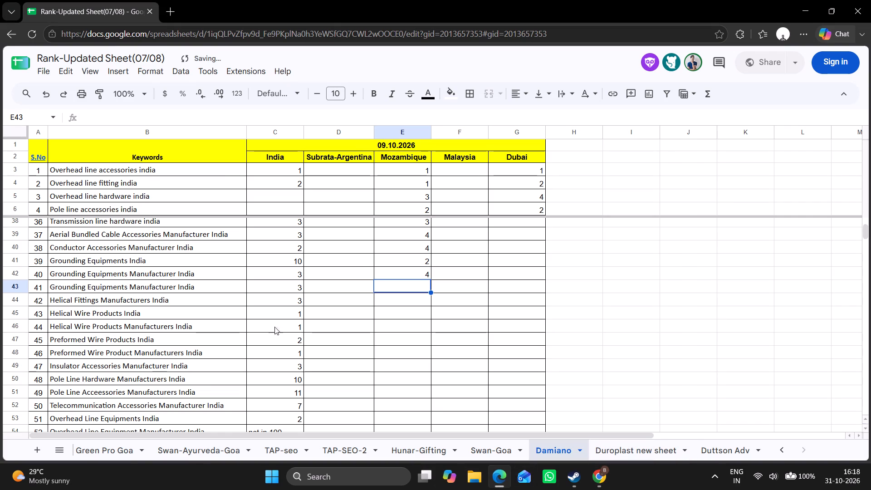
Copy "Grounding Equipments Manufacturer India" (No. 41) from the rank sheet, open its Mozambique cell and search Google for the keyword in Chrome.
click(229, 280)
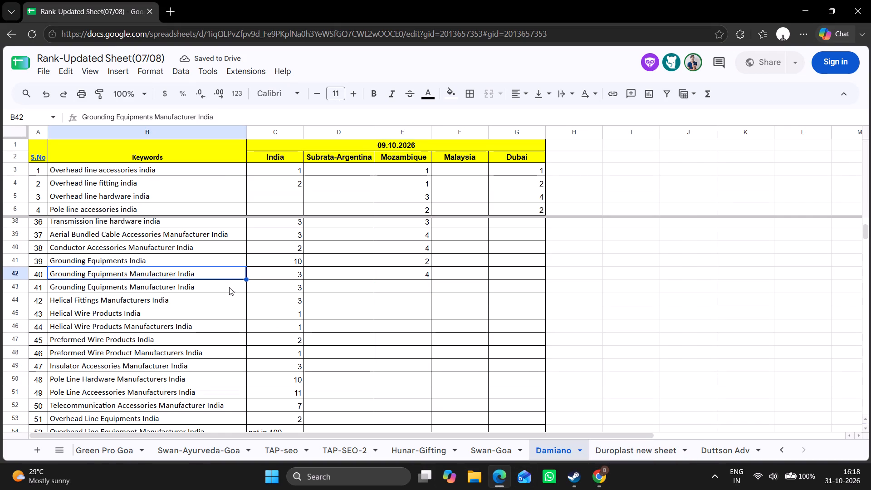
triple_click(229, 287)
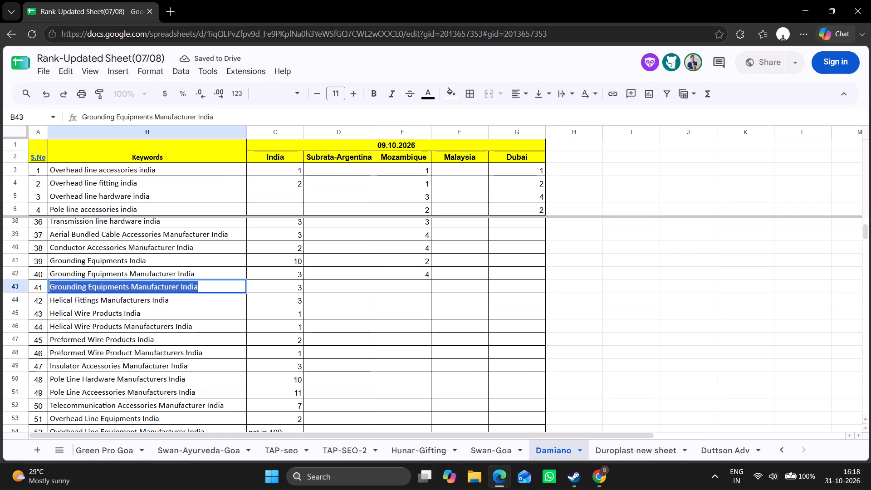
key(ctrl+c)
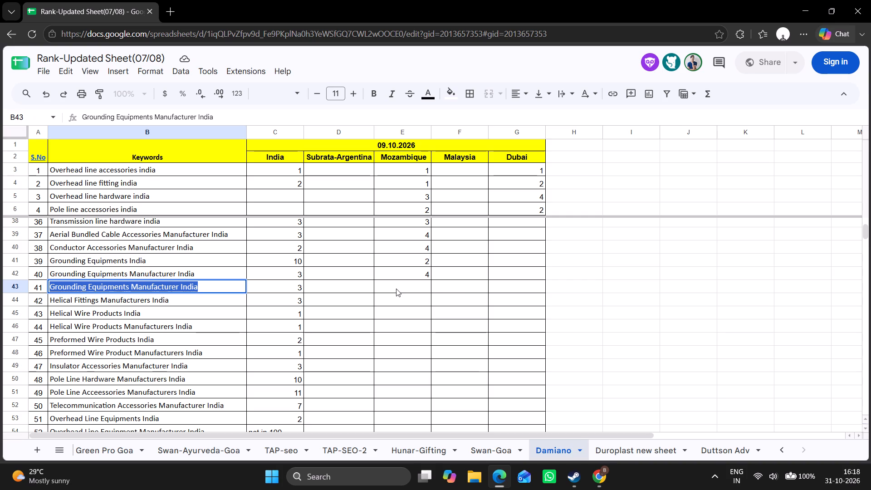
double_click(396, 289)
triple_click(602, 473)
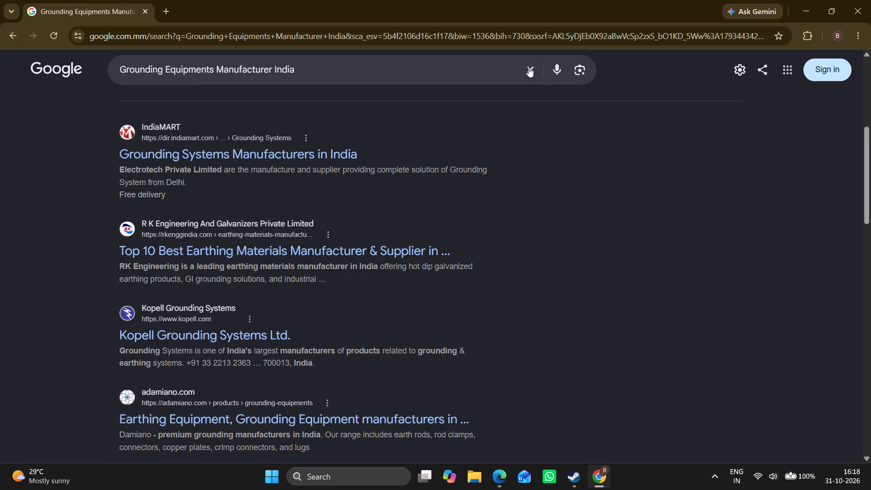
click(528, 67)
key(ctrl+v)
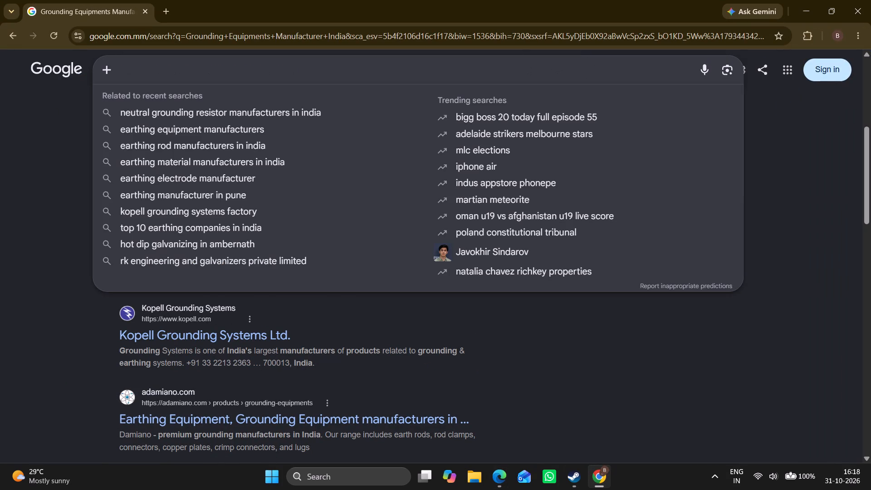
key(Return)
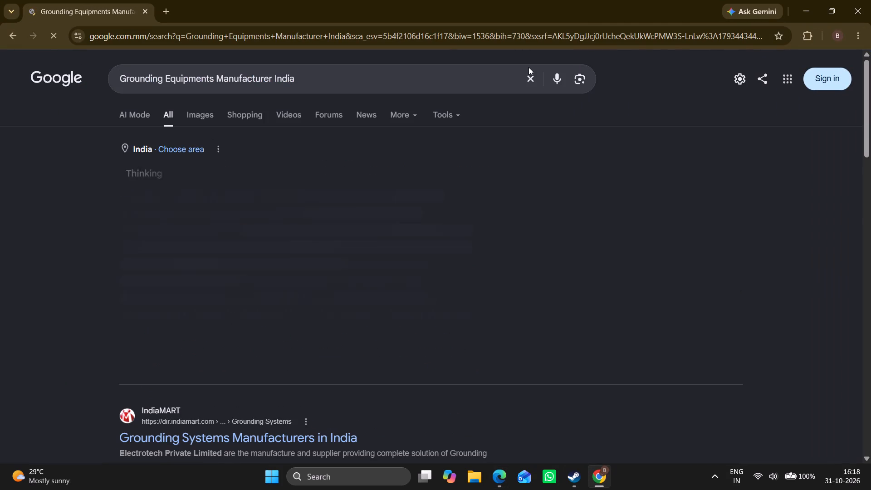
Locate the adamiano.com listing for "Grounding Equipments Manufacturer India" and enter 4 in the Mozambique cell of keyword No. 41 in Edge.
scroll(370, 137, down, 4)
scroll(173, 207, up, 2)
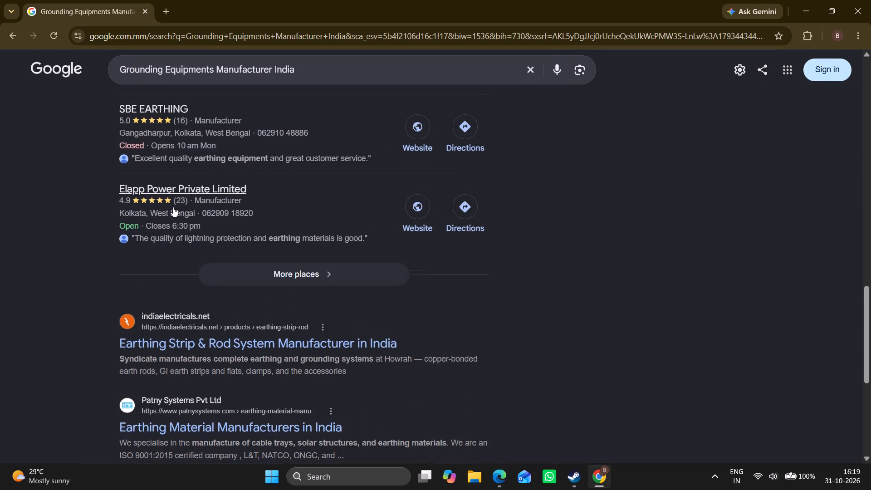
scroll(173, 207, up, 2)
scroll(175, 205, up, 19)
scroll(181, 211, down, 3)
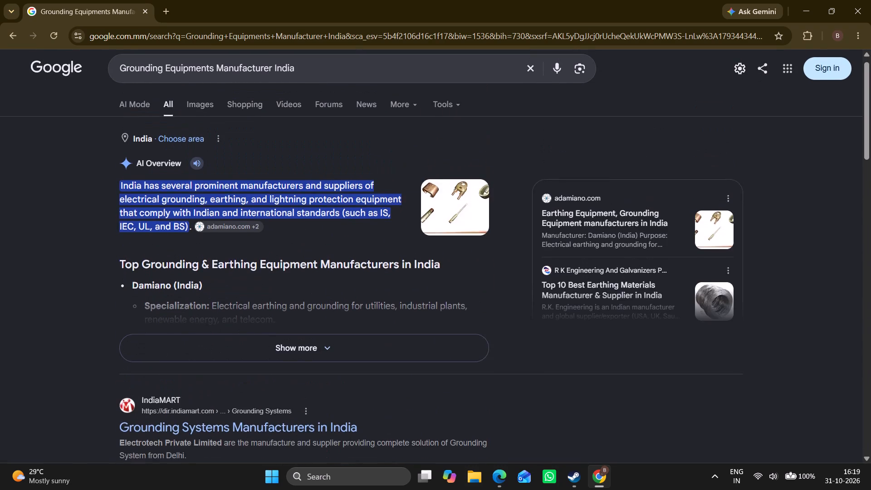
scroll(181, 216, down, 1)
scroll(171, 289, down, 2)
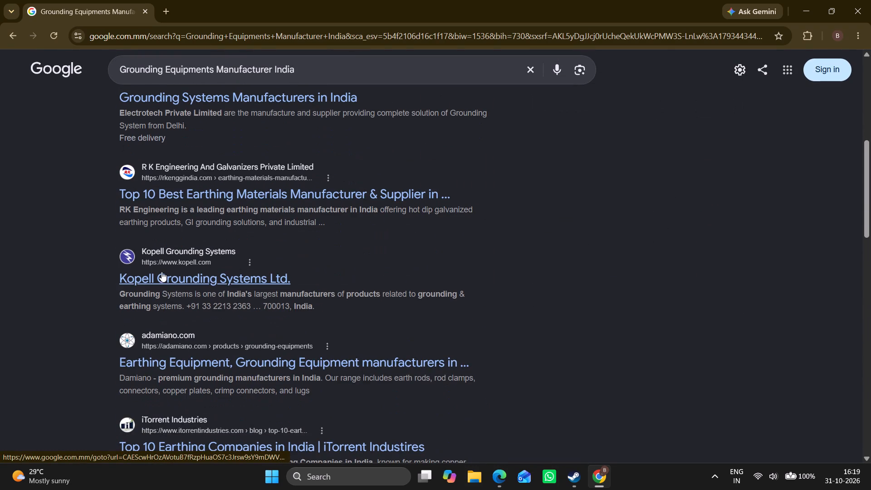
scroll(325, 323, up, 3)
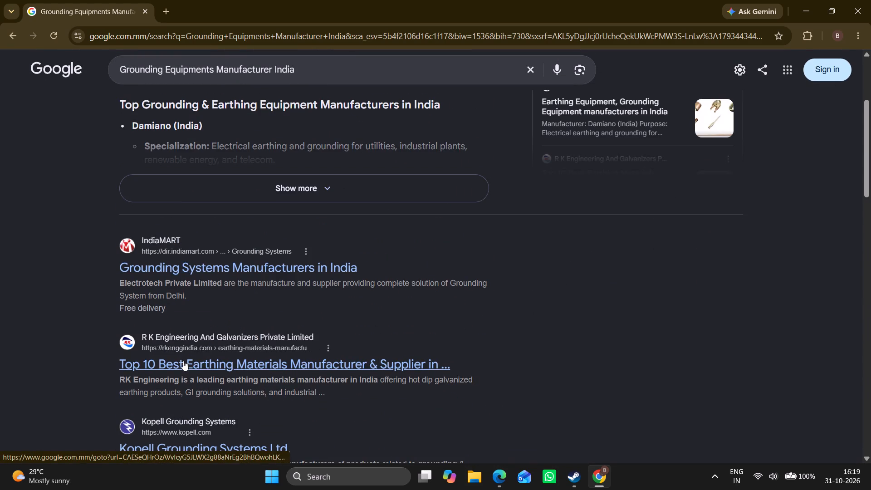
scroll(185, 361, down, 2)
click(498, 473)
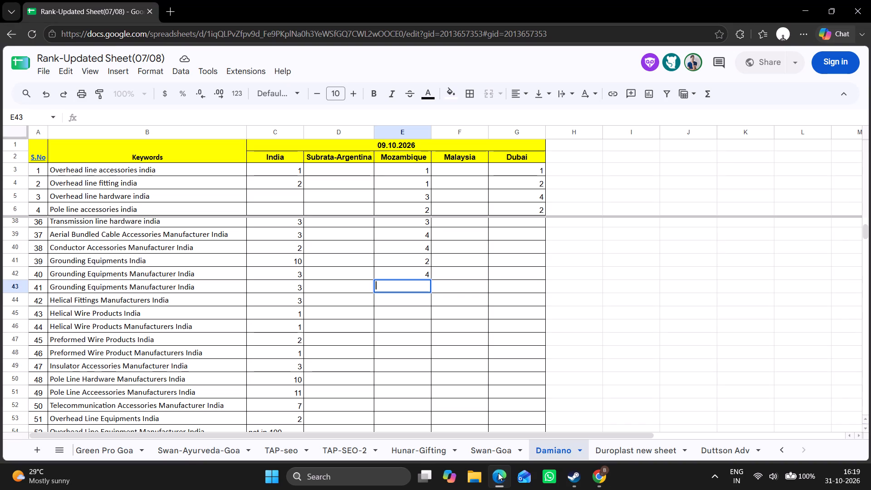
key(4)
key(Return)
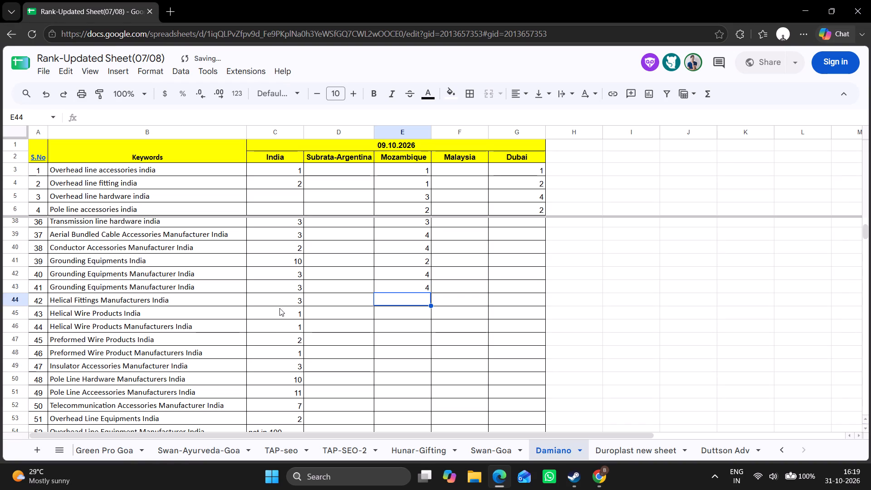
Copy "Helical Fittings Manufacturers India" (No. 42) from the rank sheet, select its Mozambique cell and search Google for the keyword in Chrome.
triple_click(198, 298)
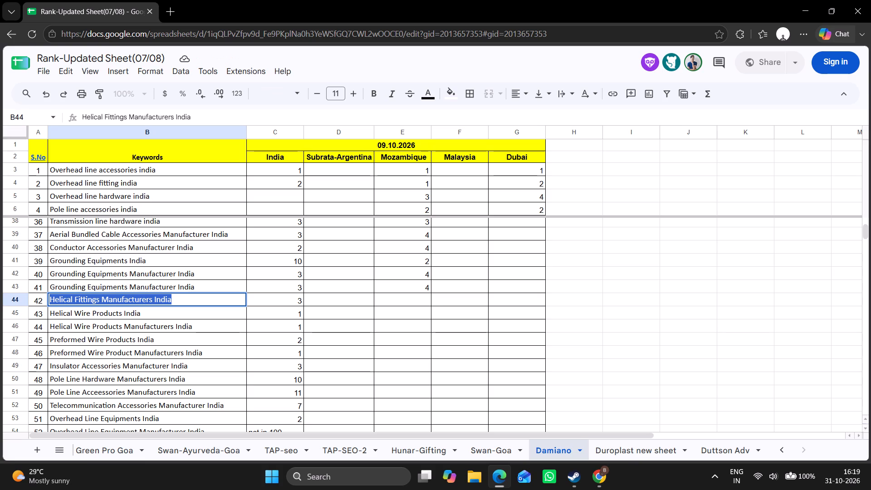
key(ctrl+c)
click(418, 301)
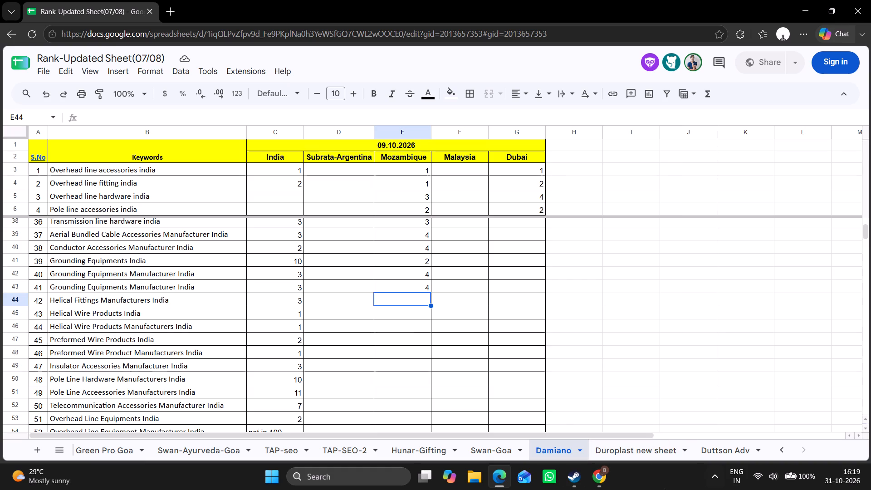
double_click(601, 474)
click(601, 474)
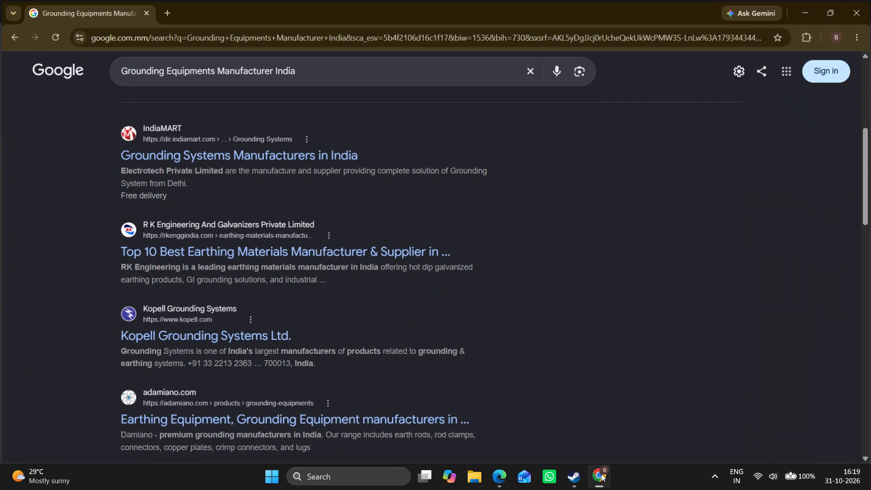
click(530, 66)
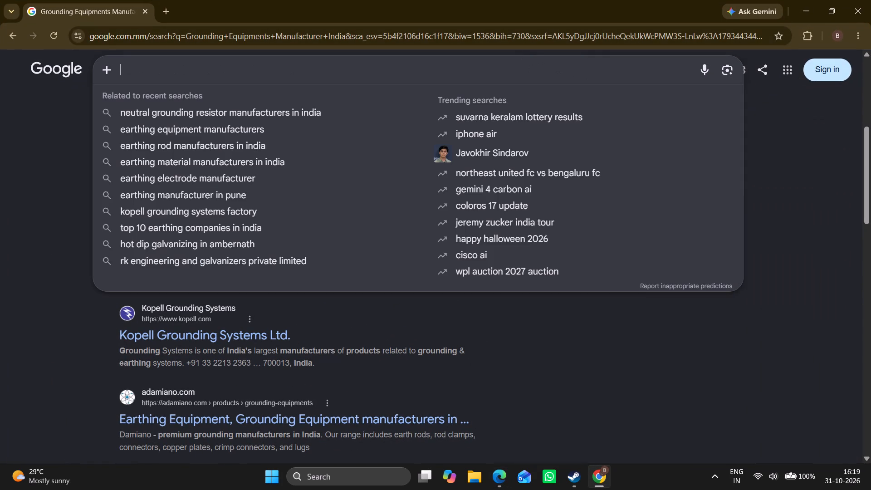
key(ctrl+v)
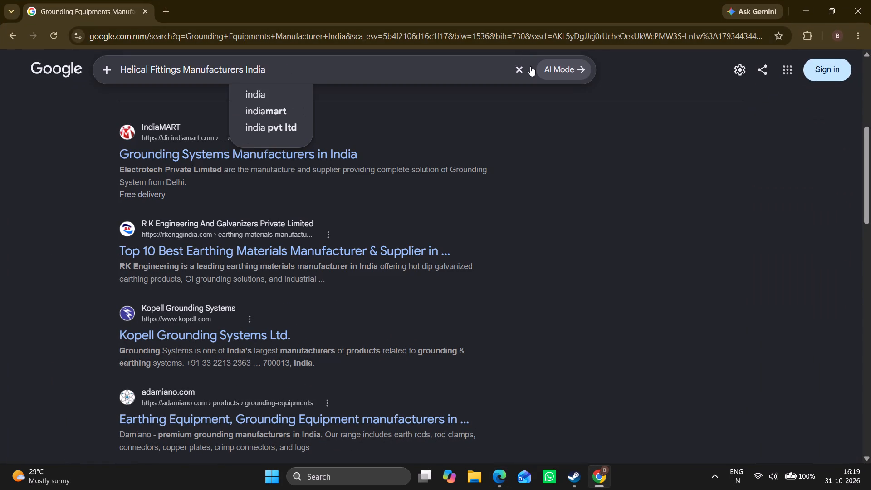
key(Return)
Examine Google result pages 1 to 4 for "Helical Fittings Manufacturers India" to determine the position of the adamiano.com listing.
scroll(174, 154, down, 3)
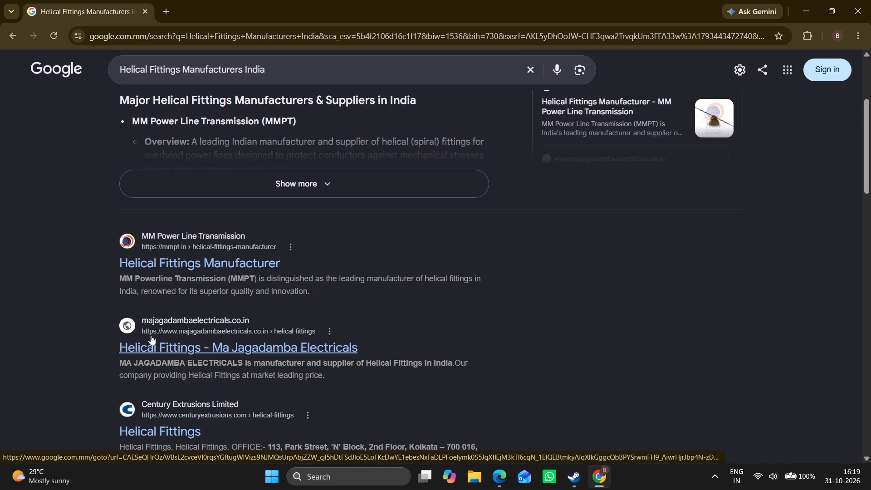
scroll(161, 368, down, 4)
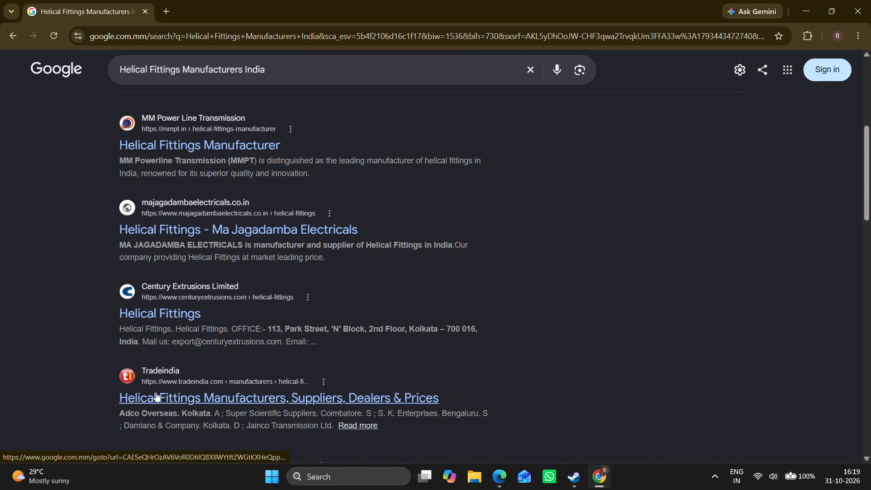
scroll(150, 370, down, 12)
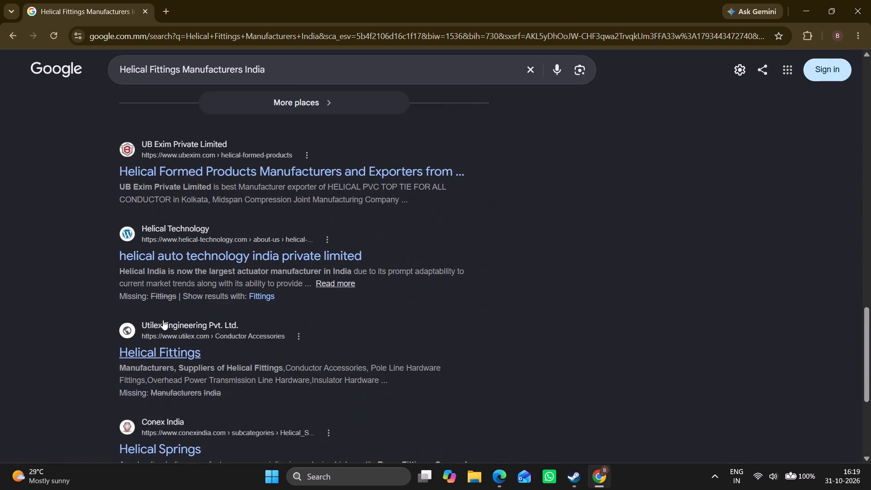
scroll(147, 356, down, 3)
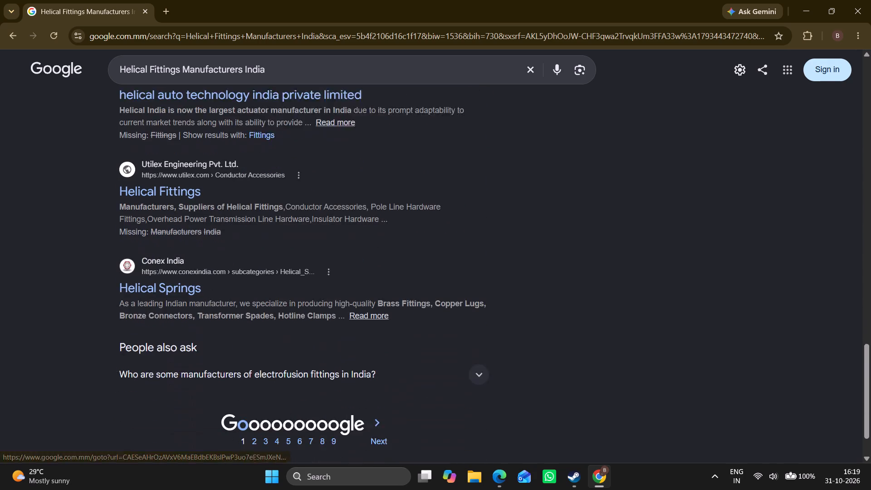
scroll(146, 349, down, 3)
click(369, 377)
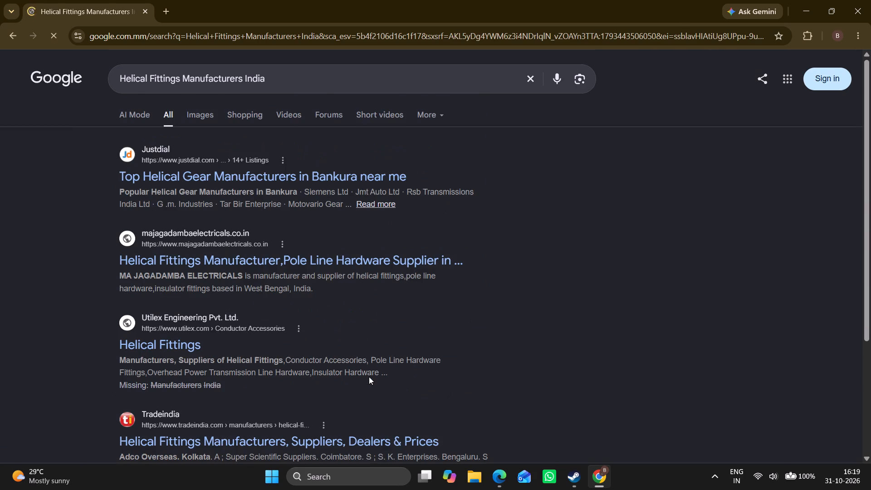
scroll(273, 306, down, 7)
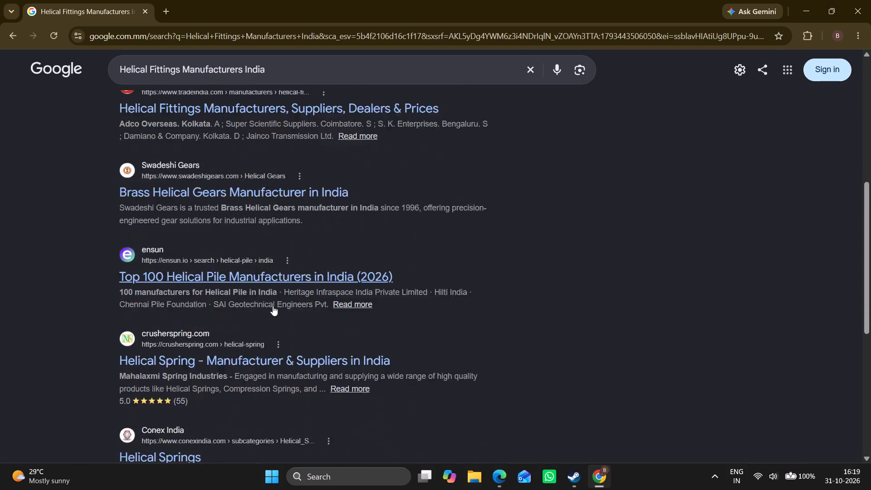
scroll(273, 306, down, 5)
click(391, 379)
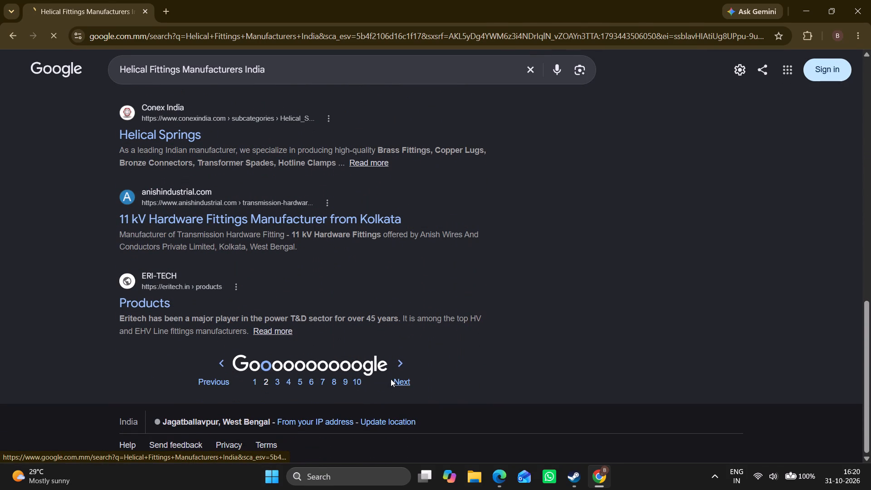
scroll(243, 290, down, 3)
scroll(243, 290, up, 2)
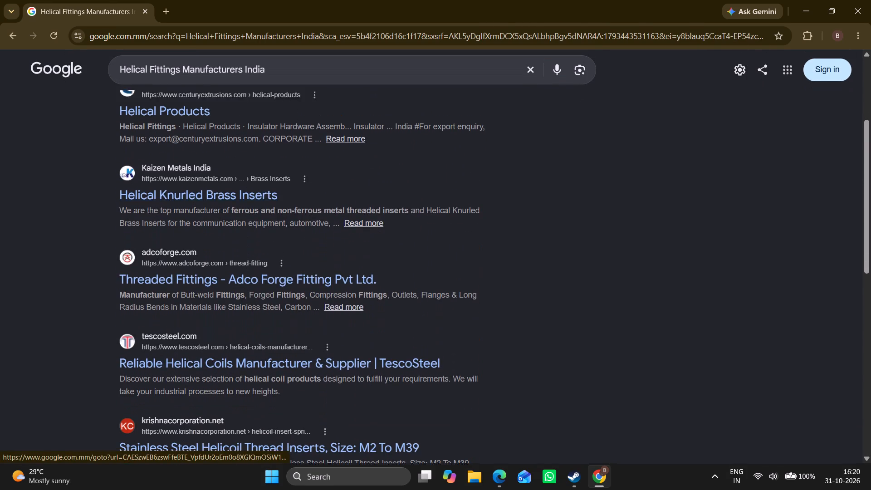
scroll(243, 290, up, 1)
scroll(243, 290, down, 15)
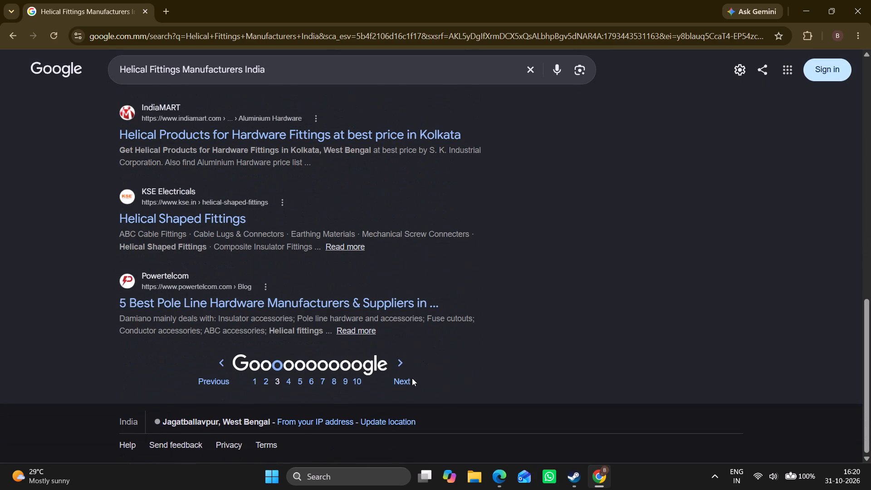
click(403, 376)
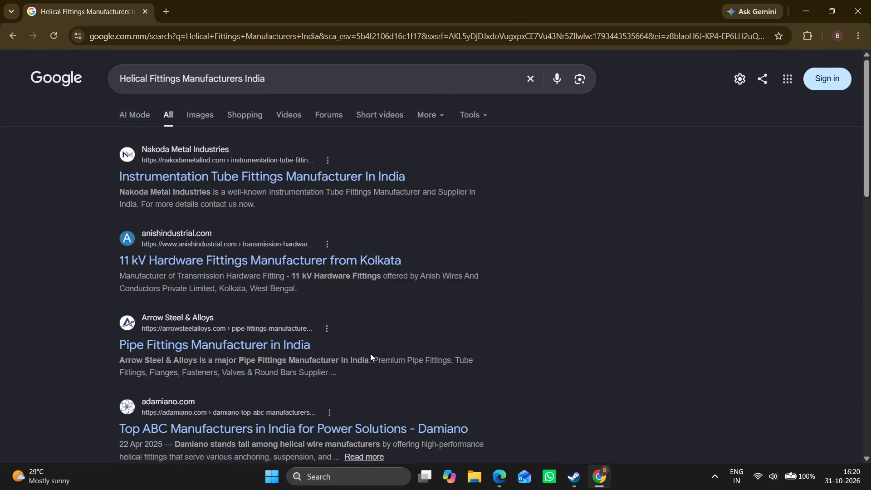
scroll(296, 312, down, 5)
scroll(280, 307, up, 3)
scroll(280, 307, down, 7)
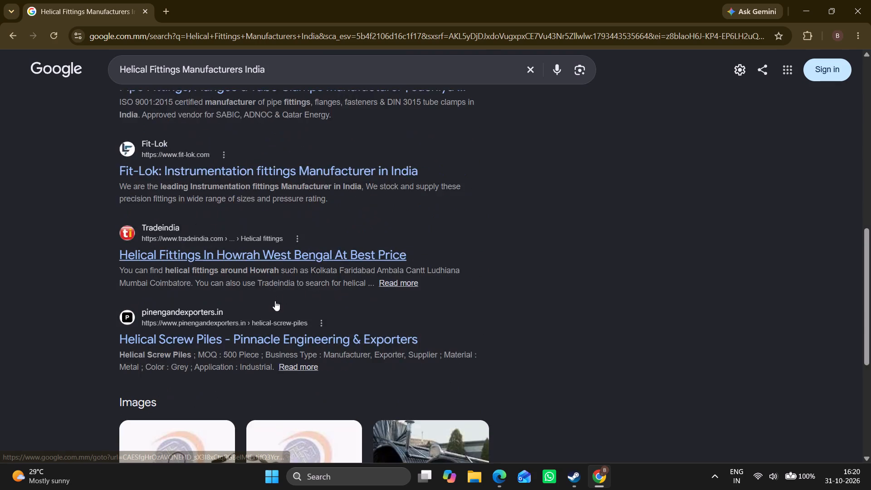
scroll(275, 301, down, 7)
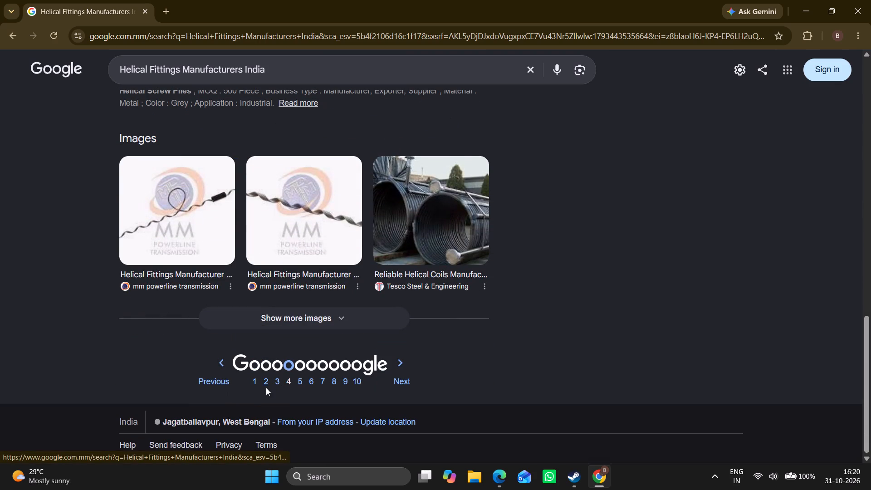
scroll(275, 273, up, 2)
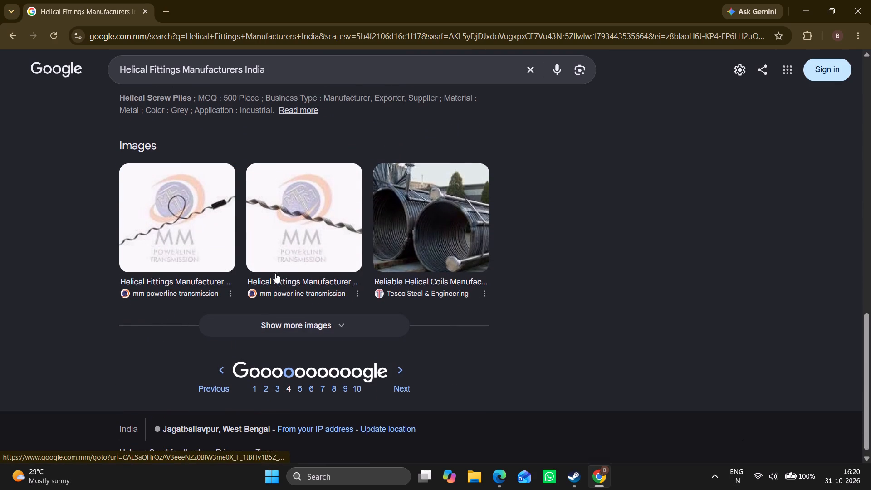
scroll(275, 273, up, 16)
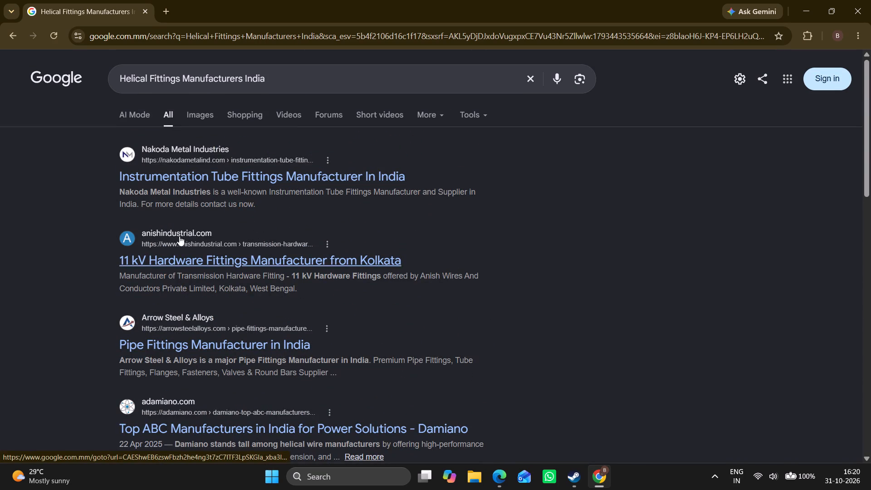
Enter 25 in the Mozambique cell of "Helical Fittings Manufacturers India" in the rank sheet in Edge.
click(504, 480)
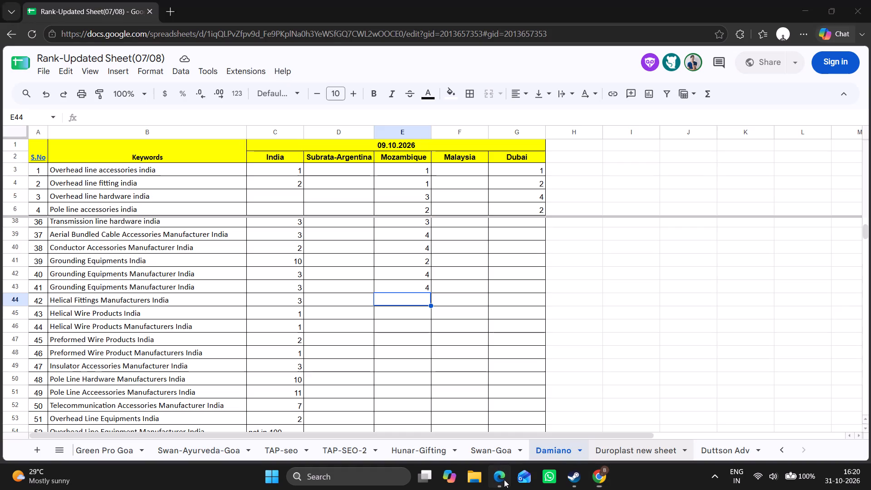
text(25)
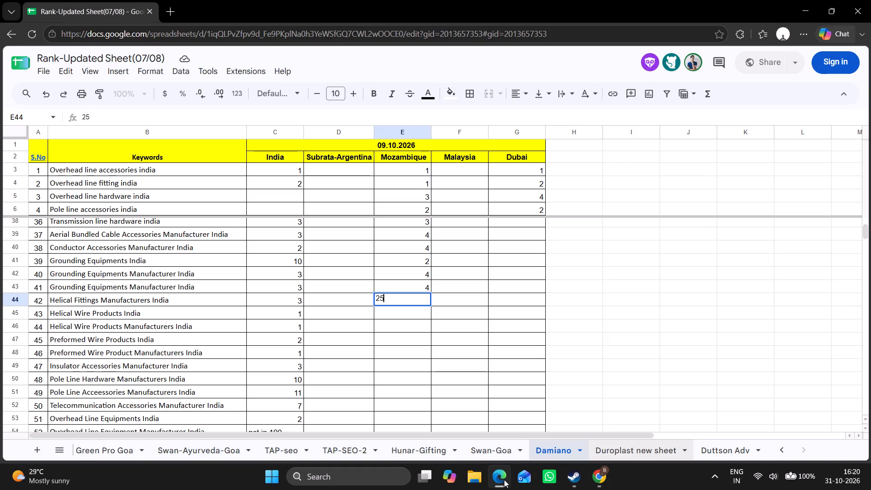
key(Return)
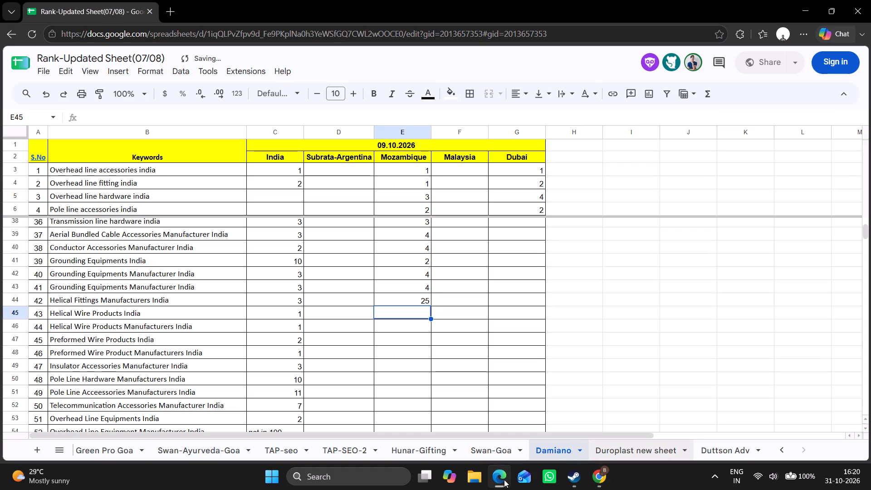
Review the Damiano rank sheet's keyword list and the ranks filled in for each country, from the lower keywords back up to the first rows.
scroll(465, 468, down, 3)
scroll(367, 382, down, 3)
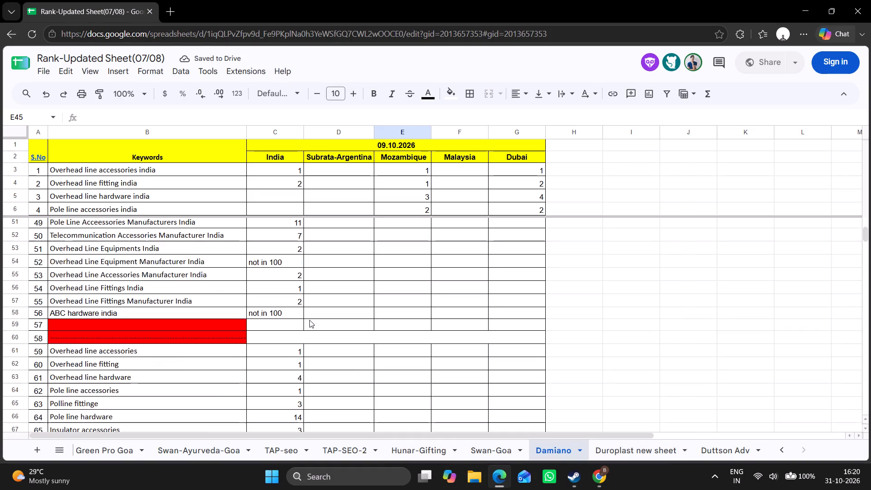
scroll(309, 320, down, 12)
scroll(308, 324, up, 9)
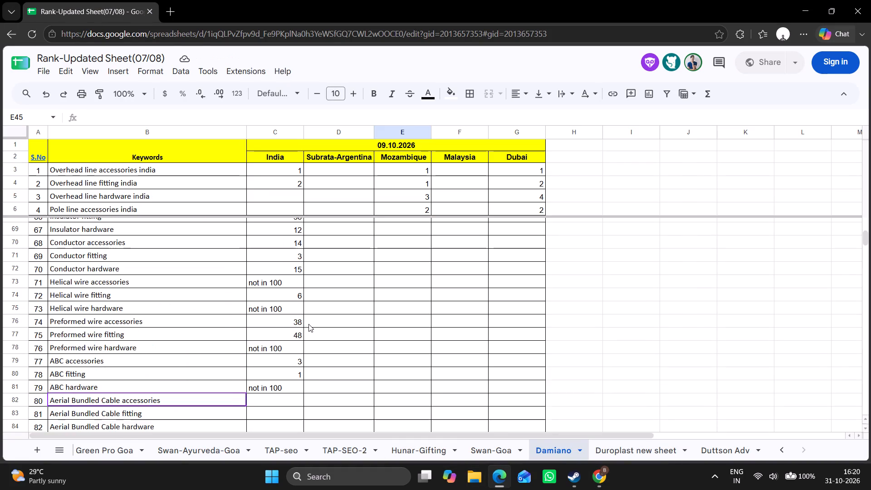
scroll(308, 324, up, 11)
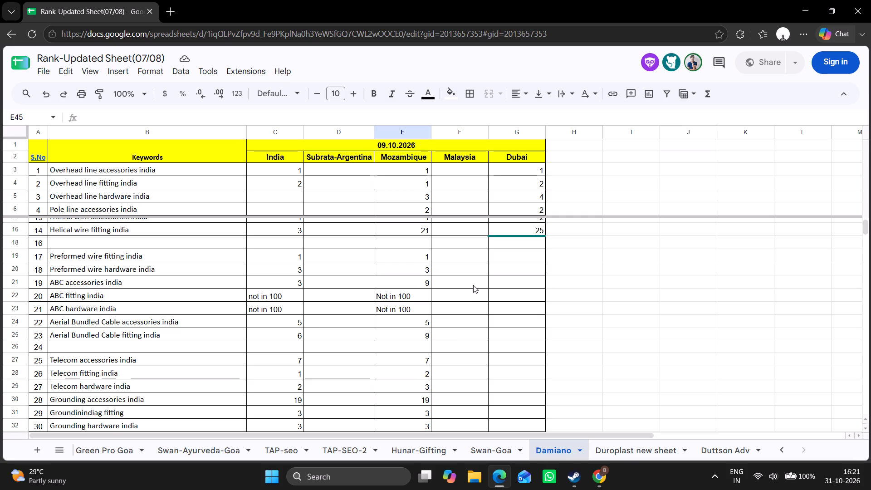
scroll(484, 276, up, 7)
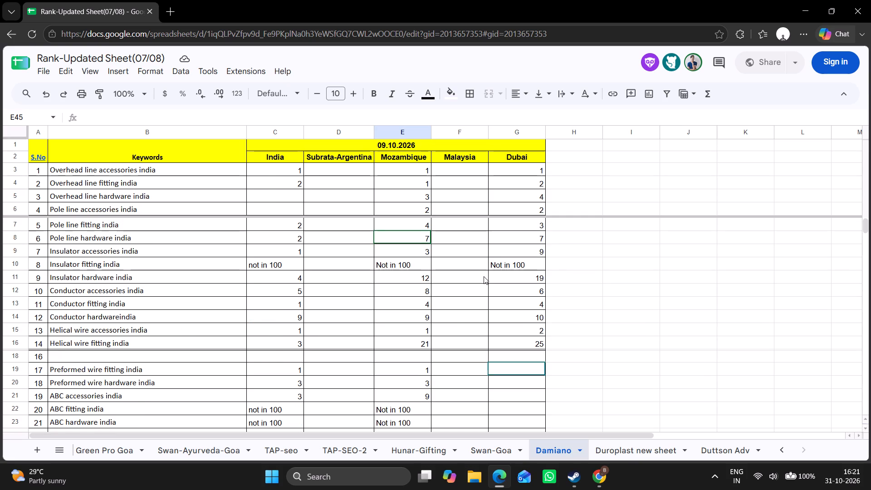
scroll(484, 276, down, 7)
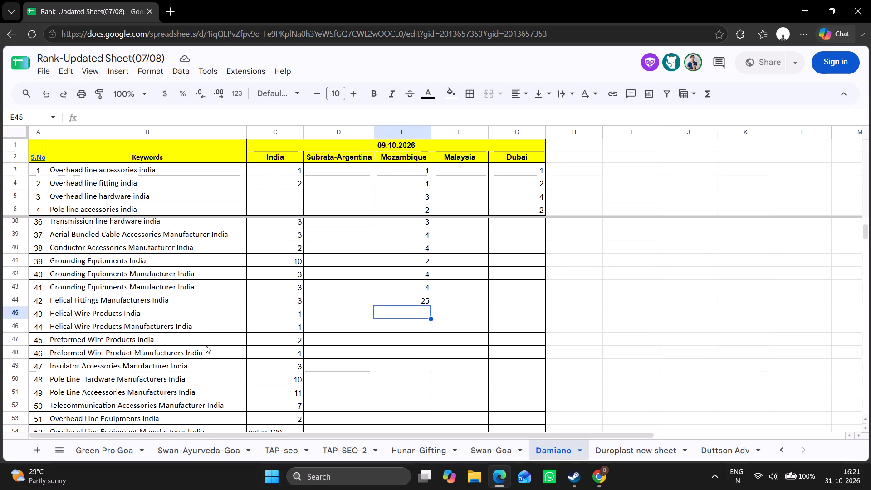
Copy "Helical Wire Products India" (No. 43) from the rank sheet, select its Mozambique cell and search Google for the keyword in Chrome.
triple_click(174, 312)
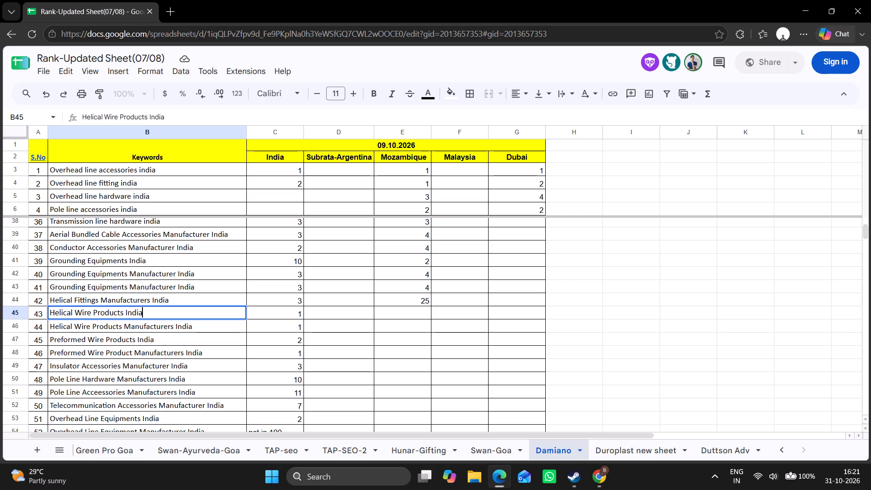
triple_click(176, 312)
click(176, 312)
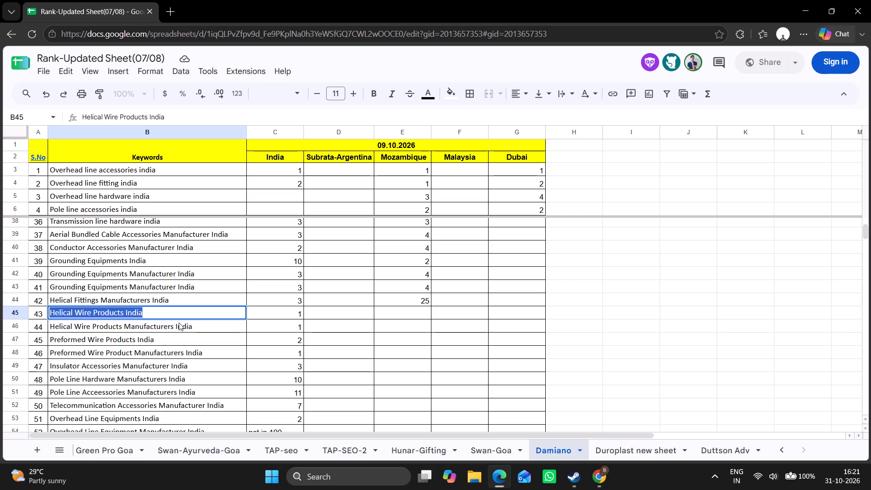
key(ctrl+c)
click(405, 313)
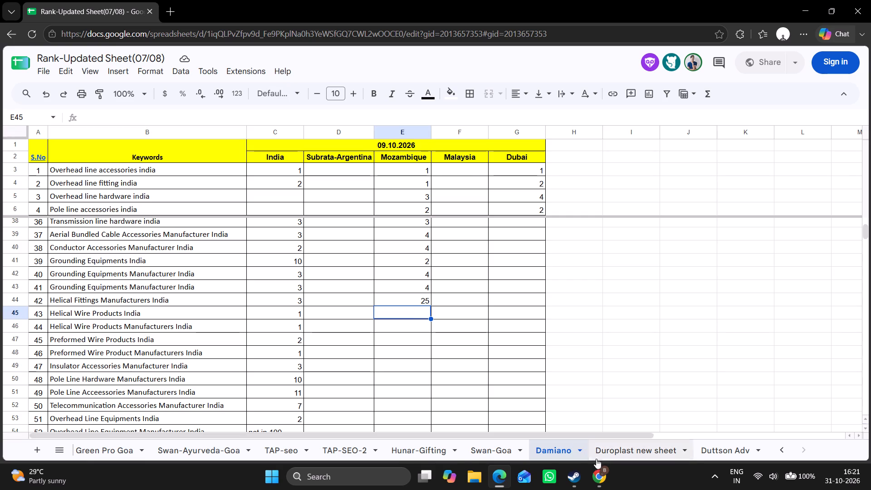
click(606, 484)
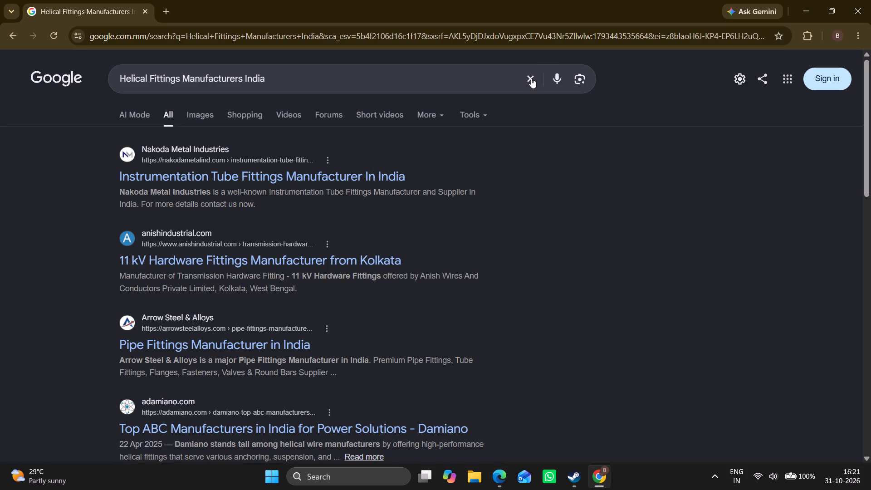
double_click(531, 78)
key(ctrl+v)
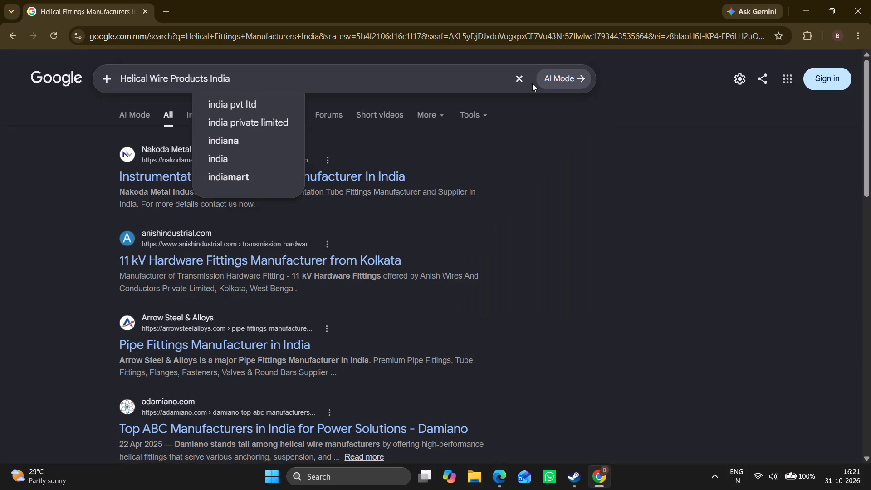
key(Return)
Locate the adamiano.com listing for "Helical Wire Products India" and enter 1 in the Mozambique cells of keywords No. 43 and 44 in Edge.
scroll(193, 254, down, 3)
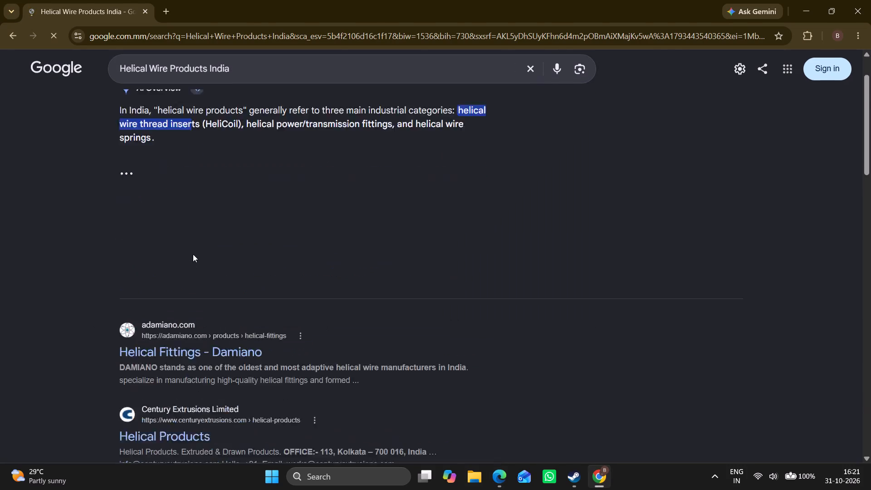
click(503, 472)
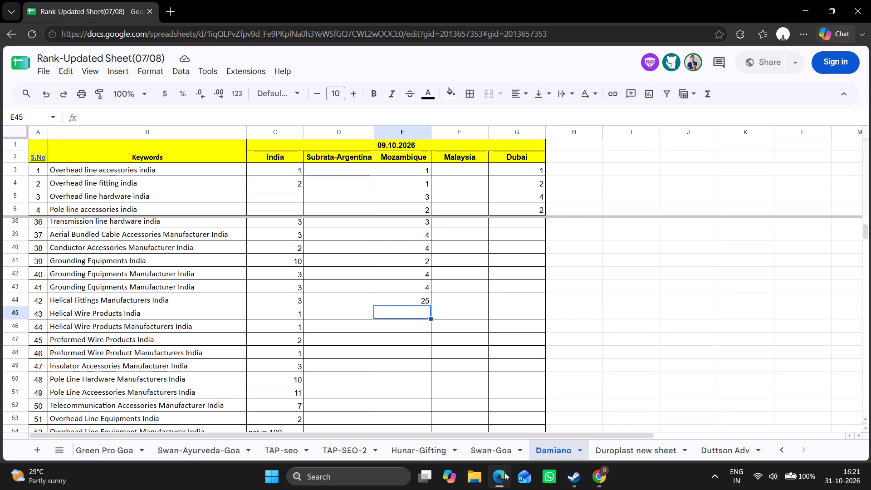
key(1)
key(Return)
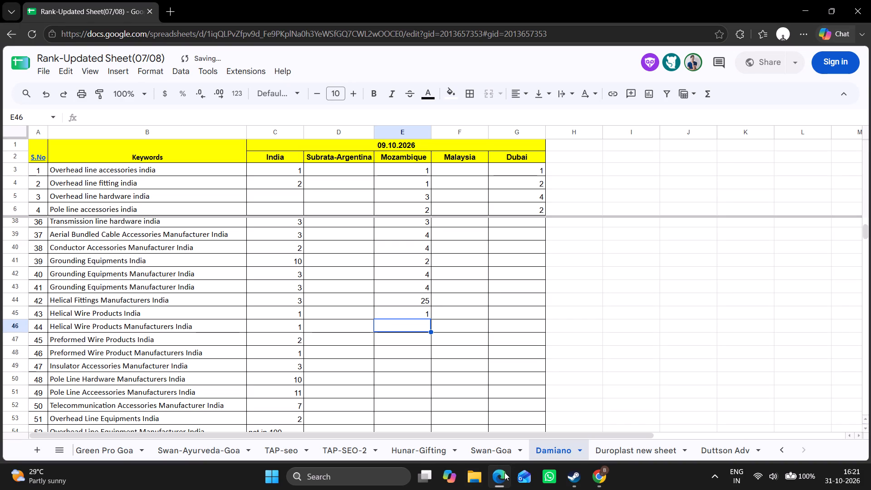
key(1)
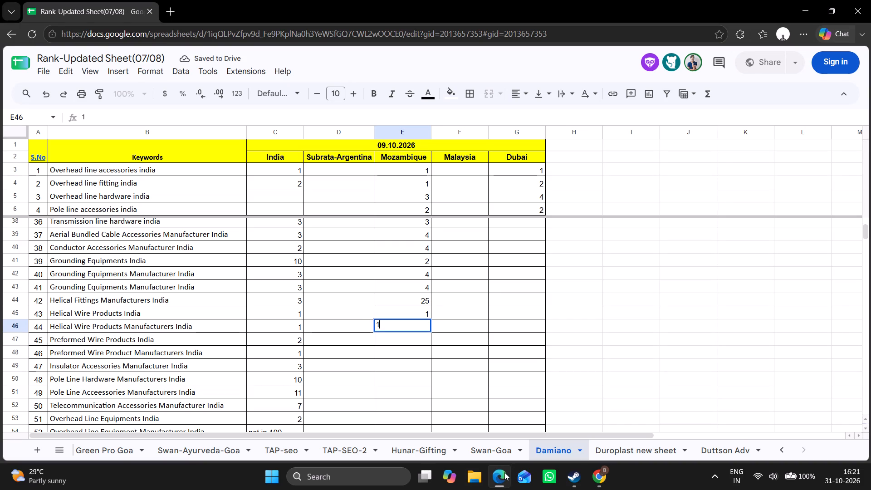
key(Return)
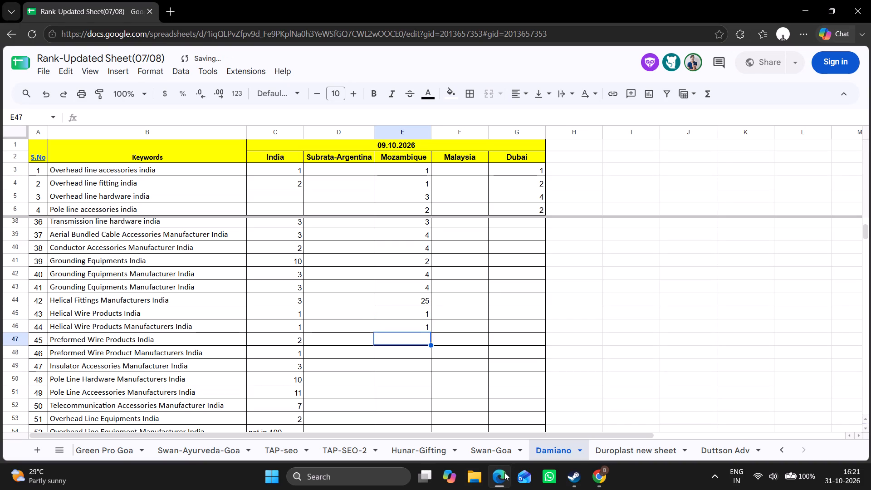
Copy "Preformed Wire Products India" (No. 45) from the rank sheet, select its Mozambique cell and search Google for the keyword in Chrome.
triple_click(226, 339)
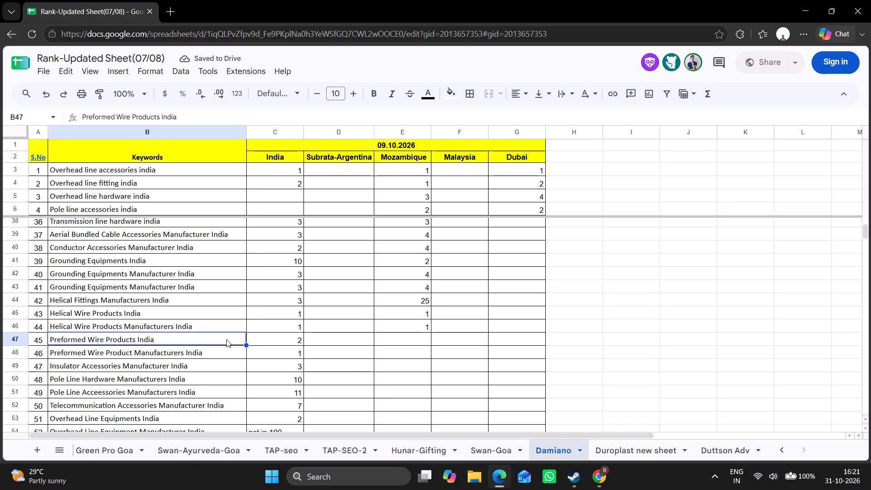
key(ctrl+c)
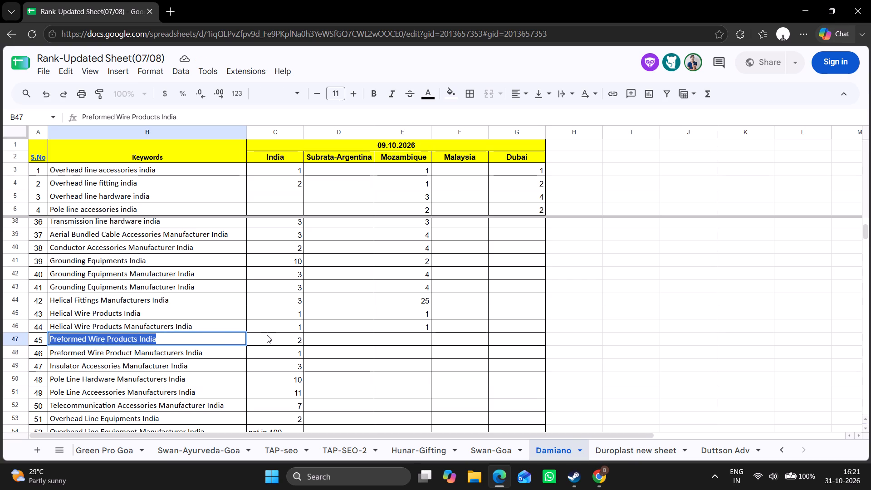
double_click(414, 338)
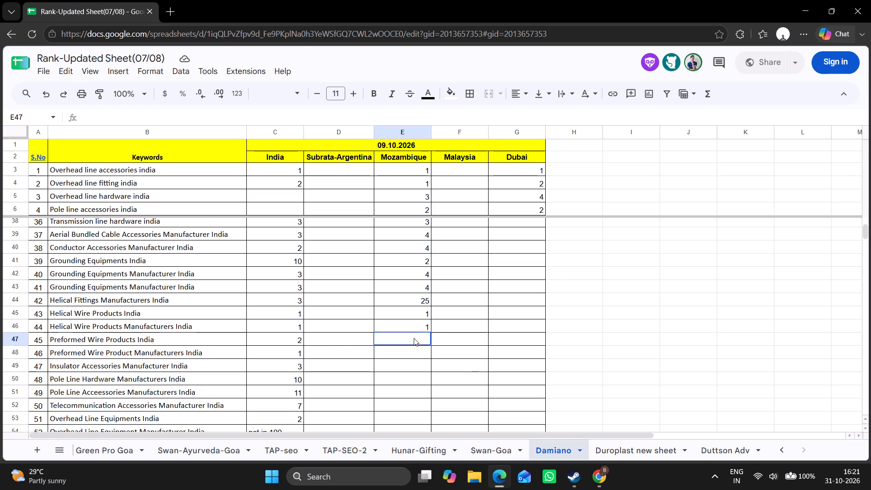
double_click(601, 475)
click(601, 475)
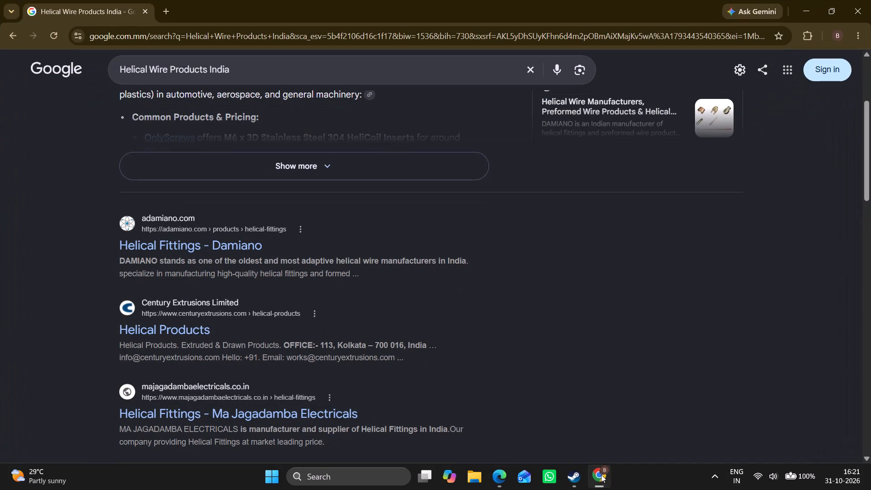
triple_click(531, 73)
click(531, 73)
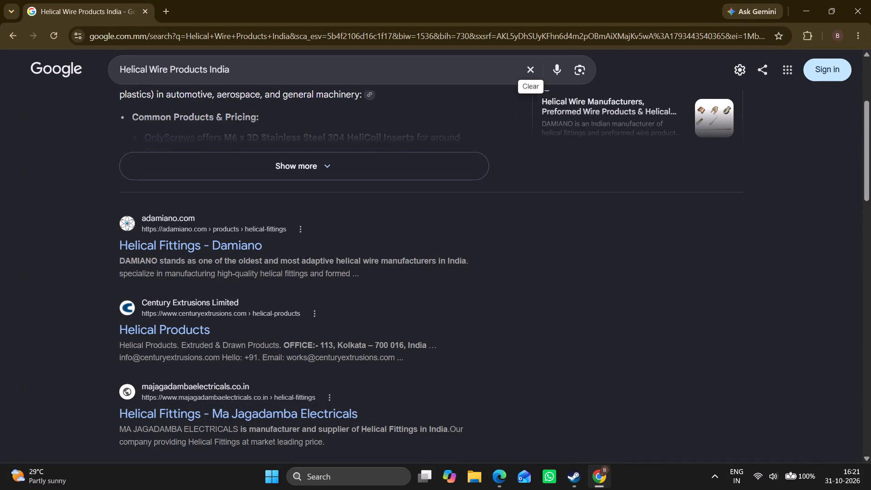
key(ctrl+v)
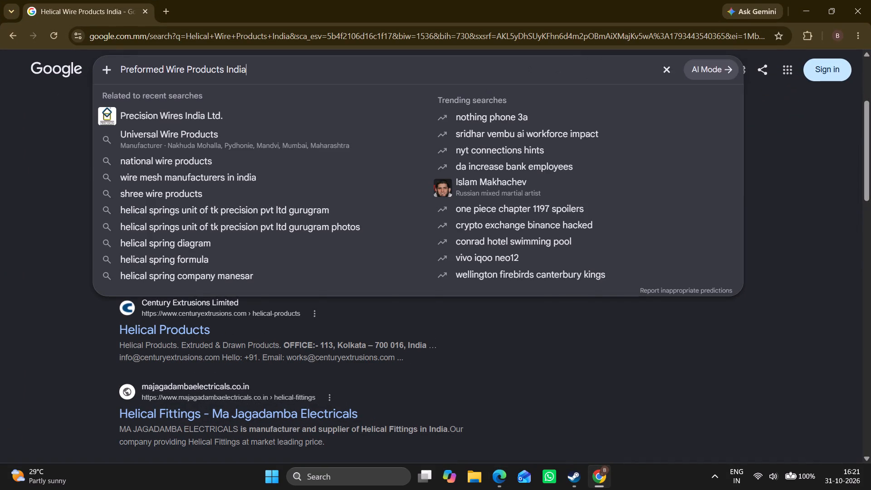
key(Return)
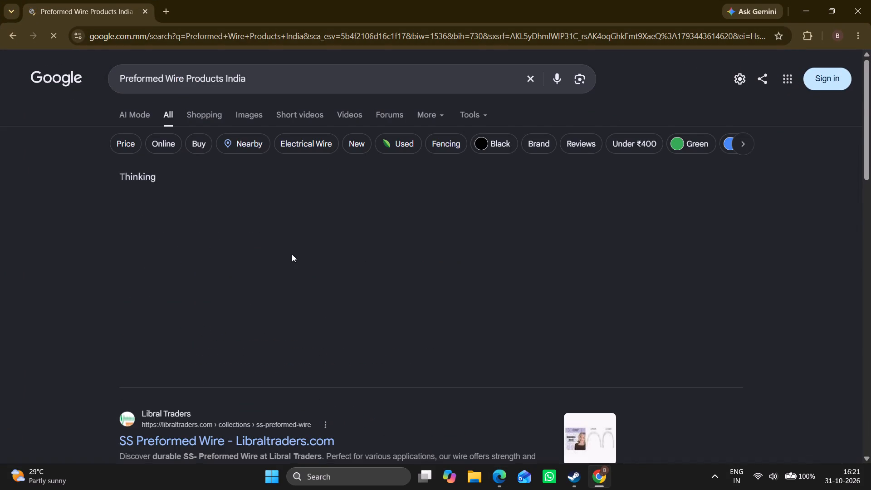
Locate the adamiano.com listing for "Preformed Wire Products India", and enter 2 for No. 45 and 1 for No. 46 under Mozambique in Edge.
scroll(292, 254, down, 3)
click(500, 481)
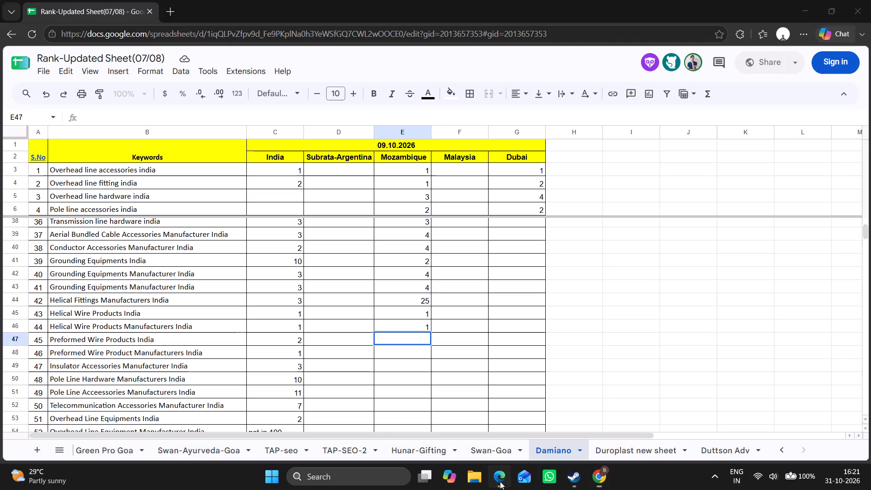
key(2)
key(Return)
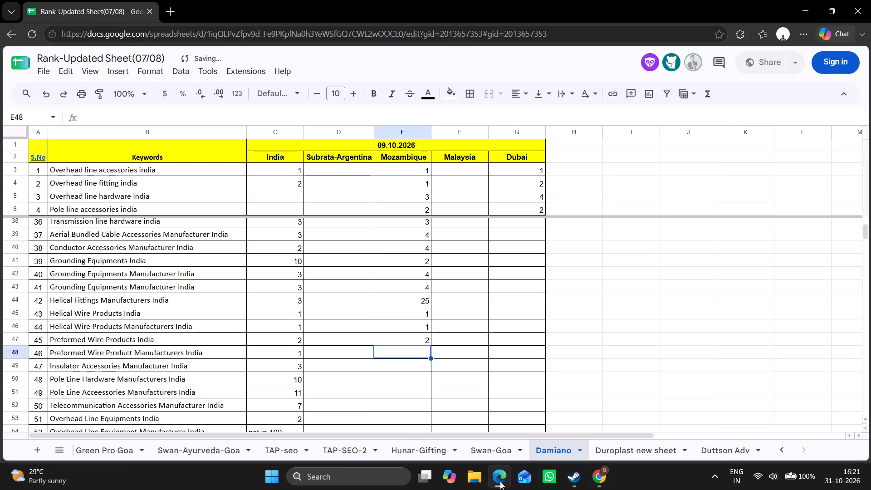
key(1)
key(Return)
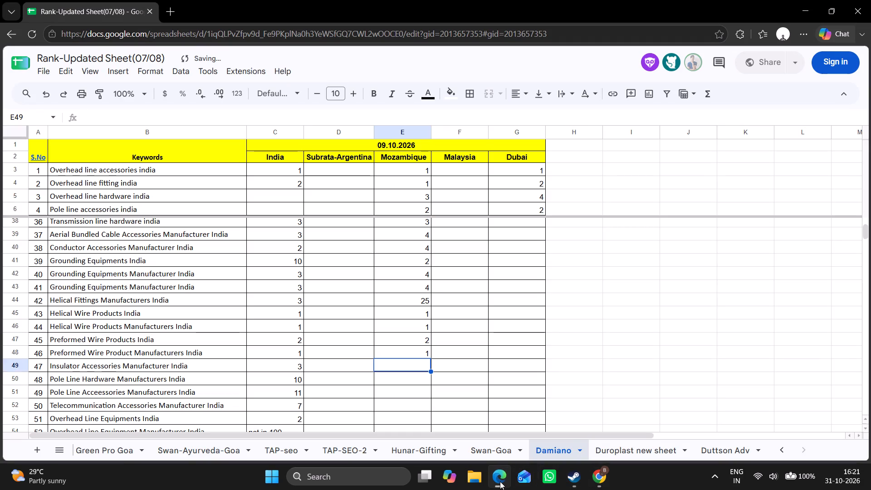
Copy "Insulator Accessories Manufacturer India" (No. 47) from the rank sheet, select its Mozambique cell and search Google for the keyword in Chrome.
scroll(386, 404, down, 3)
scroll(346, 330, up, 2)
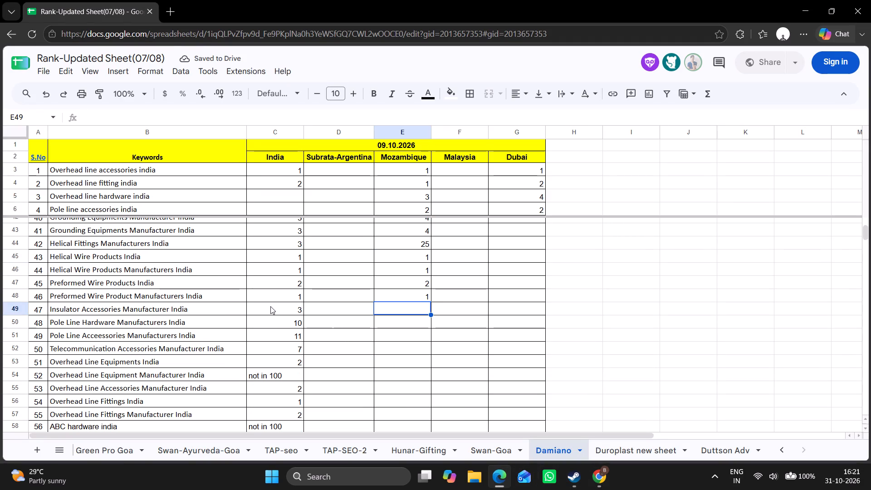
triple_click(210, 309)
click(210, 309)
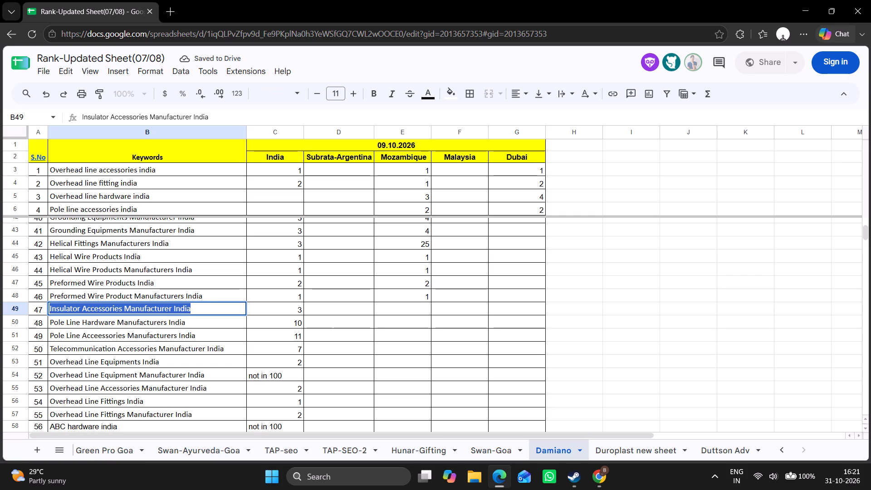
key(ctrl+c)
double_click(424, 309)
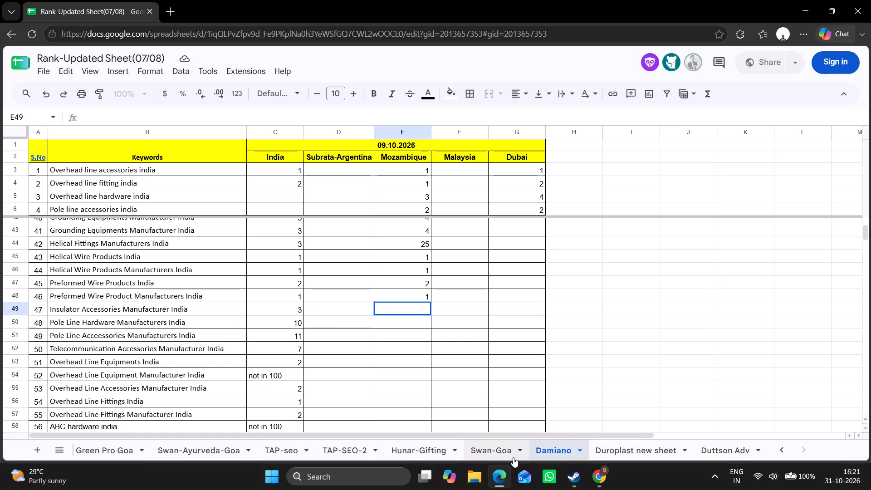
double_click(600, 472)
double_click(600, 472)
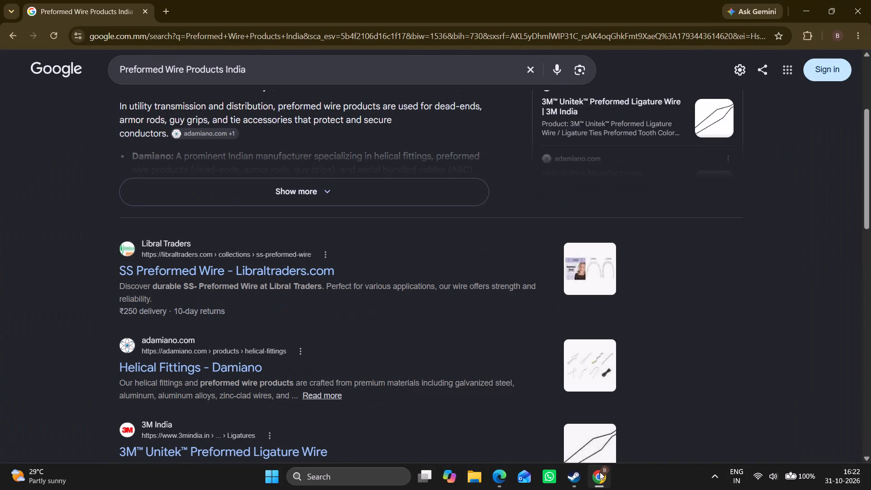
click(528, 65)
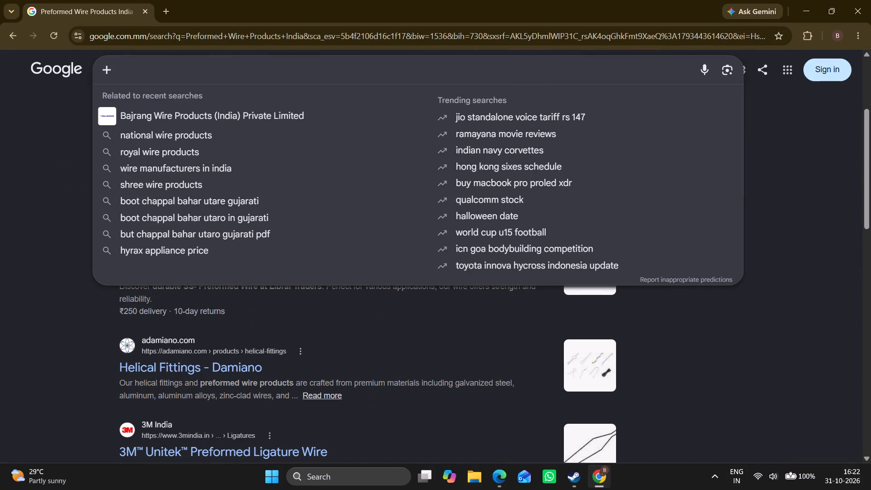
key(ctrl+v)
key(Return)
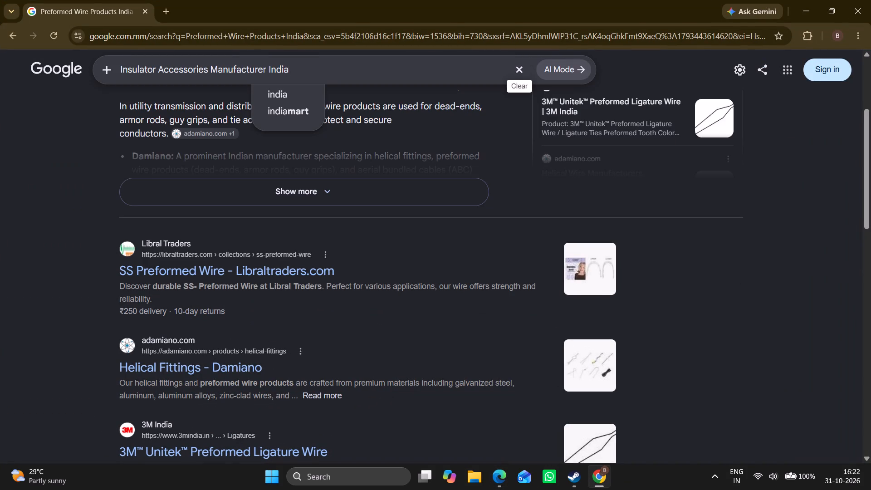
Locate the adamiano.com listing for "Insulator Accessories Manufacturer India" and enter 5 in the Mozambique cell of keyword No. 47 in Edge.
scroll(261, 235, down, 2)
scroll(180, 202, down, 1)
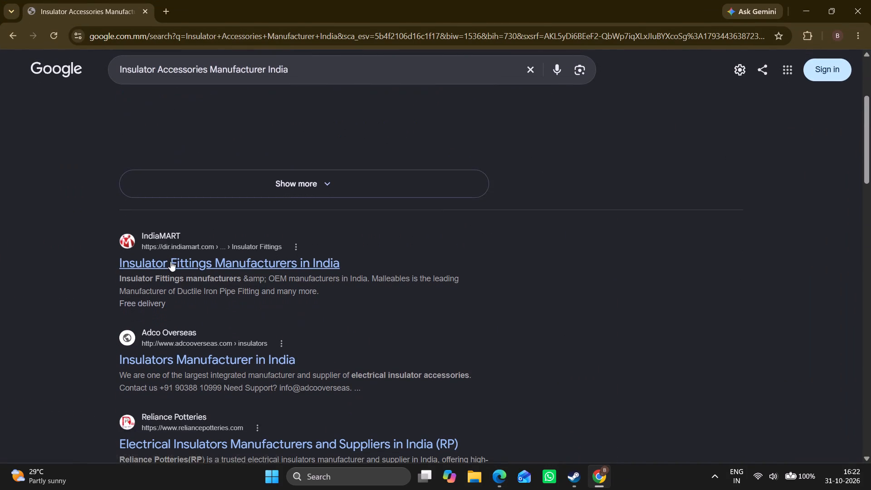
scroll(170, 348, down, 4)
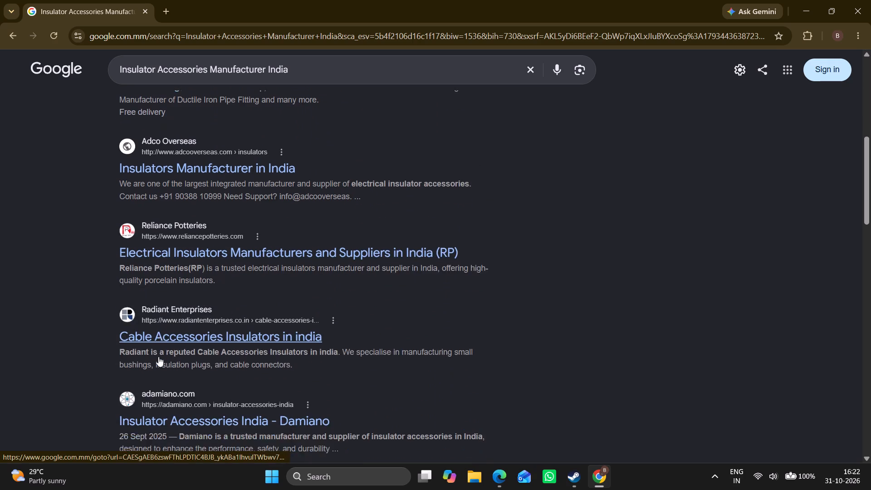
click(501, 471)
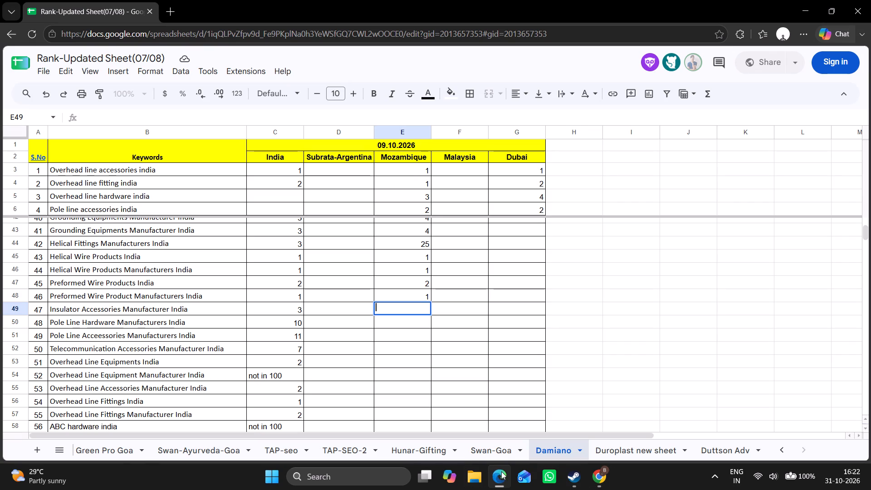
key(5)
key(Return)
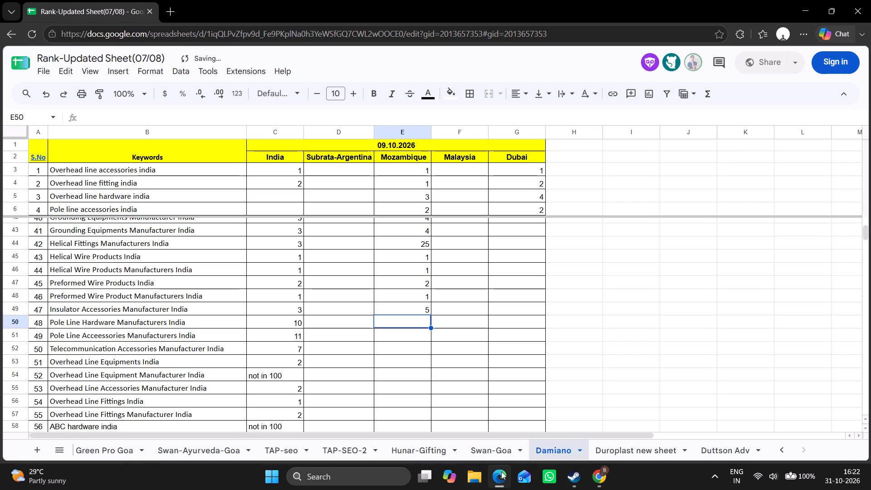
Copy "Pole Line Hardware Manufacturers India" (No. 48) from the rank sheet, select its Mozambique cell and search Google for the keyword in Chrome.
scroll(374, 275, down, 1)
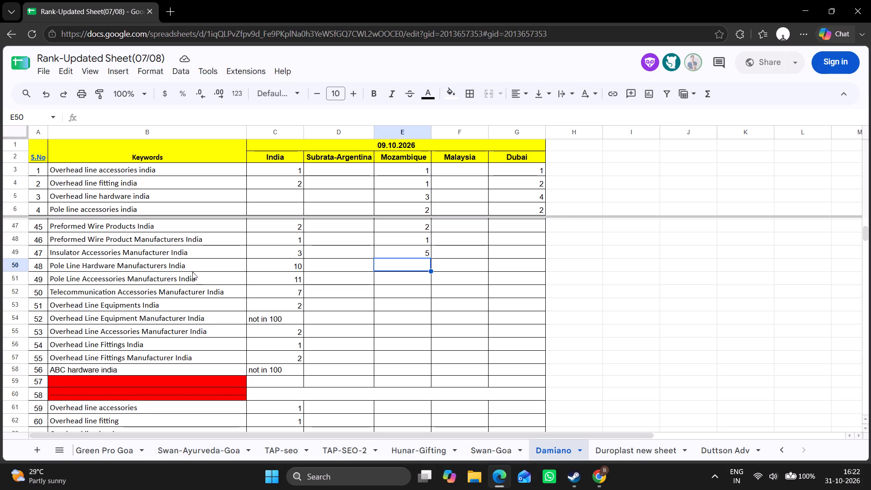
double_click(210, 270)
triple_click(208, 266)
double_click(208, 268)
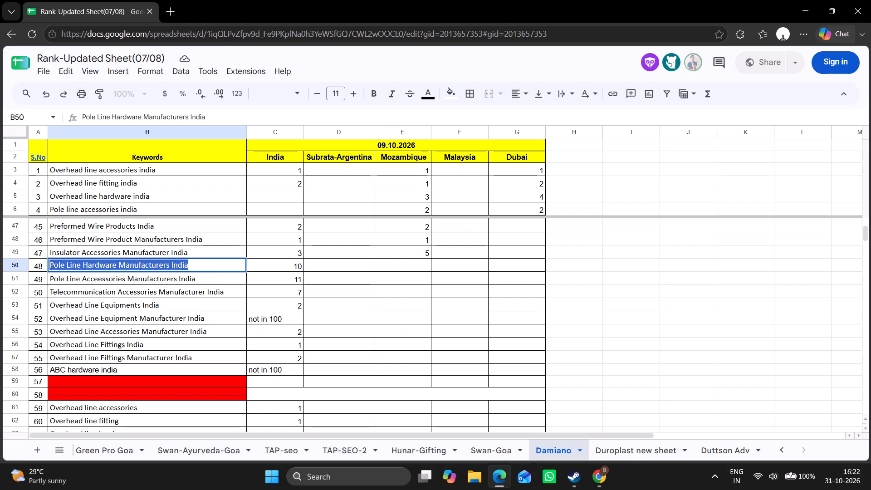
key(ctrl+c)
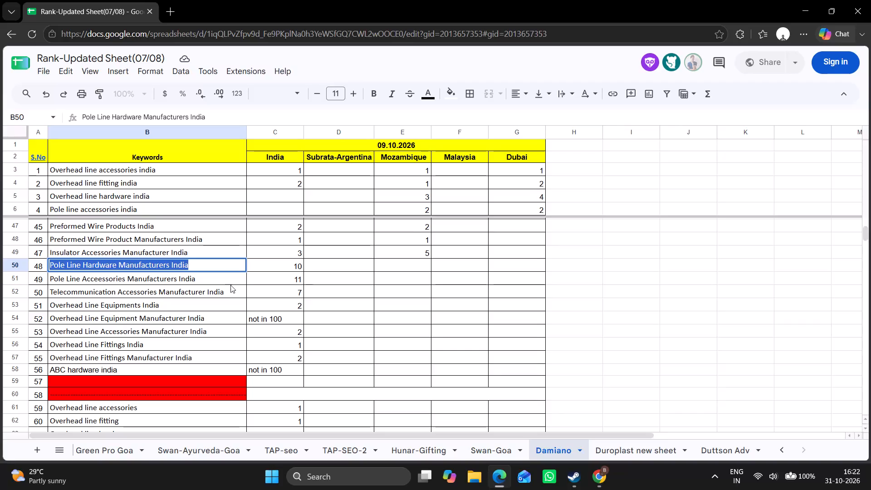
double_click(414, 267)
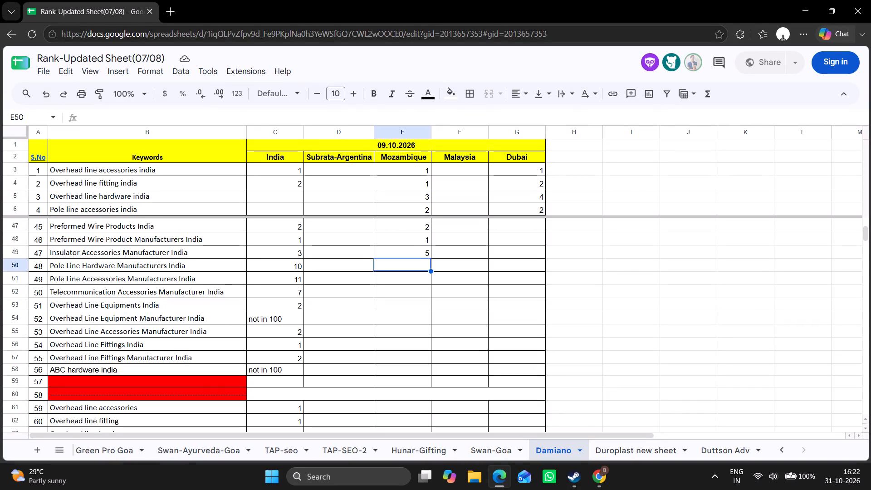
click(593, 479)
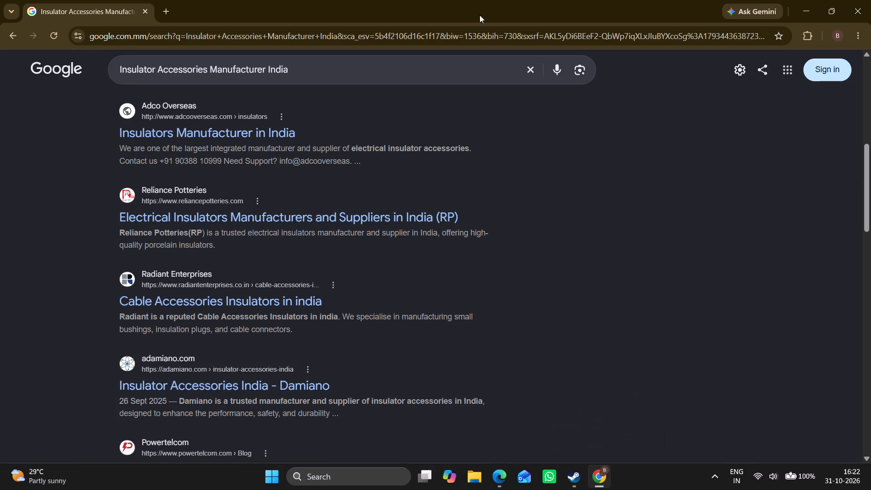
double_click(528, 73)
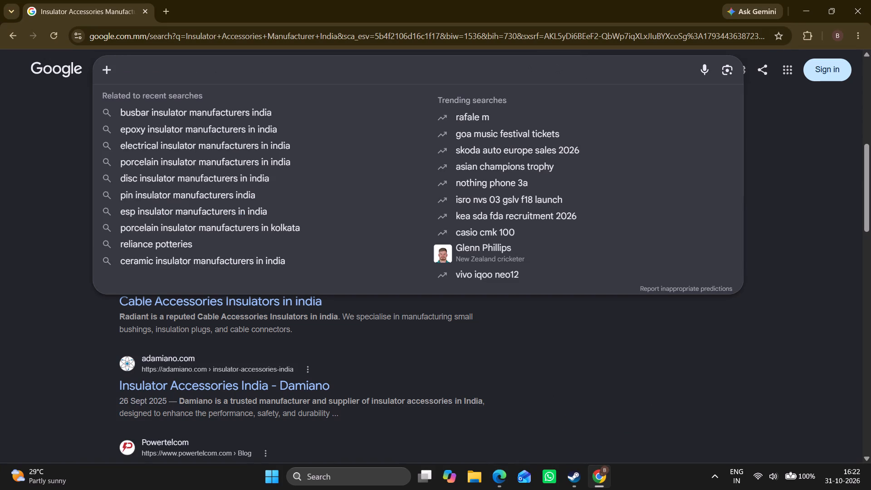
key(ctrl+v)
key(Return)
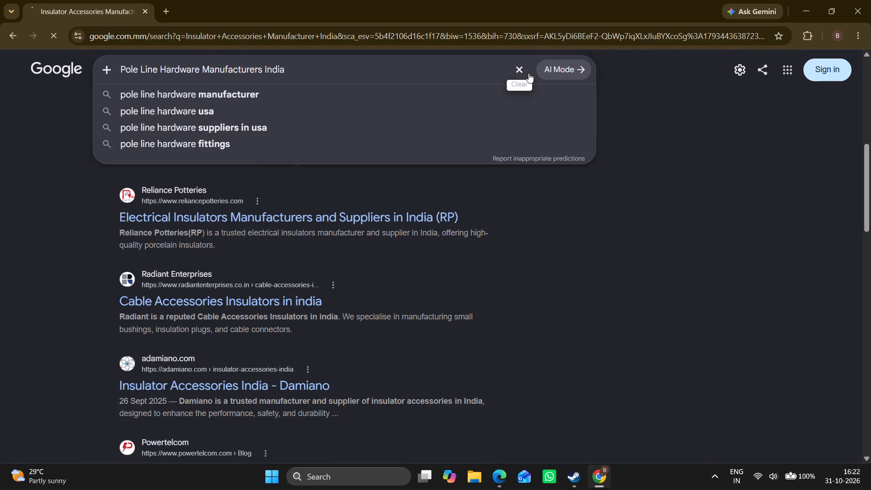
Locate the adamiano.com listing for "Pole Line Hardware Manufacturers India" across the result pages and enter 13 for No. 48 under Mozambique in Edge.
scroll(217, 280, down, 2)
scroll(185, 405, down, 3)
scroll(161, 343, down, 1)
scroll(185, 401, down, 2)
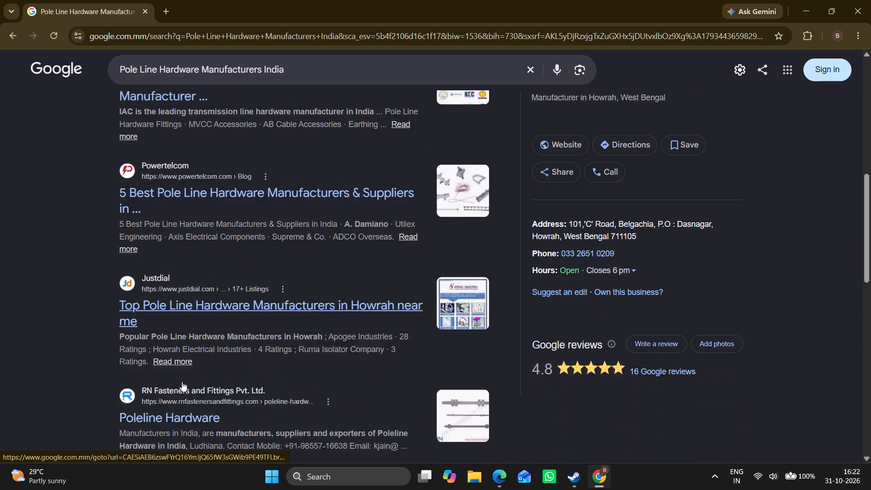
scroll(165, 401, down, 3)
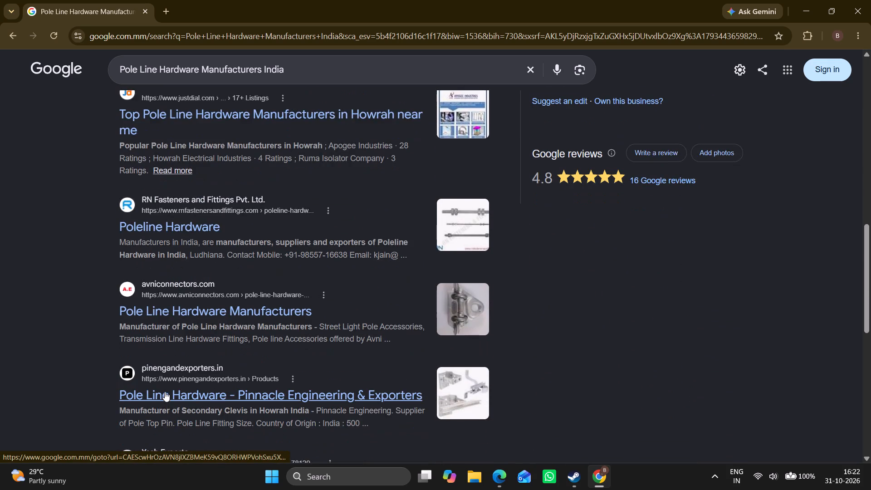
scroll(165, 392, down, 9)
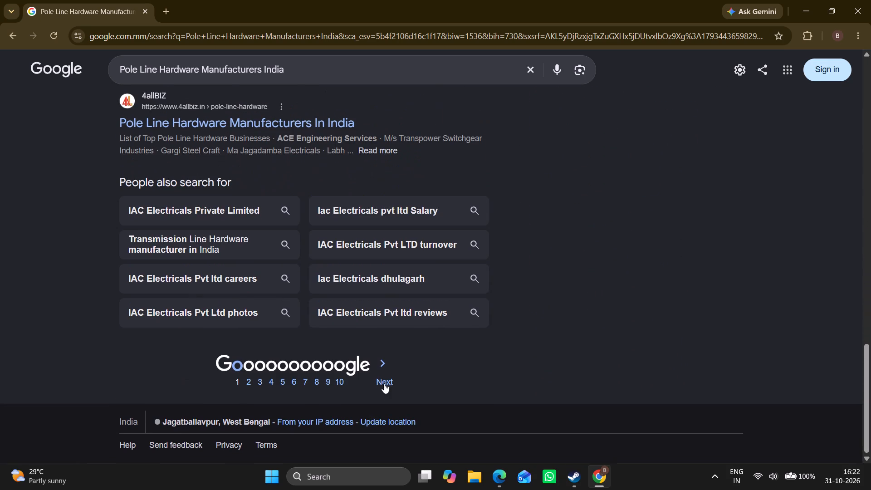
click(384, 383)
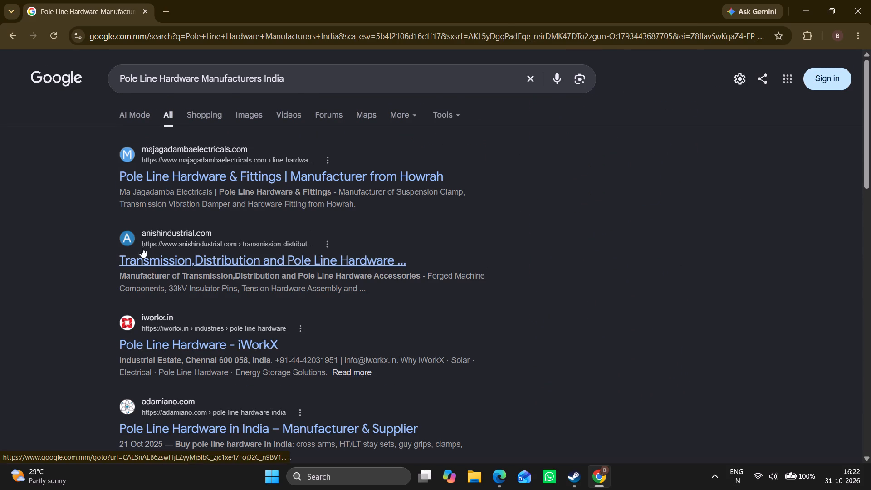
double_click(499, 475)
click(499, 476)
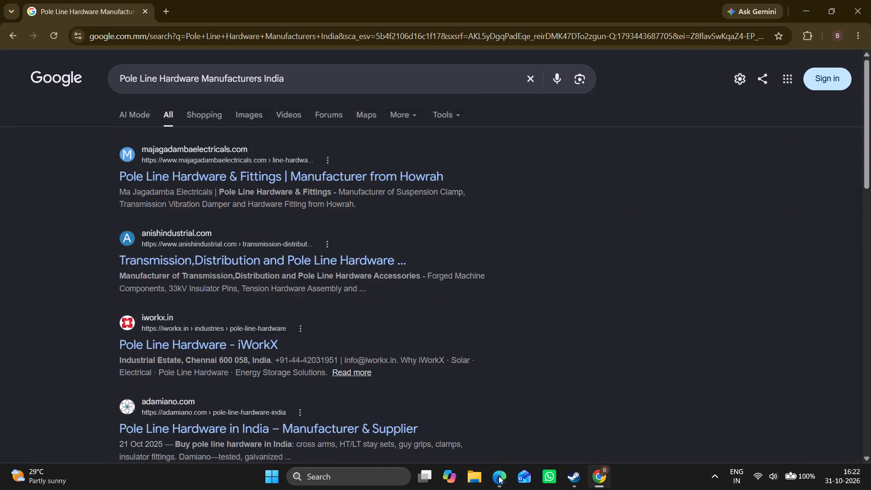
text(13)
key(Return)
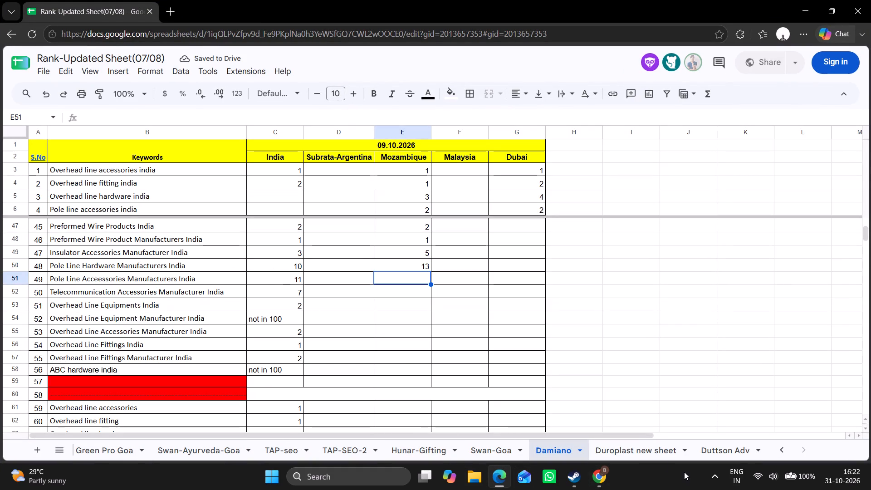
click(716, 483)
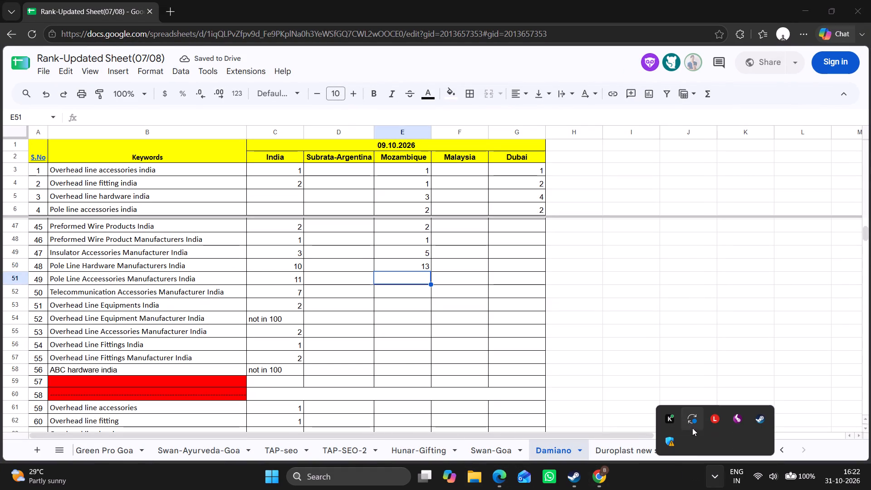
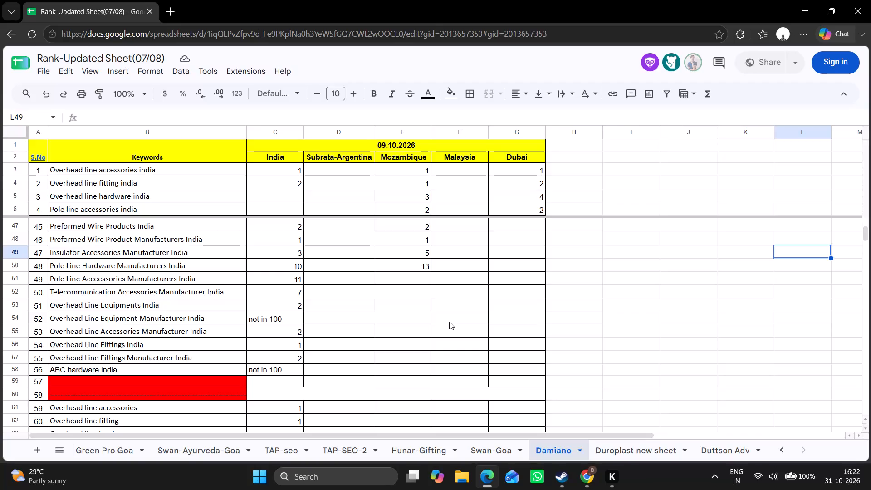
Copy "Pole Line Acceessories Manufacturers India" (No. 49) from the rank sheet, select its Mozambique cell and search Google for the keyword in Chrome.
double_click(393, 280)
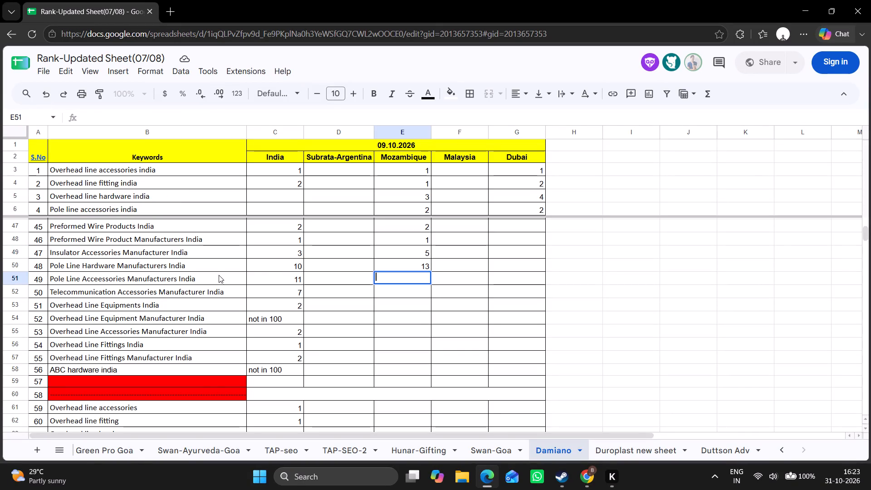
triple_click(219, 275)
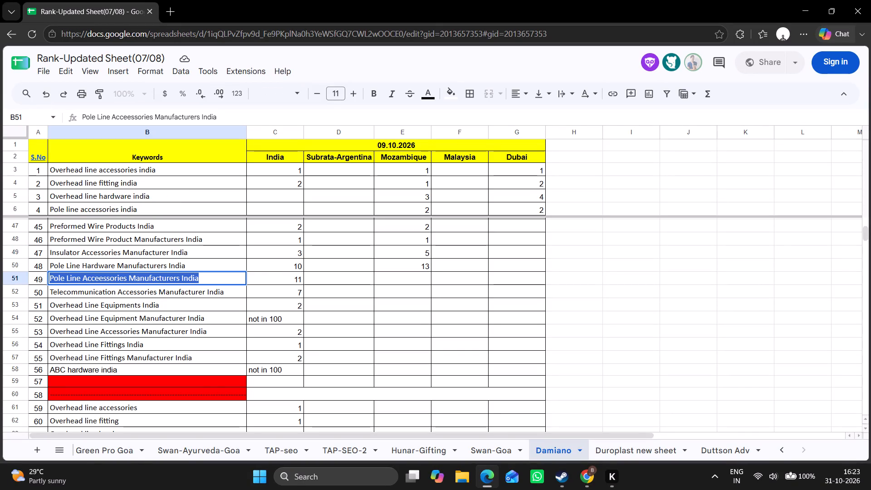
key(ctrl+c)
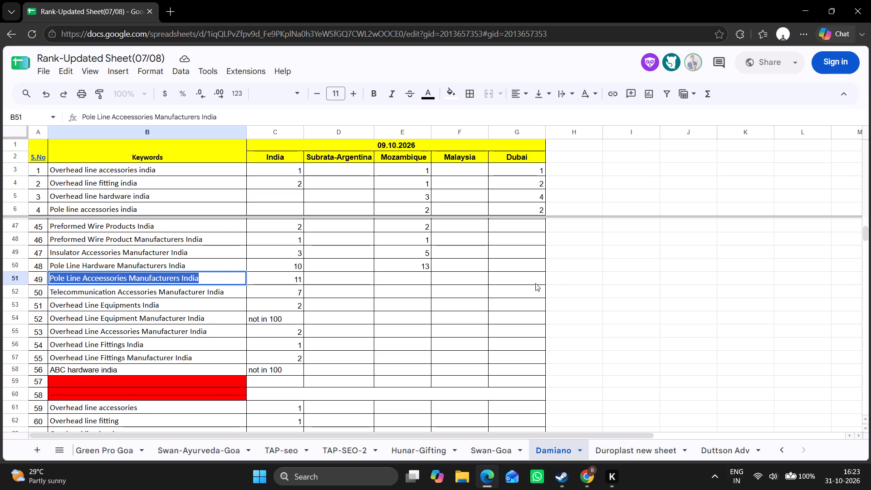
triple_click(393, 276)
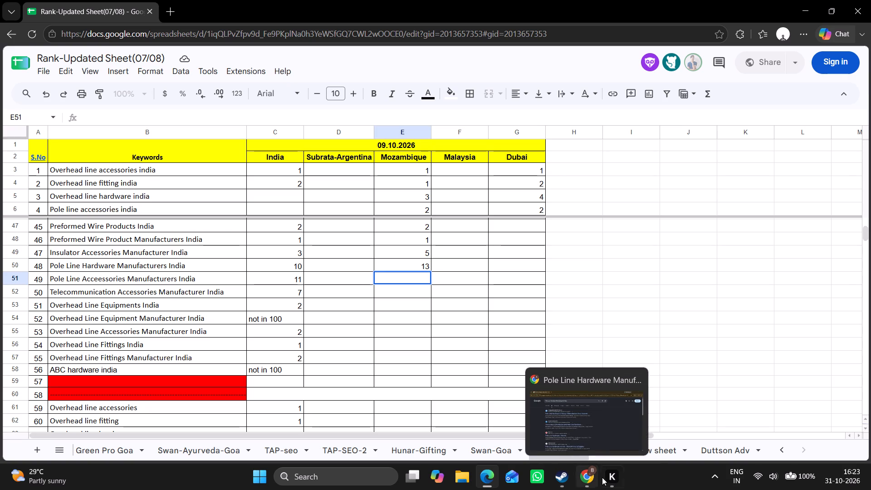
double_click(590, 470)
double_click(590, 470)
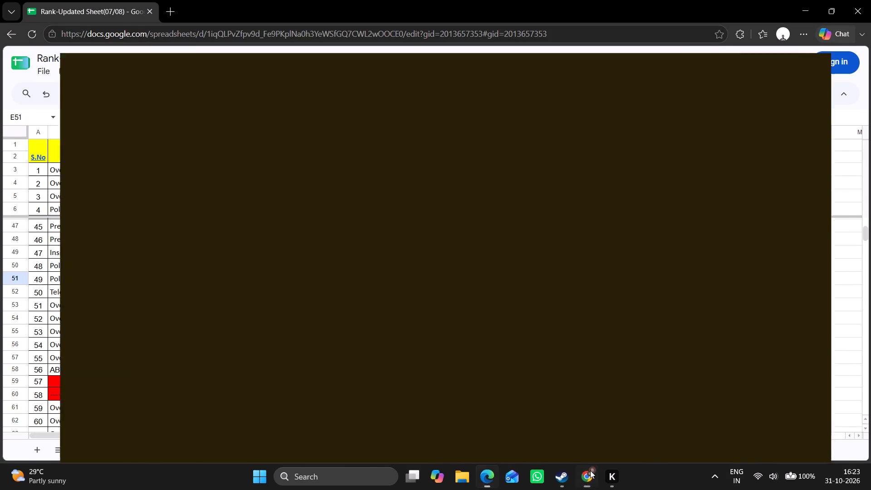
click(590, 470)
double_click(528, 76)
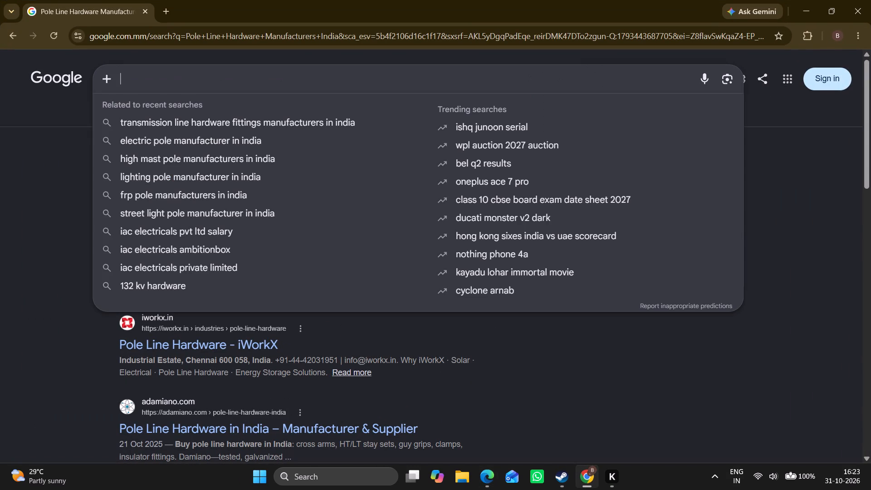
key(ctrl+v)
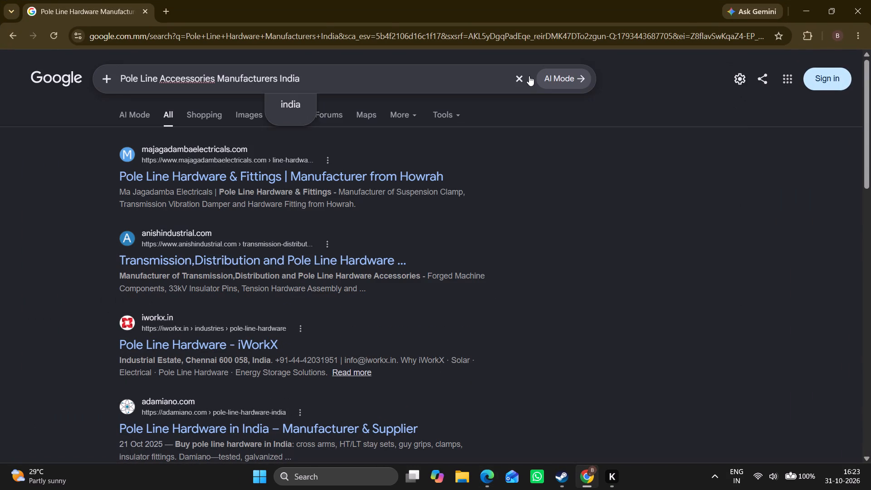
key(Return)
Locate the adamiano.com listing for the No. 49 keyword across the result pages and enter 11 in its Mozambique cell in Edge.
scroll(234, 200, down, 2)
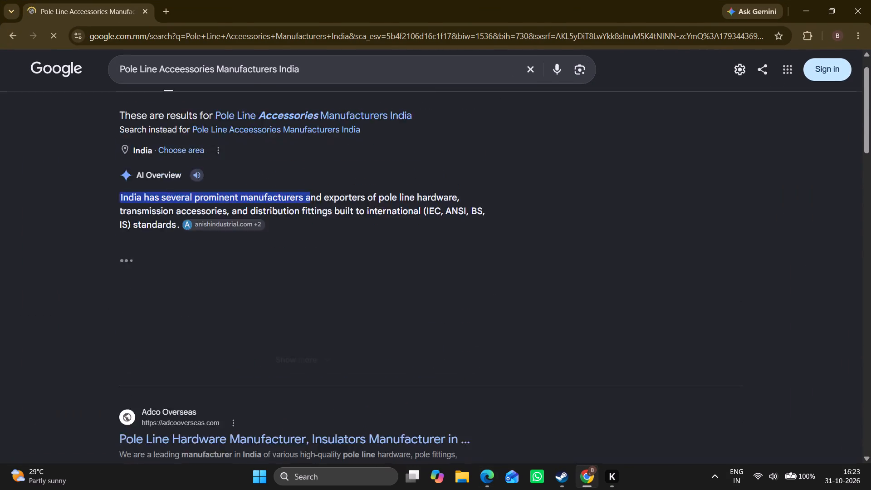
scroll(234, 200, down, 2)
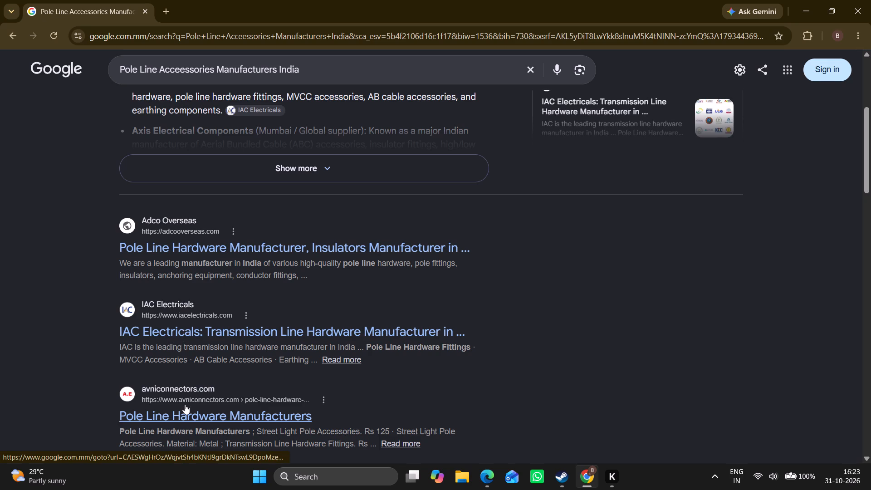
scroll(185, 404, down, 4)
scroll(166, 363, down, 6)
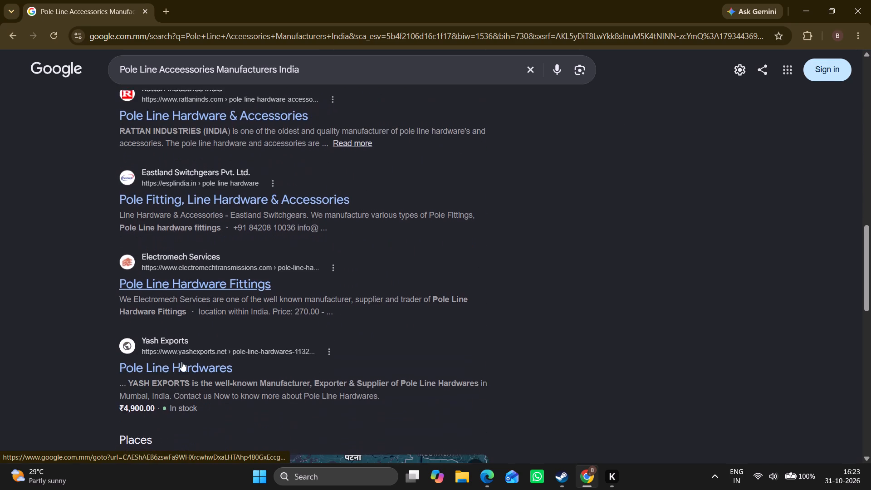
scroll(181, 362, down, 3)
scroll(451, 381, down, 5)
scroll(414, 390, down, 6)
scroll(636, 345, down, 7)
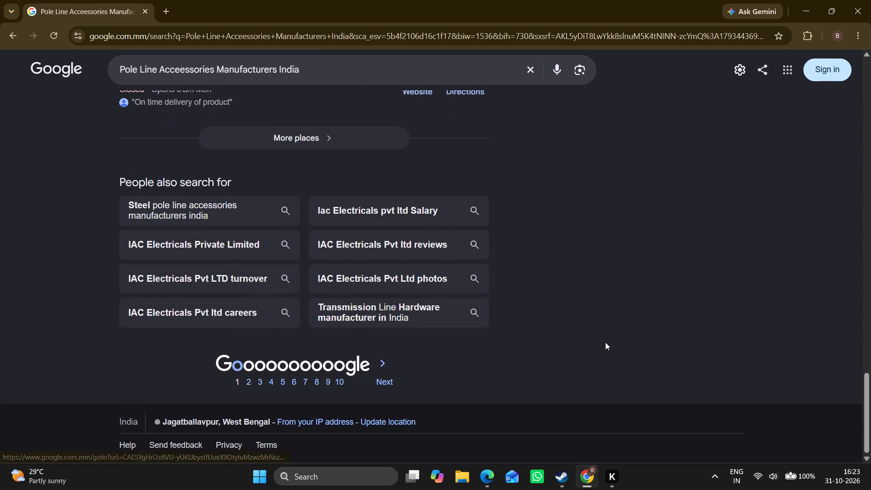
triple_click(372, 375)
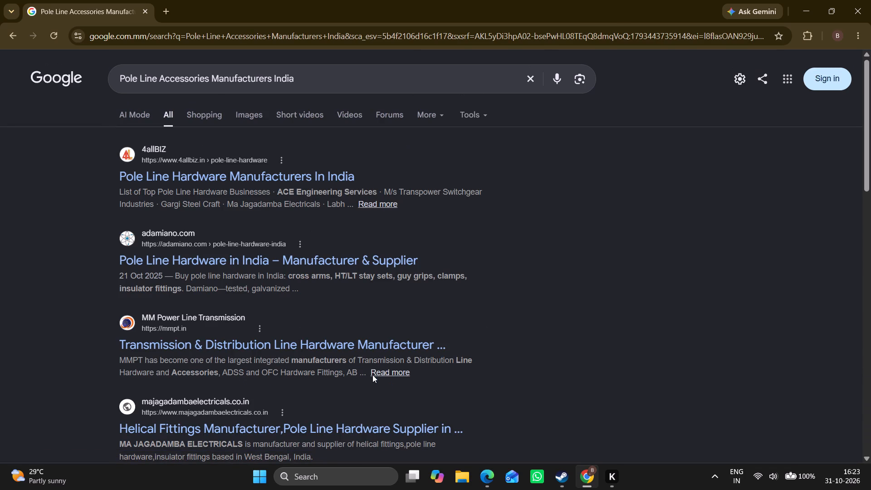
double_click(487, 474)
double_click(487, 474)
double_click(486, 474)
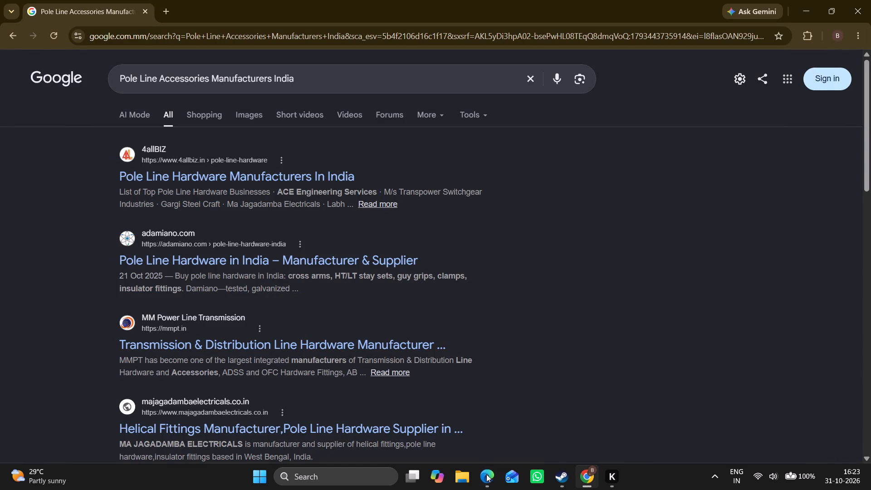
click(486, 474)
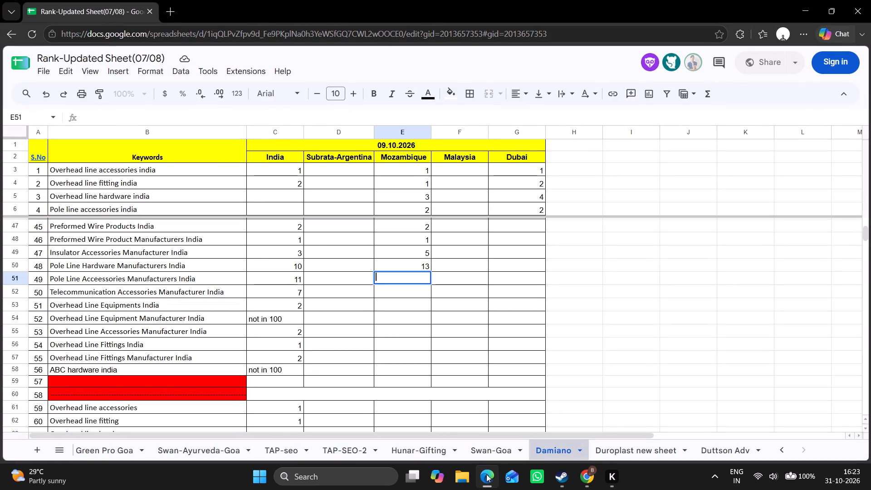
text(11)
key(Return)
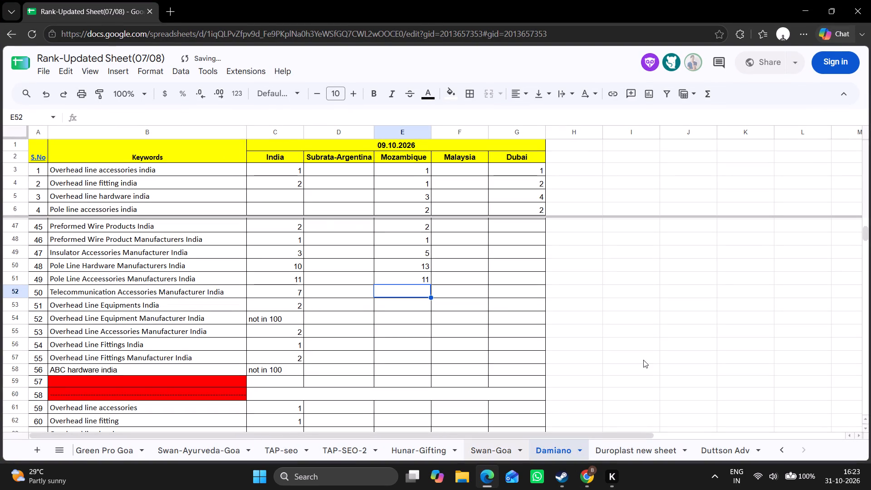
Copy "Telecommunication Accessories Manufacturer India" (No. 50) from the rank sheet, select its Mozambique cell and search Google for the keyword in Chrome.
double_click(233, 288)
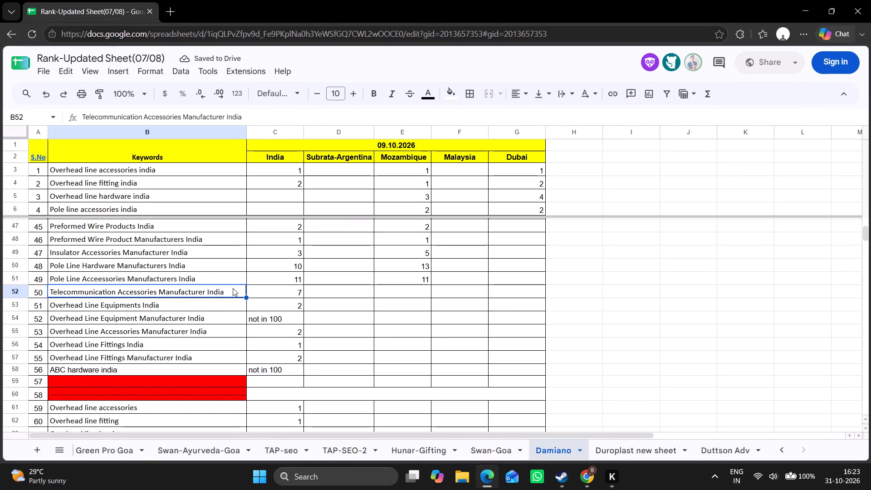
double_click(233, 288)
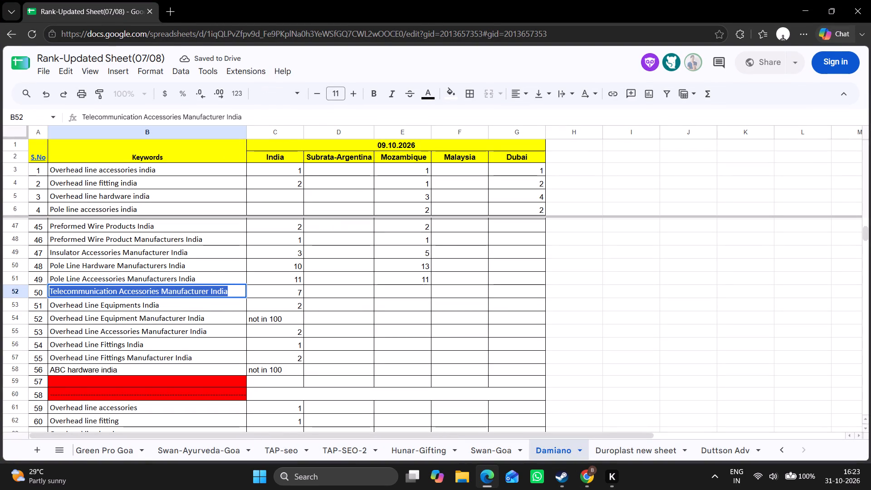
key(ctrl+c)
key(ctrl+v)
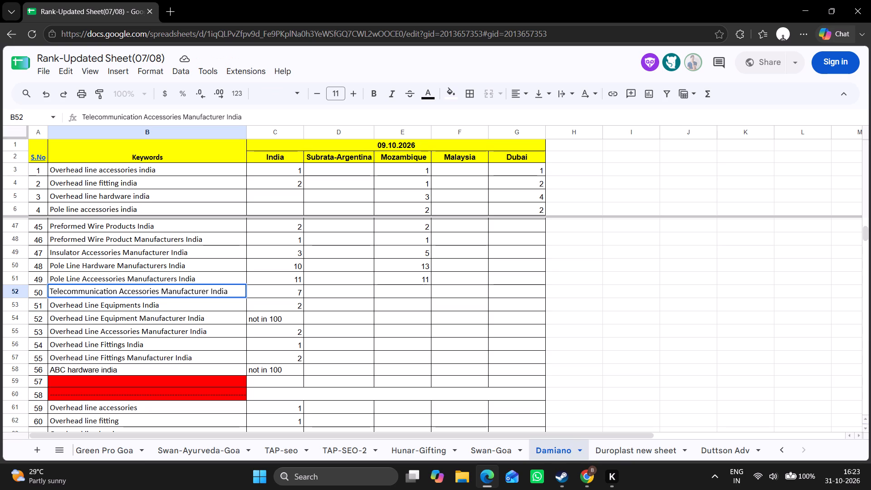
key(ctrl+a)
key(ctrl+a)
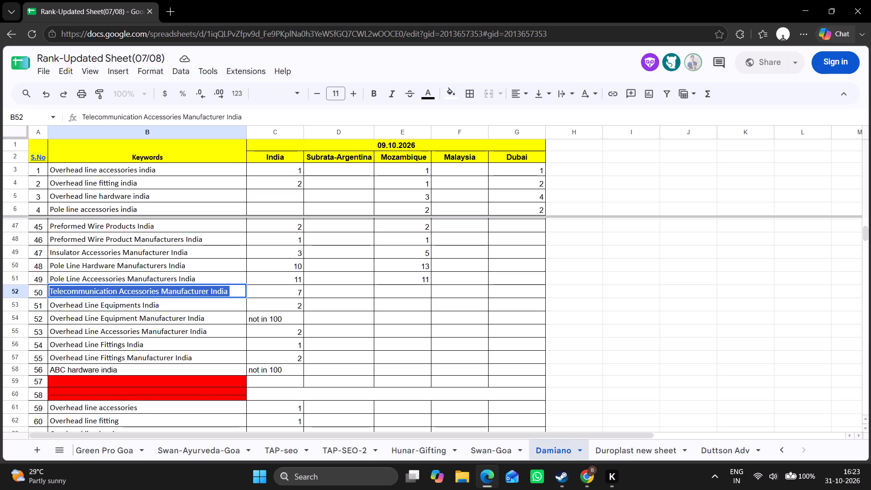
key(ctrl+c)
double_click(419, 296)
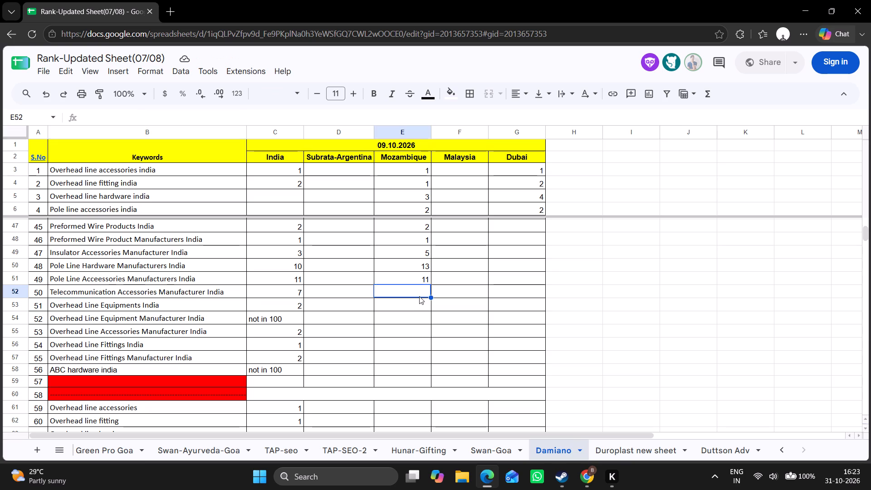
double_click(587, 469)
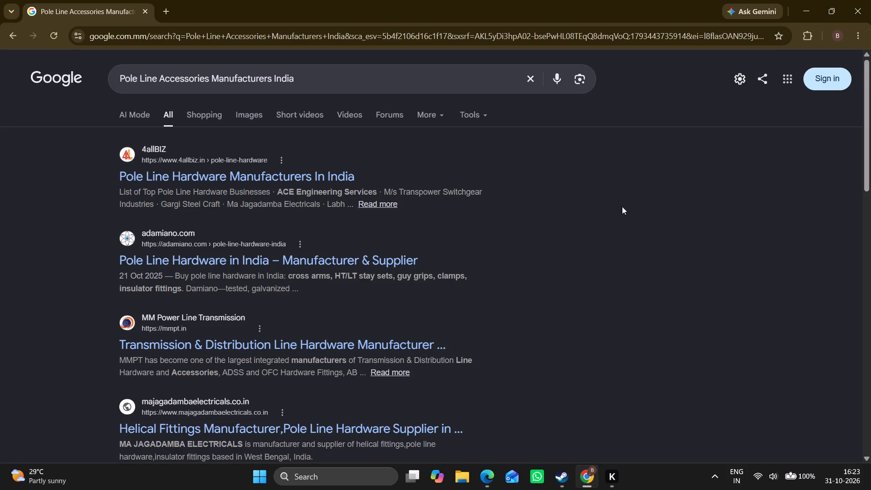
double_click(471, 74)
triple_click(470, 76)
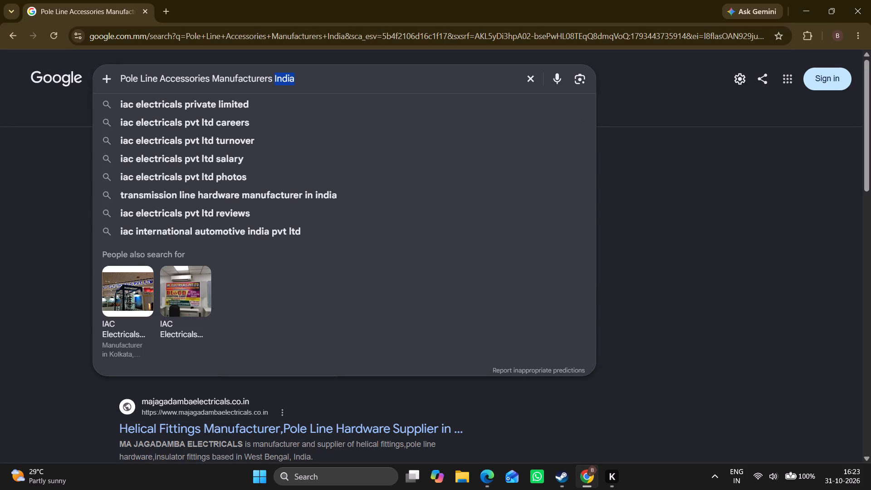
key(ctrl+v)
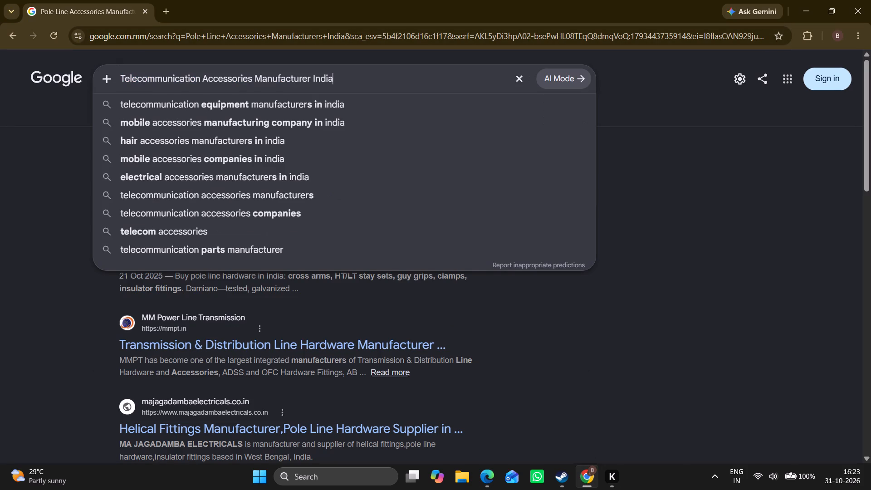
key(Return)
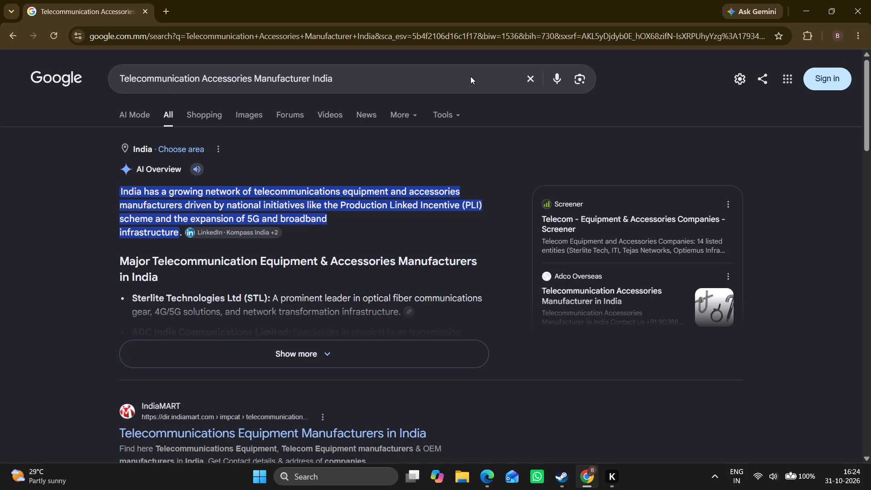
Locate the adamiano.com listing for "Telecommunication Accessories Manufacturer India" across the result pages and enter 12 for No. 50 under Mozambique in Edge.
scroll(379, 129, down, 2)
scroll(179, 350, down, 2)
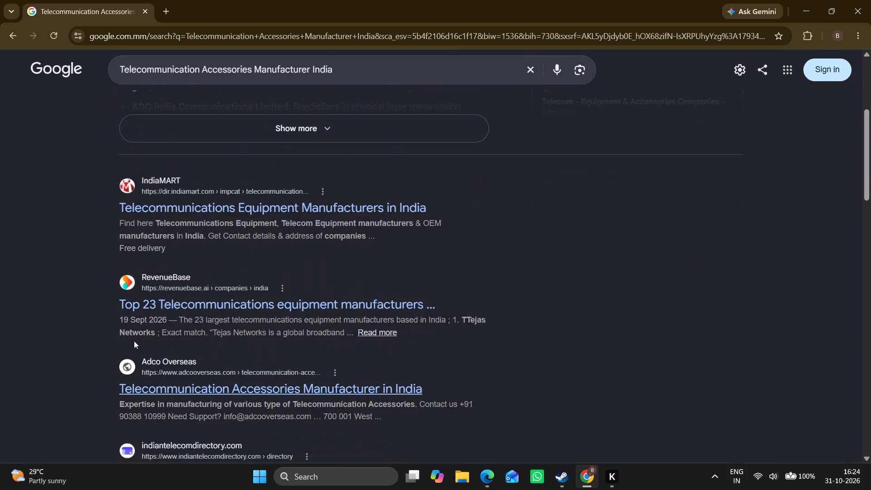
scroll(141, 390, down, 2)
scroll(142, 427, down, 3)
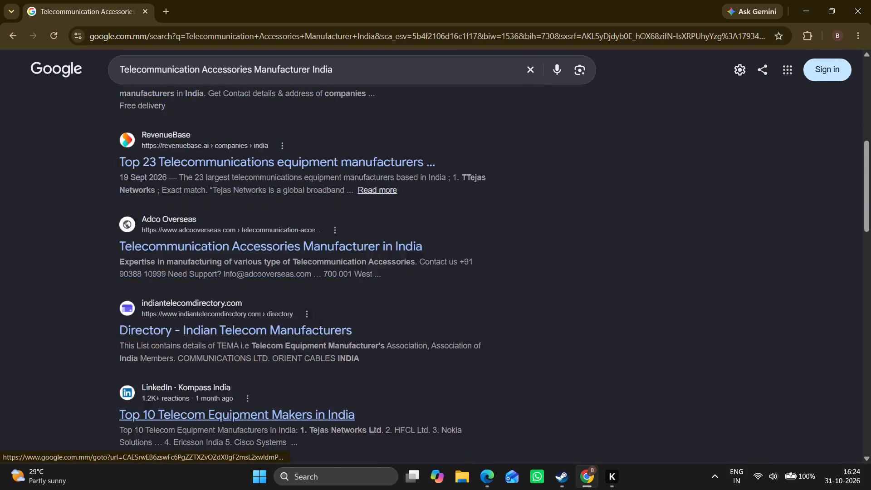
scroll(163, 348, down, 6)
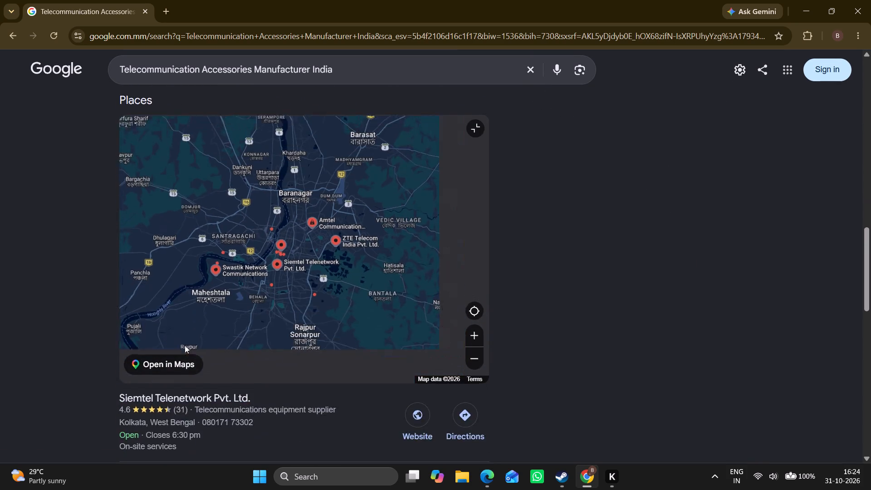
scroll(183, 352, down, 10)
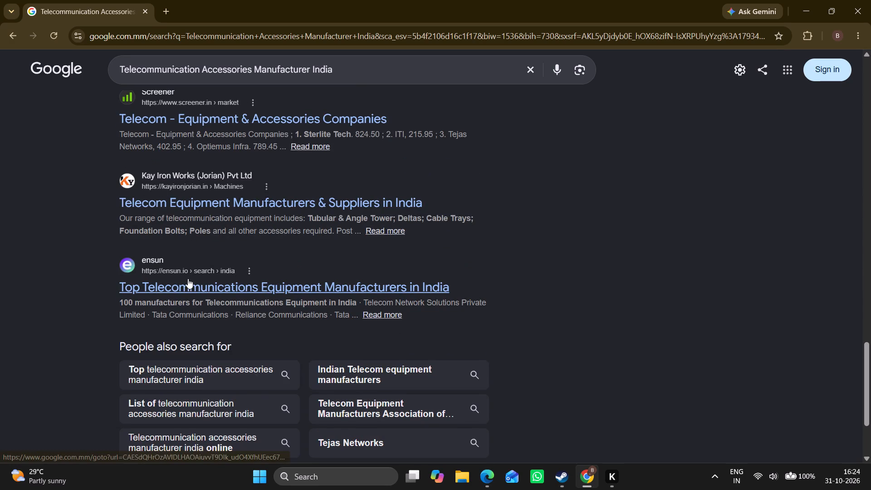
scroll(188, 279, down, 5)
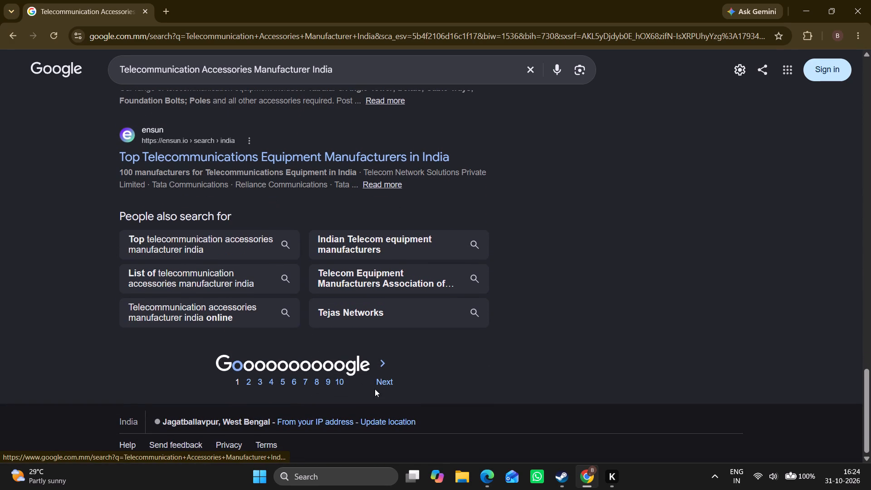
double_click(391, 383)
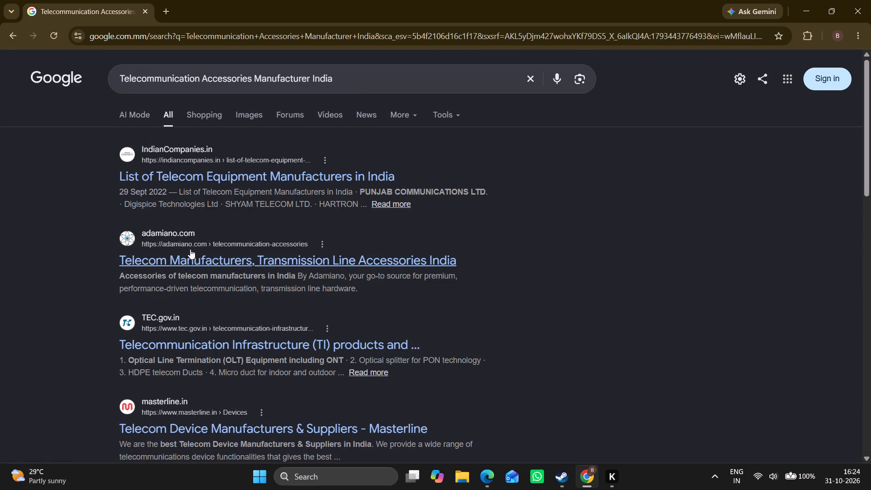
double_click(484, 475)
double_click(479, 476)
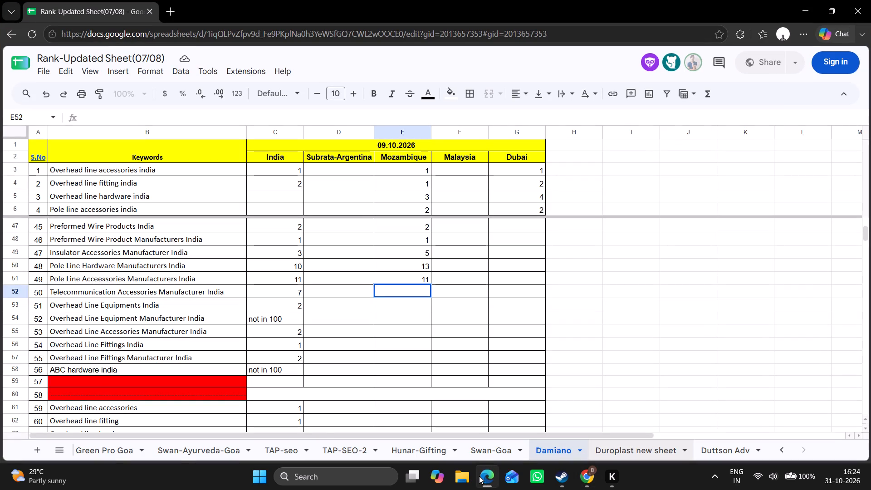
text(12)
key(Return)
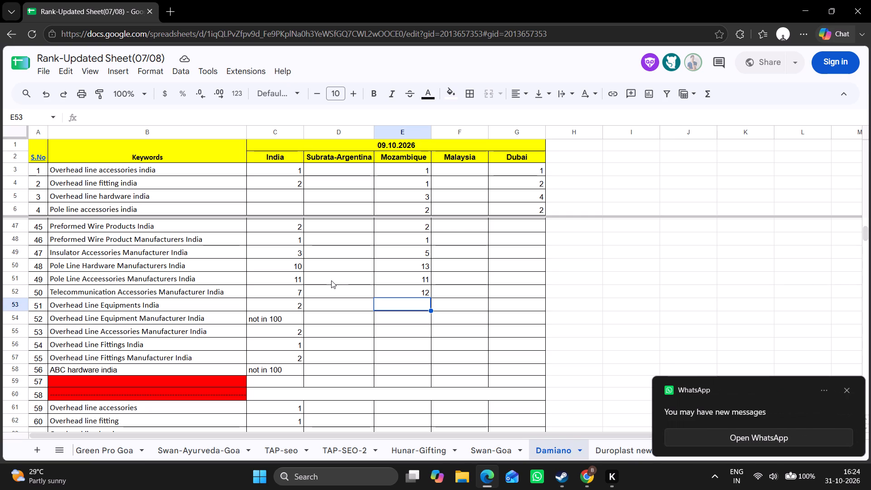
Copy "Overhead Line Equipments India" (No. 51) from the rank sheet, select its Mozambique cell and search Google for the keyword in Chrome.
double_click(201, 306)
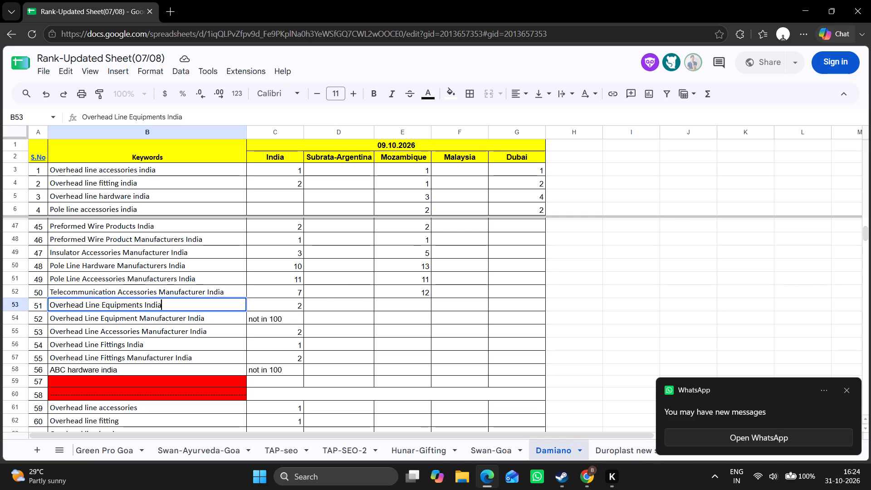
double_click(201, 306)
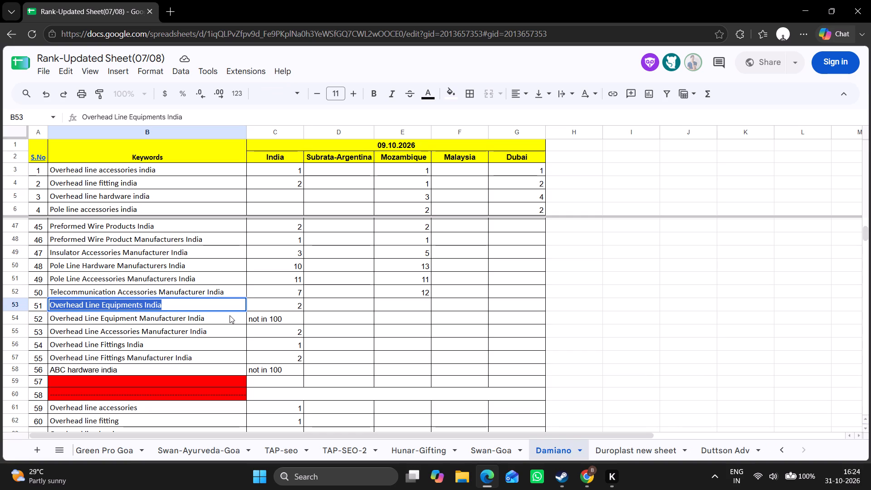
key(ctrl+c)
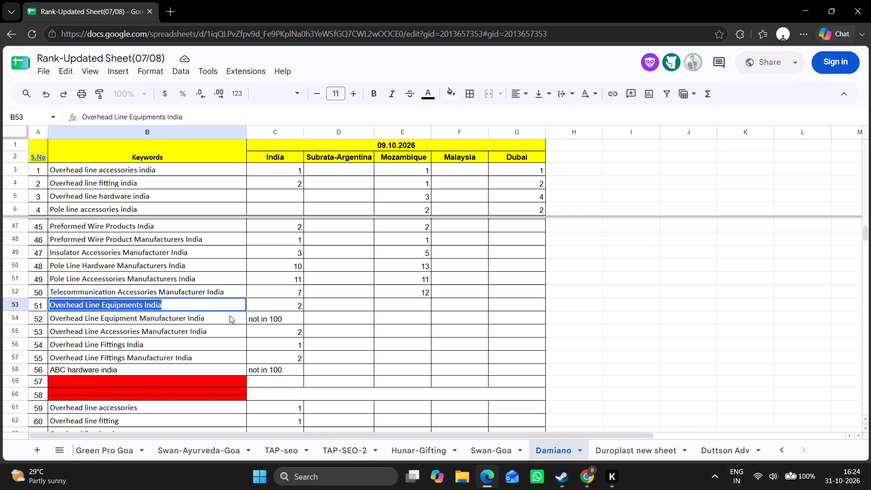
click(409, 306)
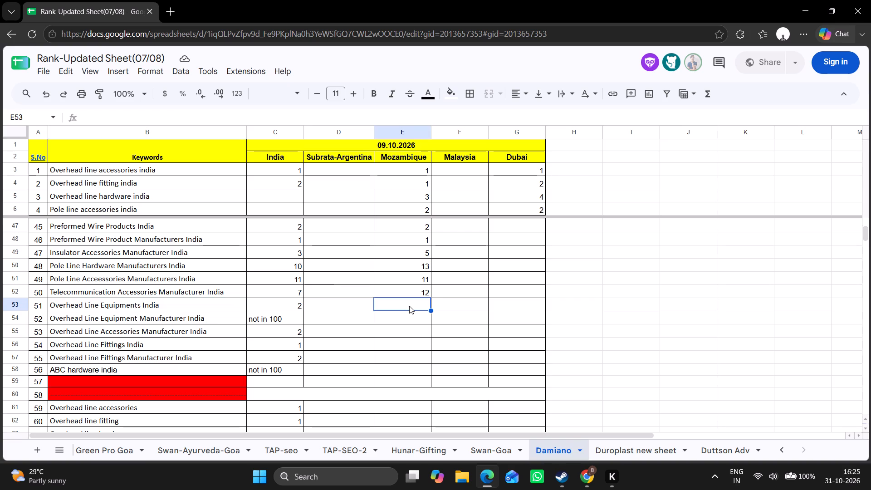
double_click(588, 475)
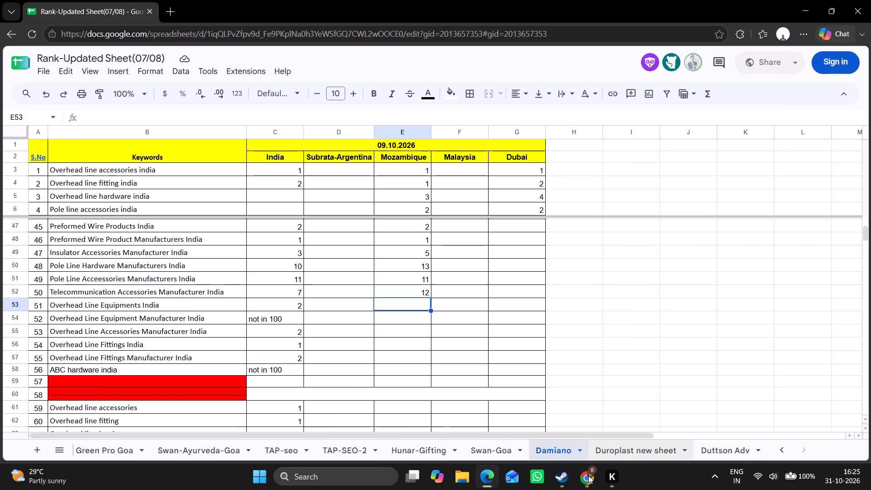
click(588, 475)
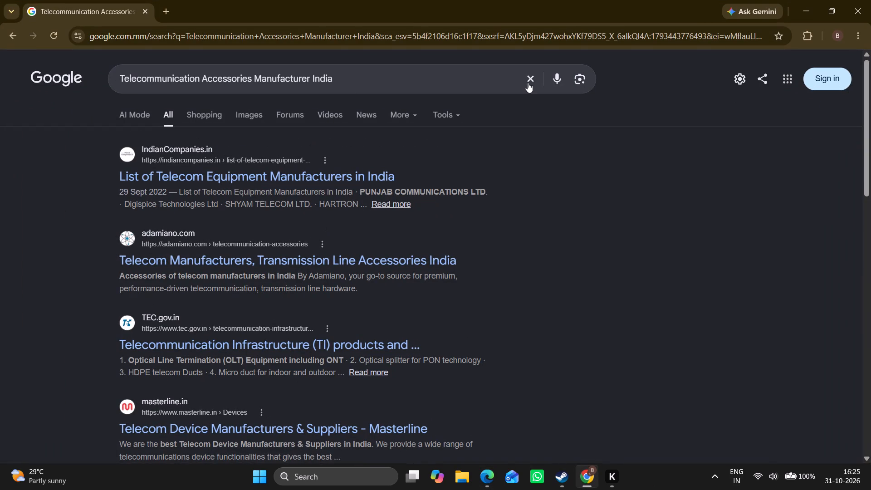
click(528, 83)
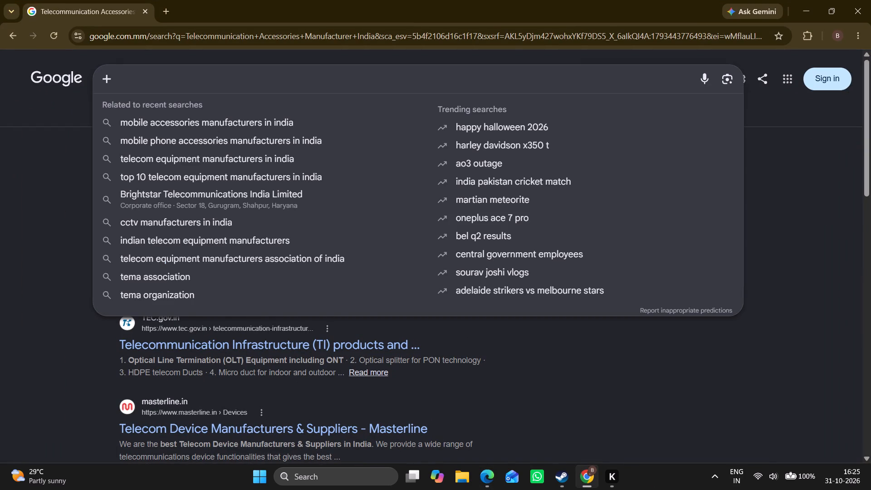
key(ctrl+v)
key(Return)
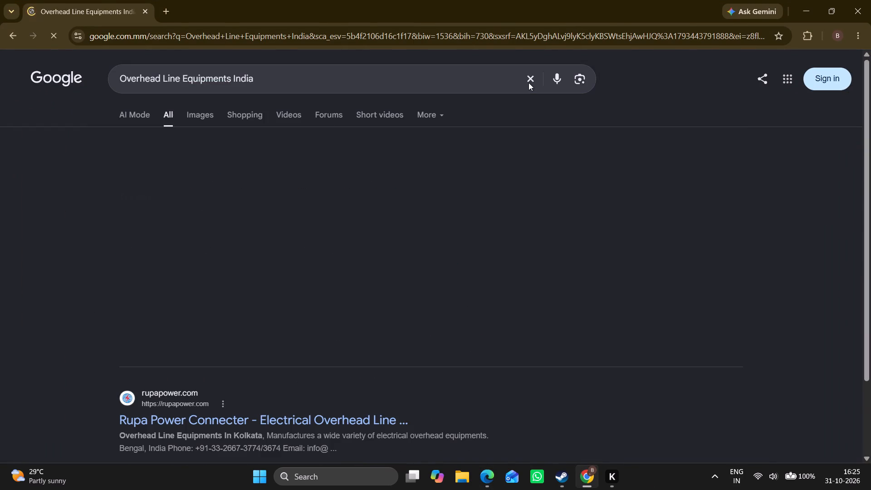
Locate the adamiano.com listing in the results for "Overhead Line Equipments India" and enter 3 for No. 51 under Mozambique in Edge.
scroll(38, 328, down, 3)
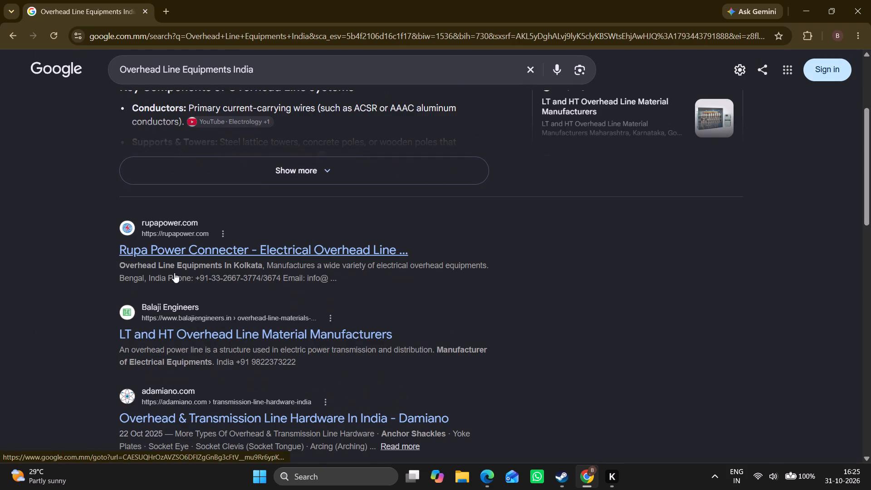
click(488, 486)
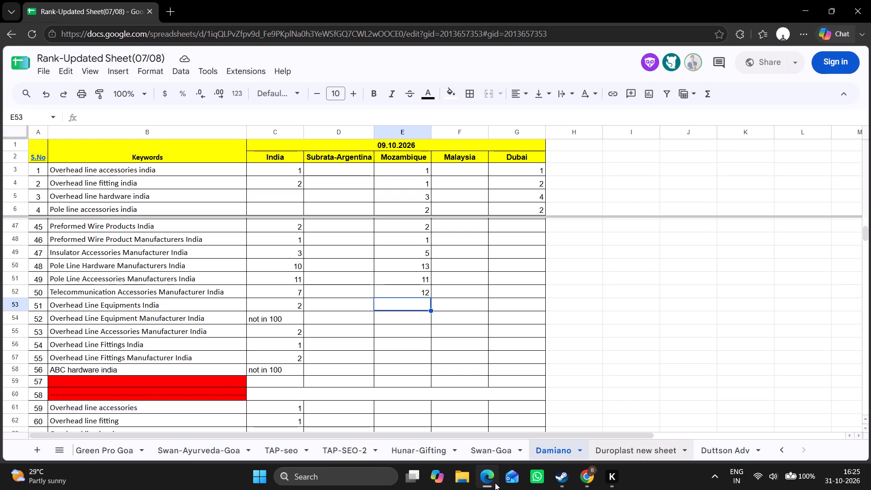
key(3)
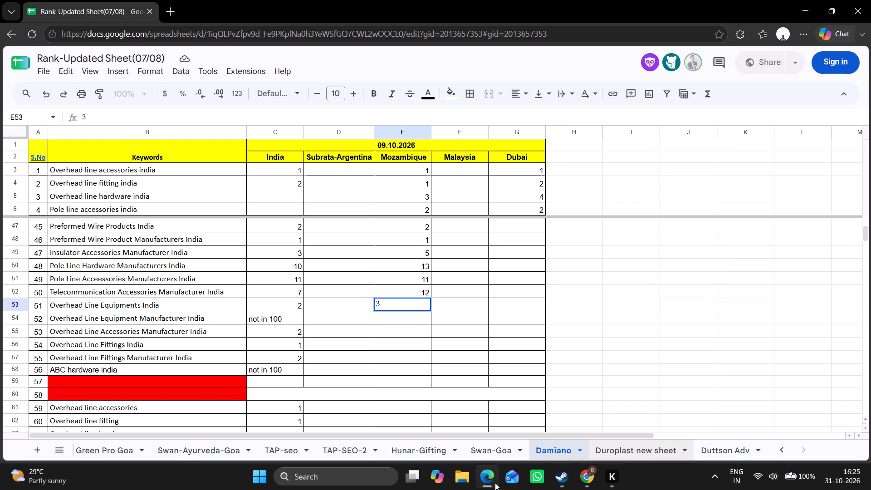
key(Return)
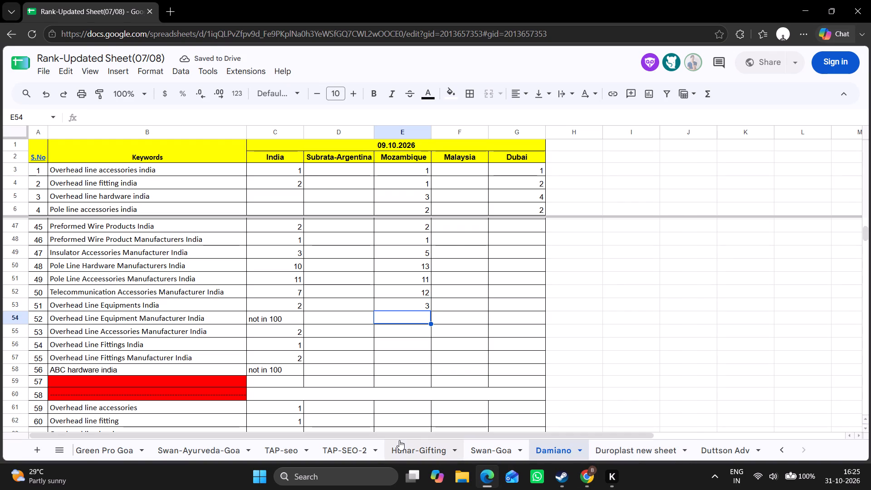
Enter "Not in 100" in the Mozambique cell of "Overhead Line Equipment Manufacturer India" (No. 52).
key(shift+n)
text(ot in 100)
key(Return)
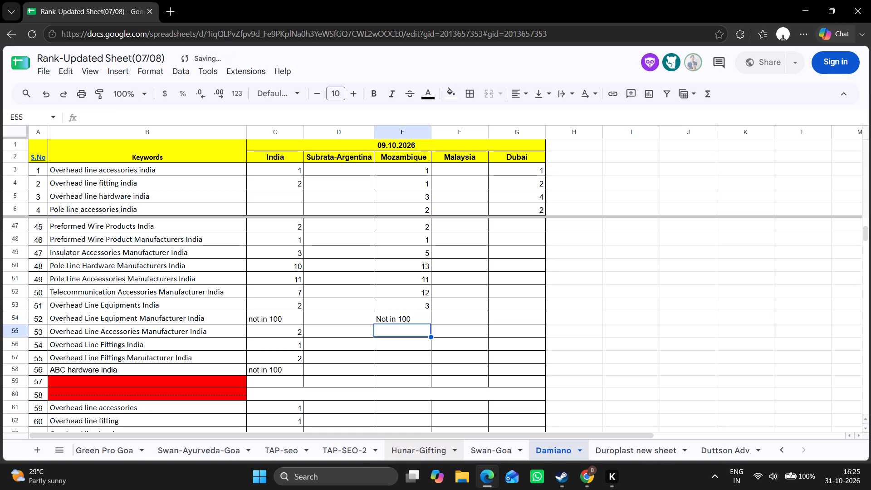
Copy "Overhead Line Accessories Manufacturer India" (No. 53) from the rank sheet, open its Mozambique cell and search Google for the keyword in Chrome.
scroll(399, 440, up, 1)
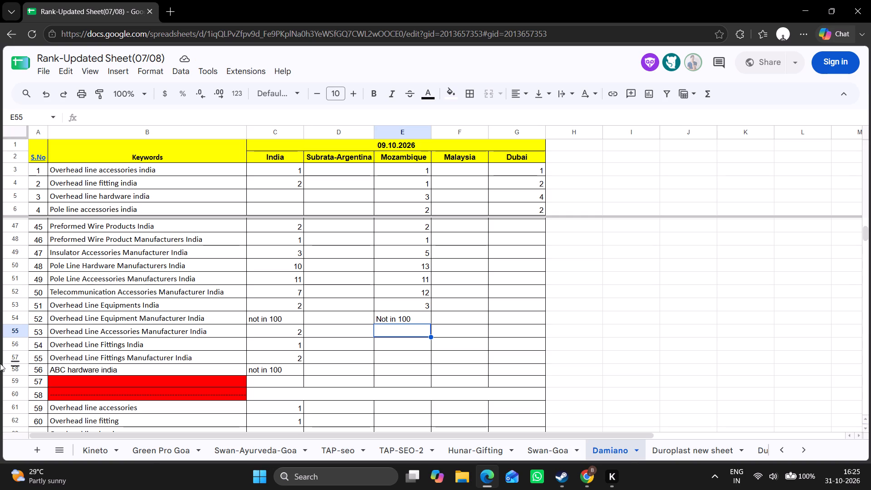
double_click(215, 333)
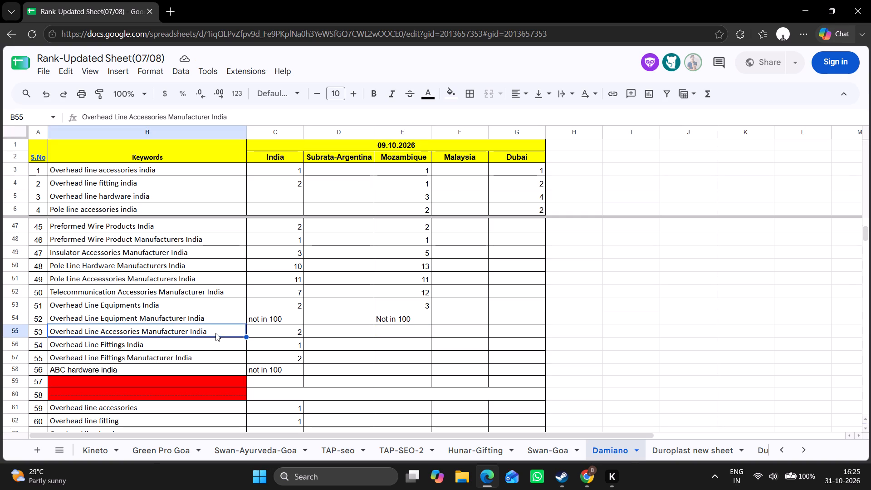
double_click(215, 333)
triple_click(215, 333)
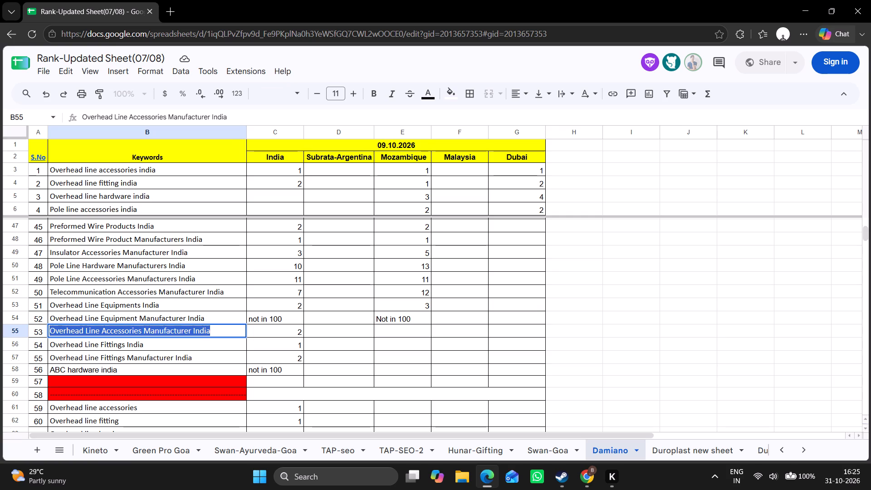
click(215, 333)
key(ctrl+c)
double_click(391, 330)
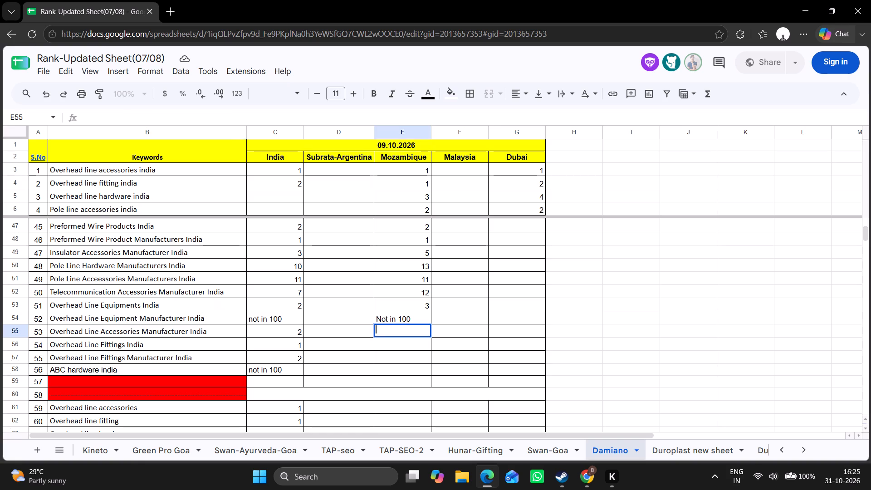
triple_click(591, 475)
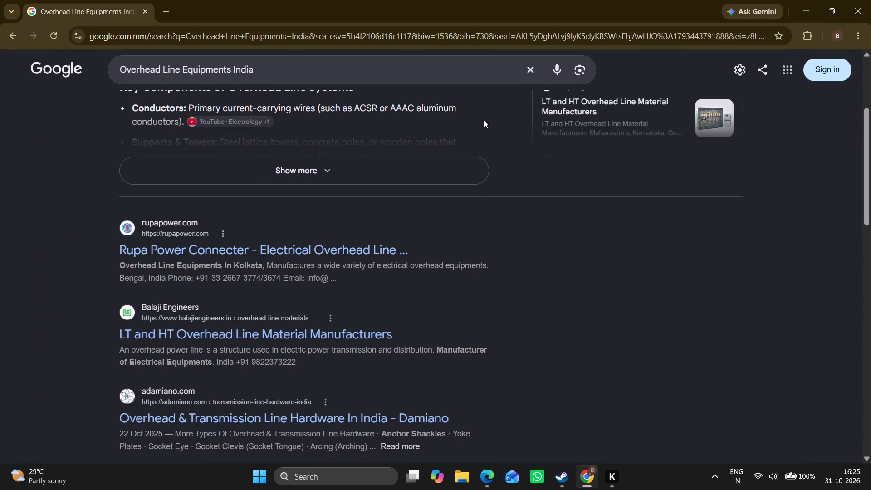
click(528, 68)
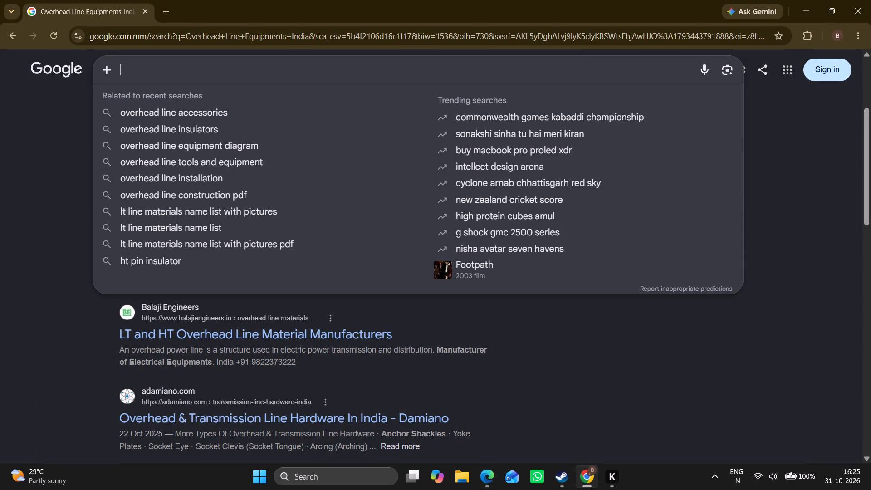
key(ctrl+v)
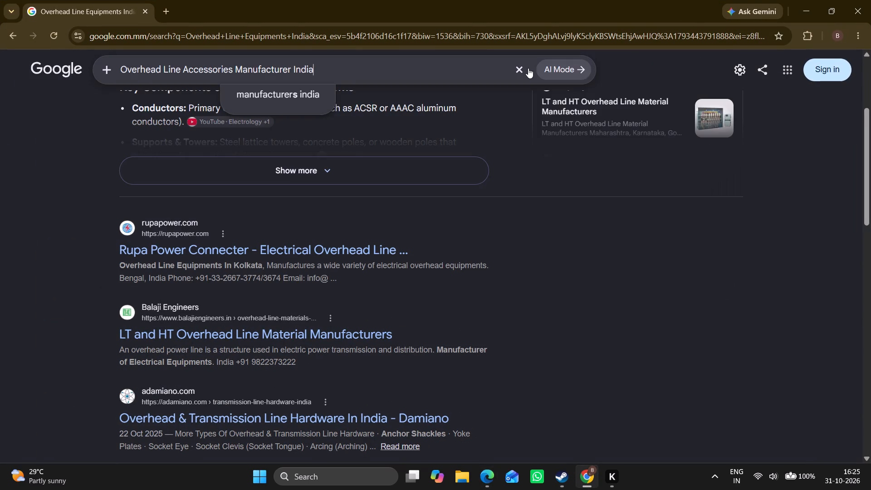
key(Return)
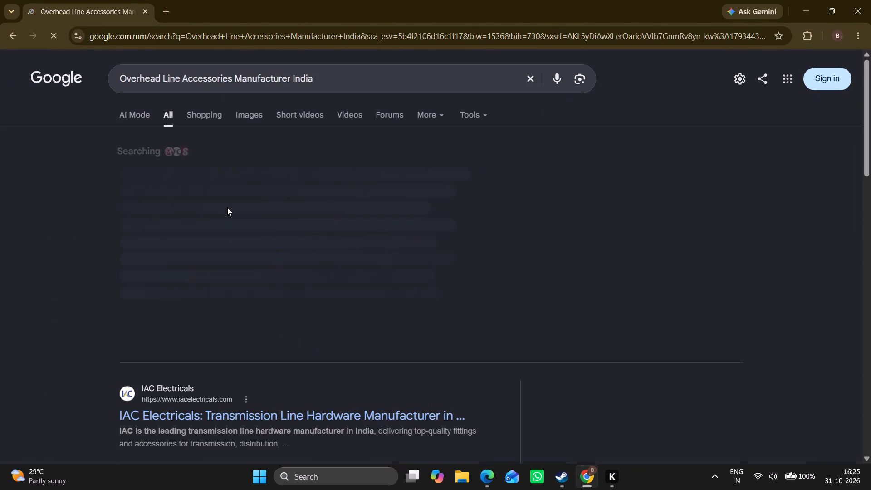
Locate the adamiano.com listing for the No. 53 keyword in the search results and enter 2 in its Mozambique cell in Edge.
scroll(211, 210, down, 2)
double_click(483, 474)
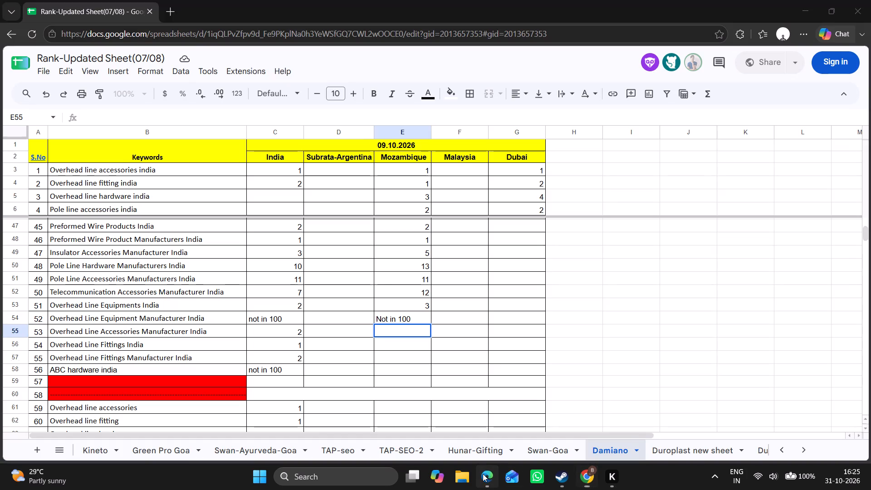
key(2)
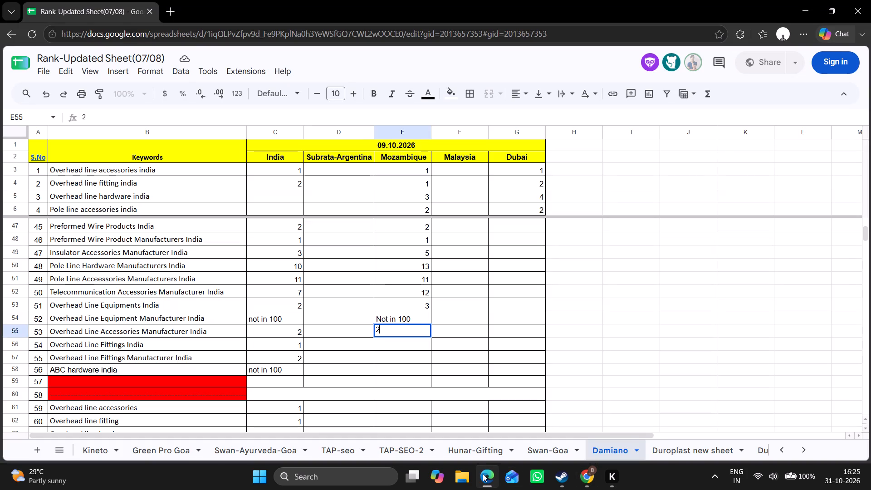
key(Return)
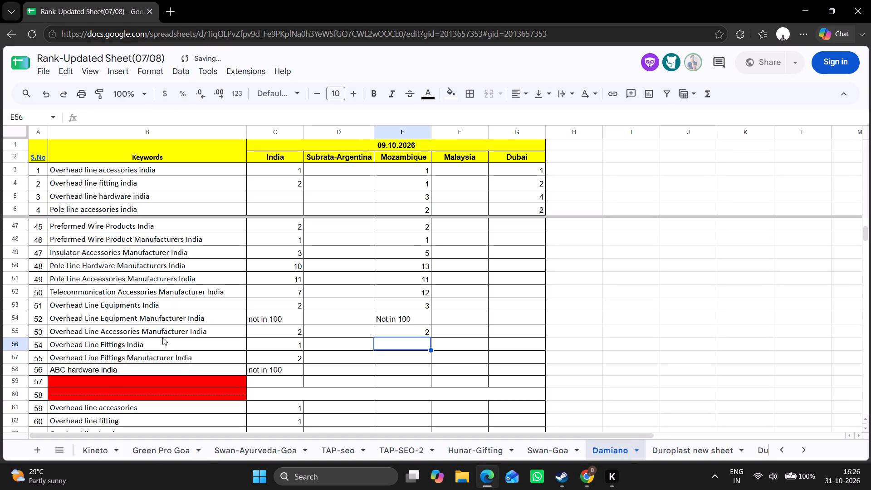
Copy "Overhead Line Fittings India" (No. 54) from the rank sheet, select its Mozambique cell and search Google for the keyword in Chrome.
triple_click(166, 343)
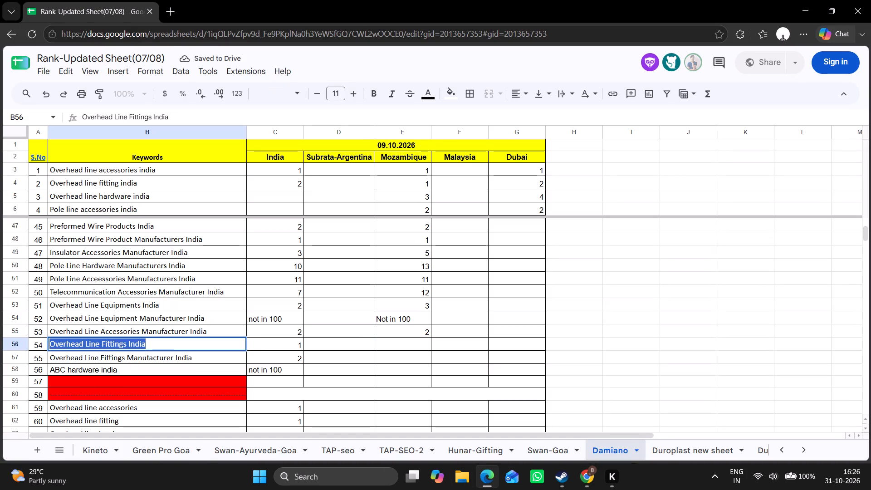
key(ctrl+c)
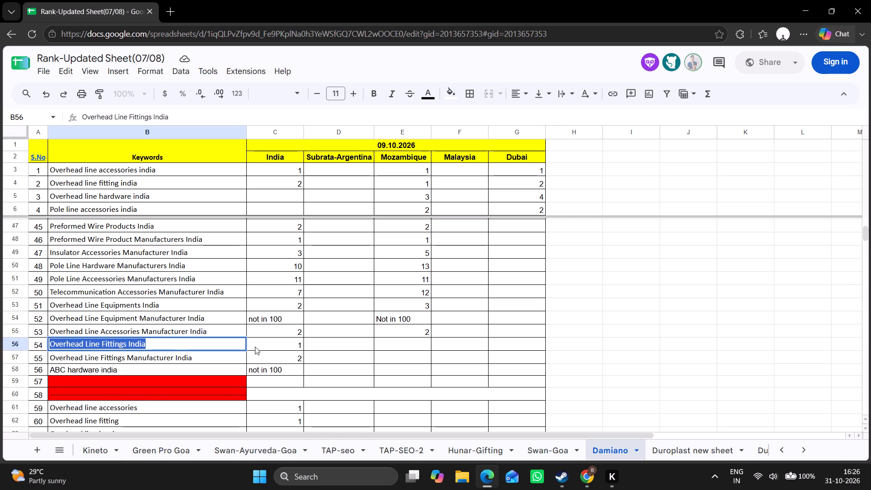
click(390, 344)
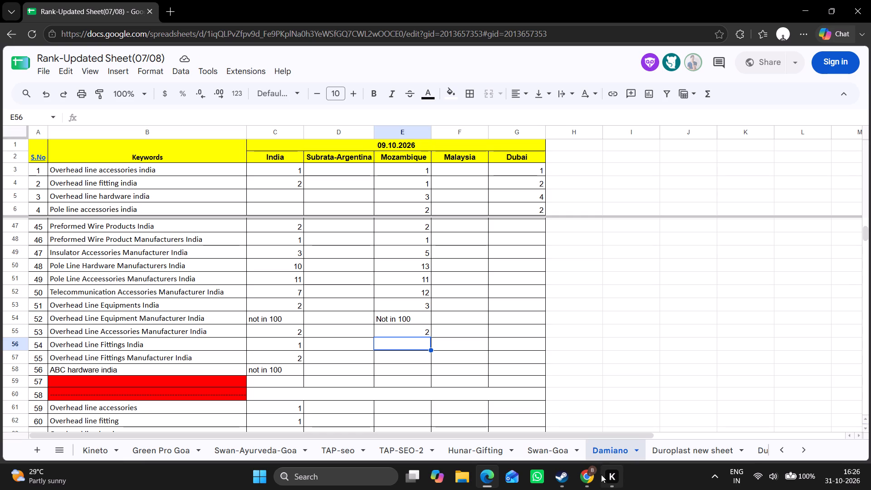
click(585, 476)
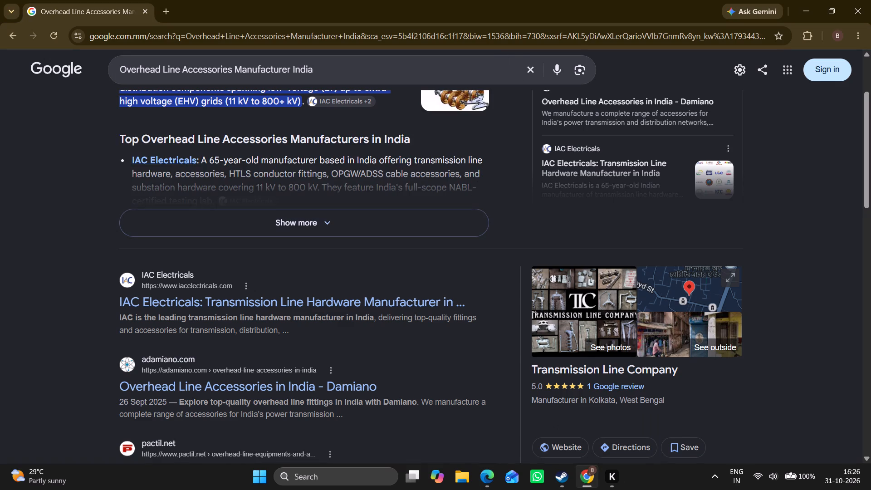
double_click(481, 66)
triple_click(480, 67)
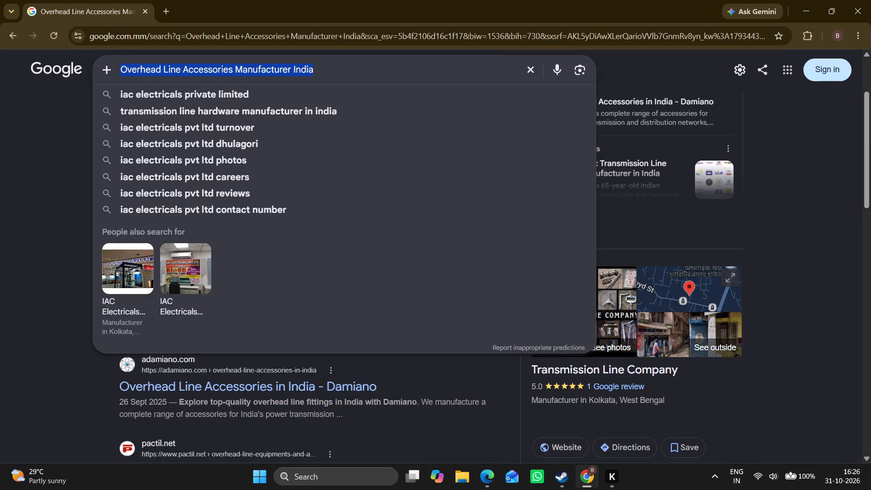
key(ctrl+v)
key(Return)
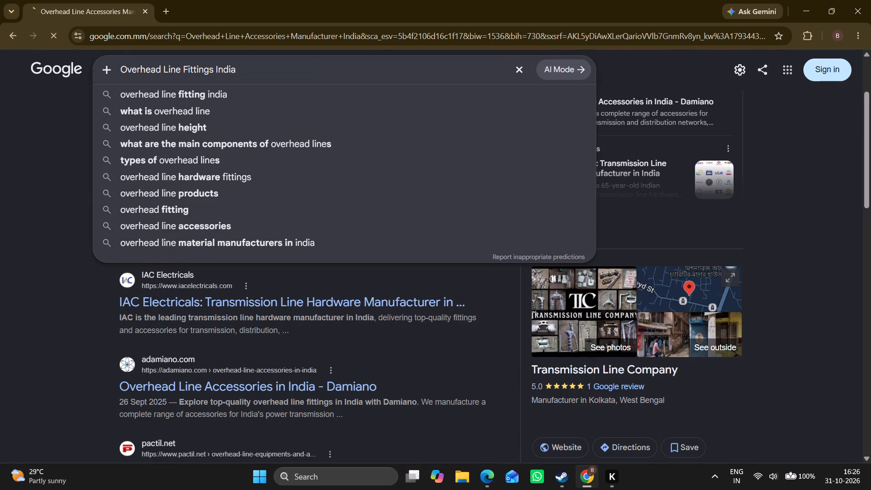
Locate the adamiano.com listing in the results for "Overhead Line Fittings India" and enter 1 for No. 54 under Mozambique in Edge.
scroll(191, 345, down, 1)
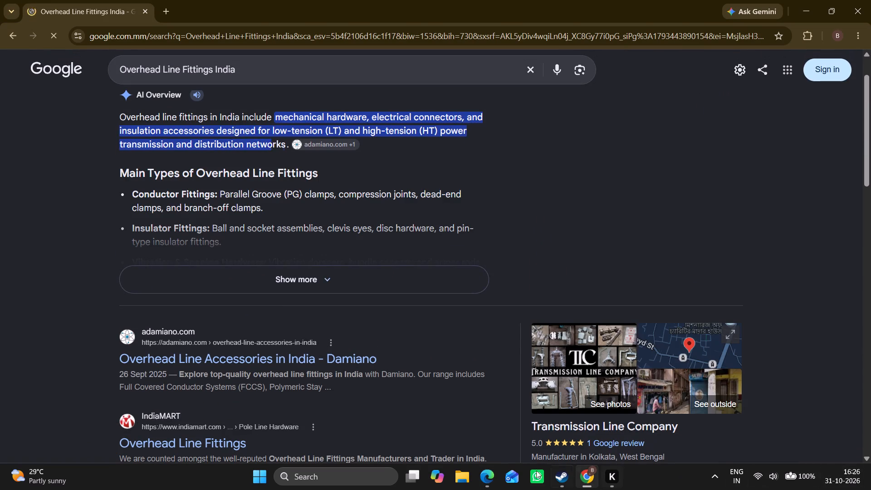
click(485, 475)
key(1)
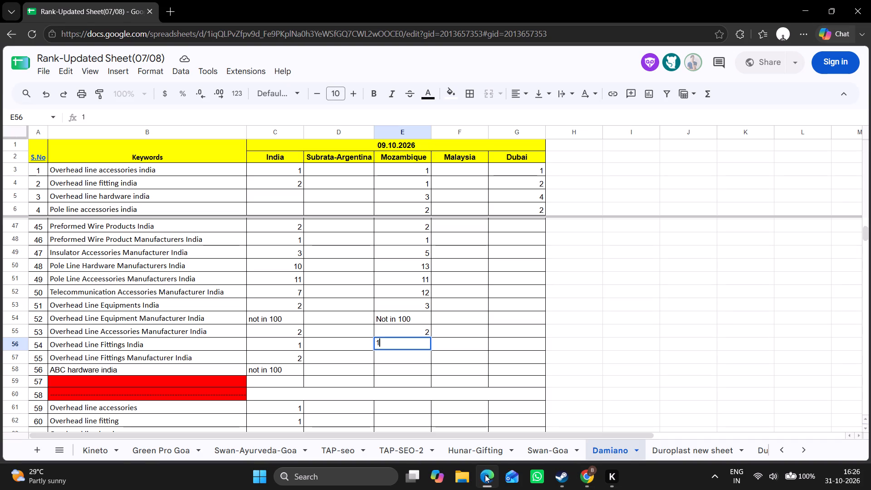
key(Return)
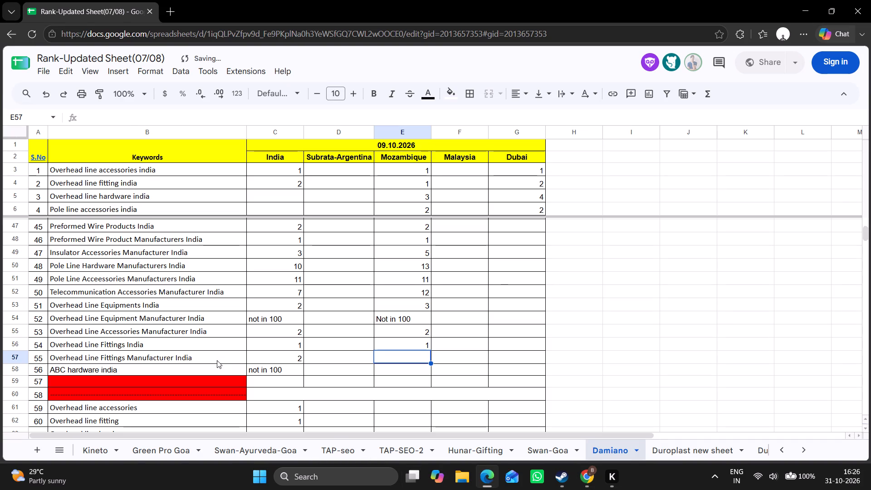
Copy "Overhead Line Fittings Manufacturer India" (No. 55) from the rank sheet, open its Mozambique cell and search Google for the keyword in Chrome.
click(216, 360)
triple_click(215, 358)
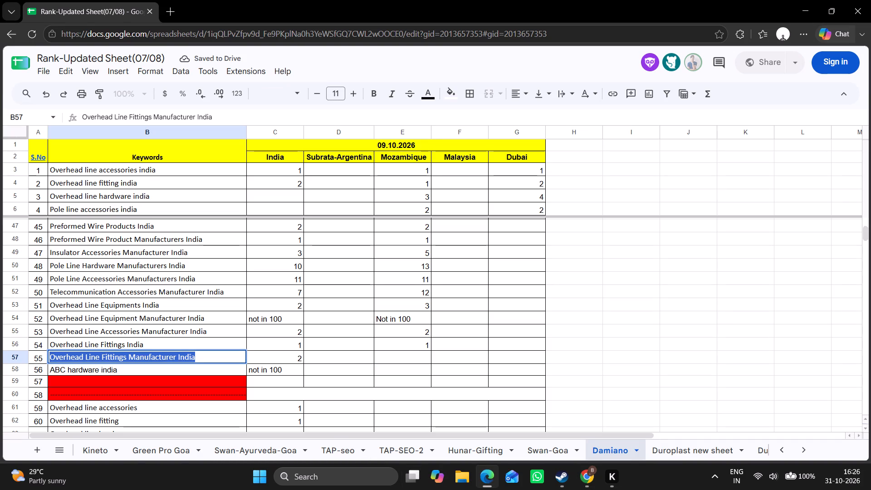
key(ctrl+c)
triple_click(410, 358)
click(410, 358)
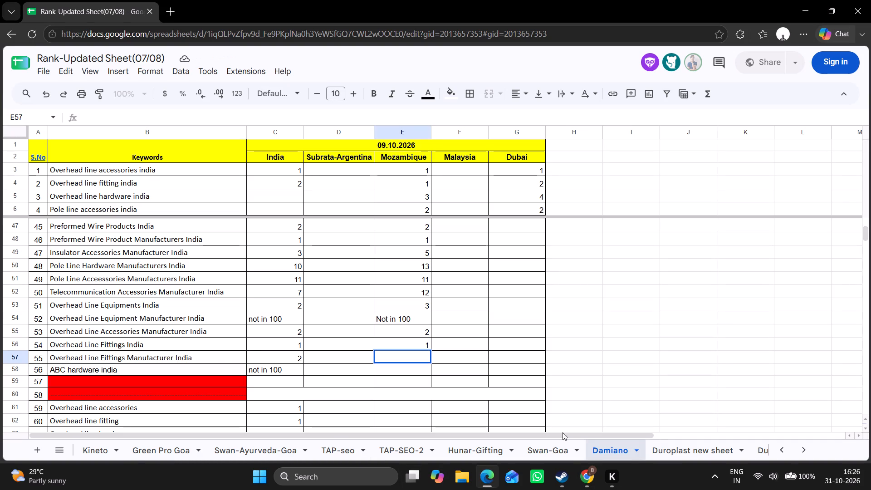
click(578, 482)
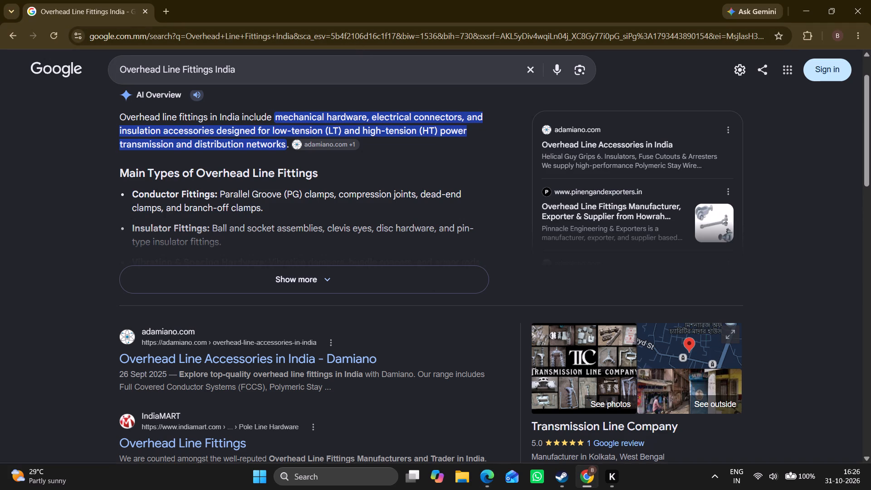
triple_click(315, 65)
click(315, 65)
key(ctrl+v)
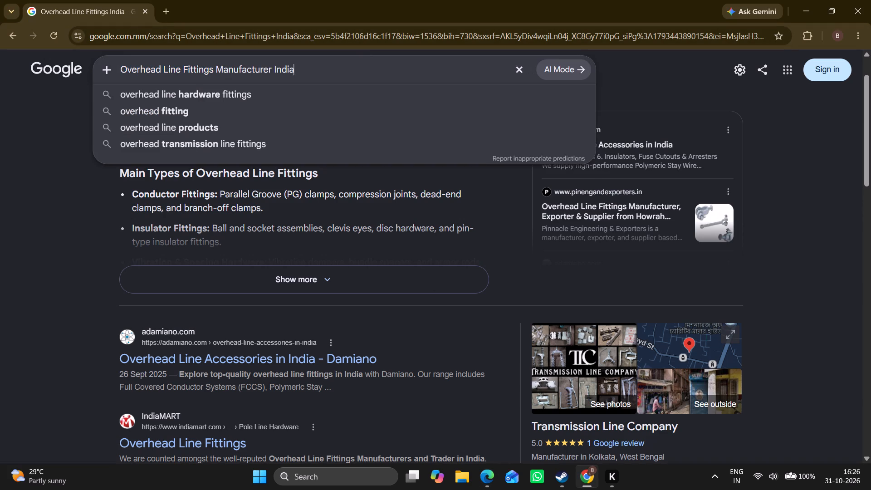
key(Return)
Locate the adamiano.com listing in the results for the No. 55 keyword and enter 2 in its Mozambique cell in Edge.
scroll(185, 309, down, 3)
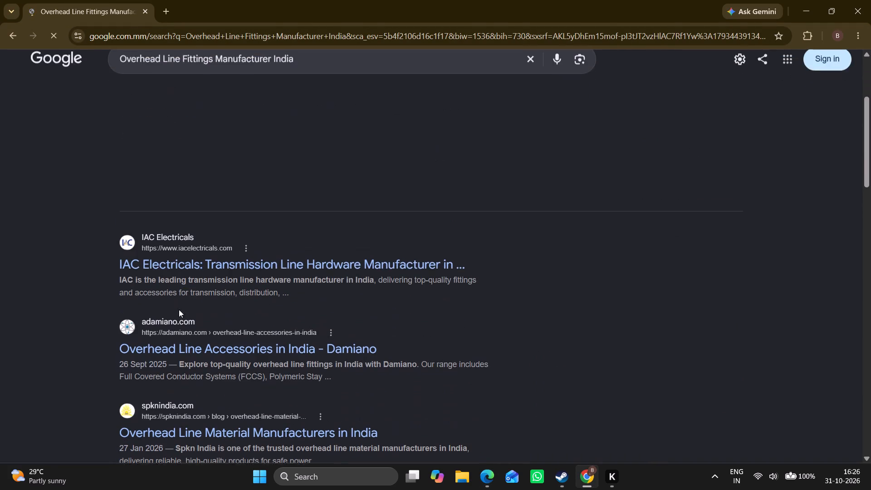
double_click(490, 471)
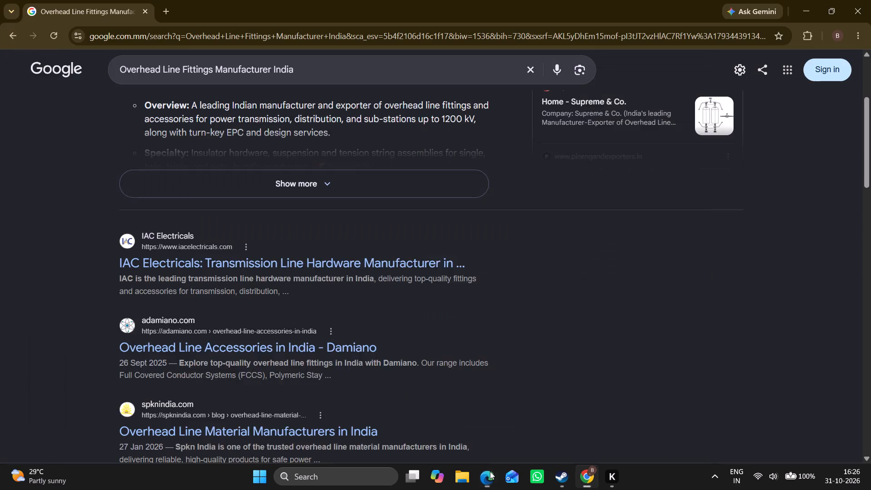
double_click(490, 471)
click(490, 471)
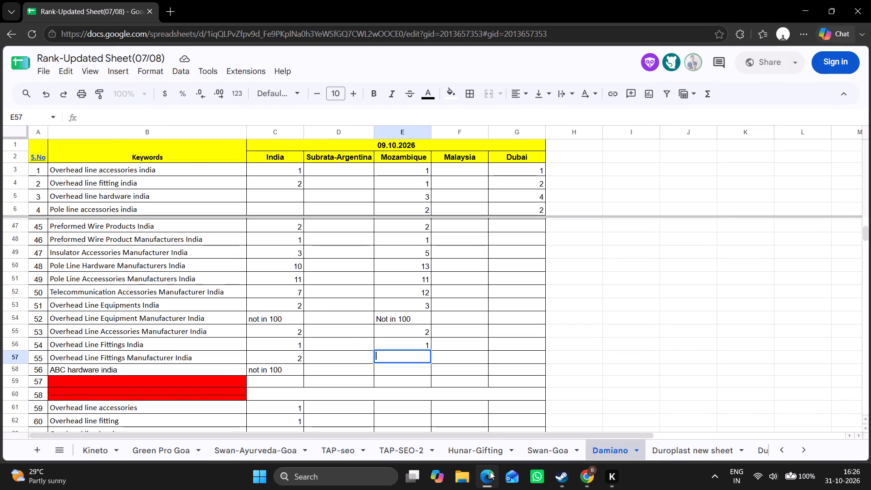
key(2)
key(Return)
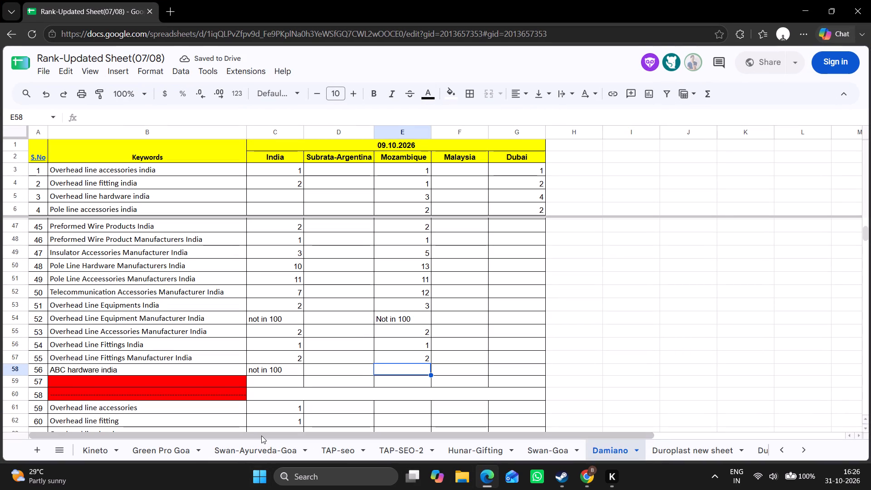
Enter "Not in 100" in the Mozambique column for "ABC hardware india" (No. 56).
key(shift+n)
text(ot)
key(space)
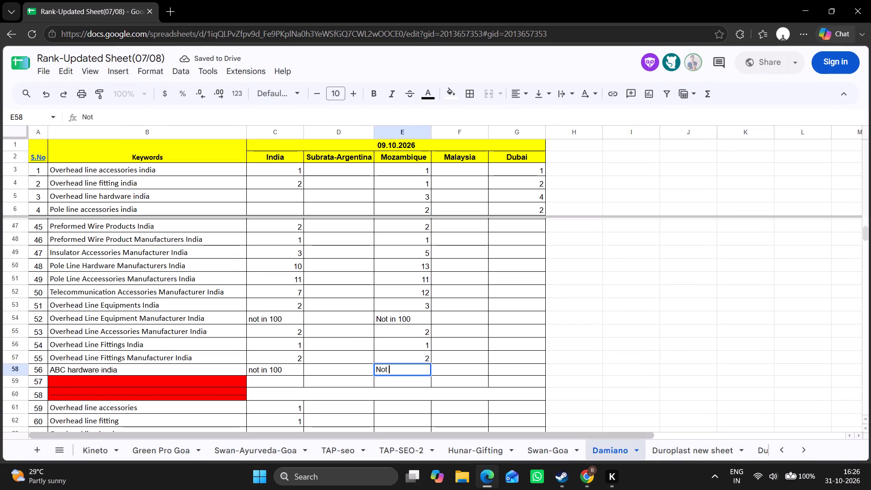
text(in)
key(space)
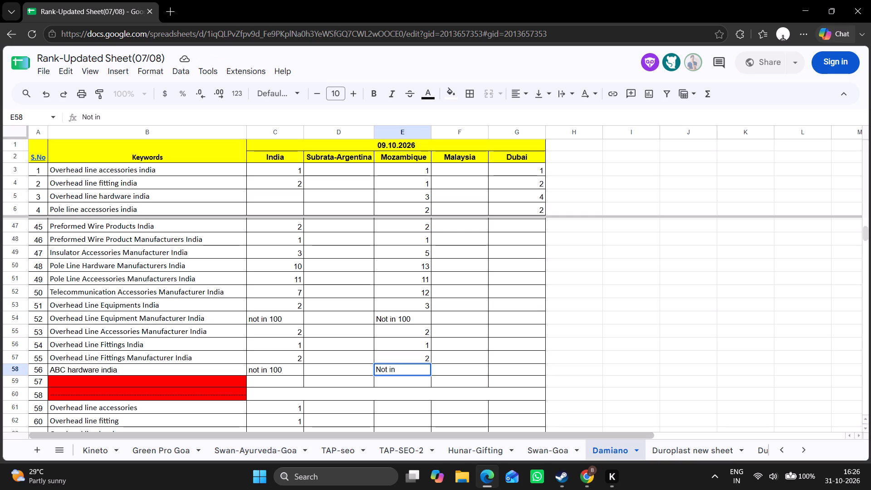
text(100)
key(Return)
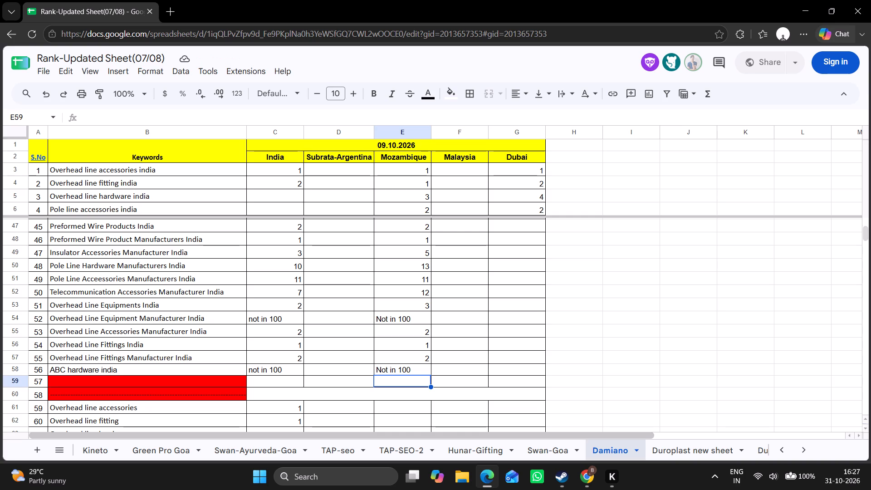
Look through the keywords from No. 59 onward in the Damiano sheet to see which Mozambique rankings still need filling in.
scroll(183, 387, down, 2)
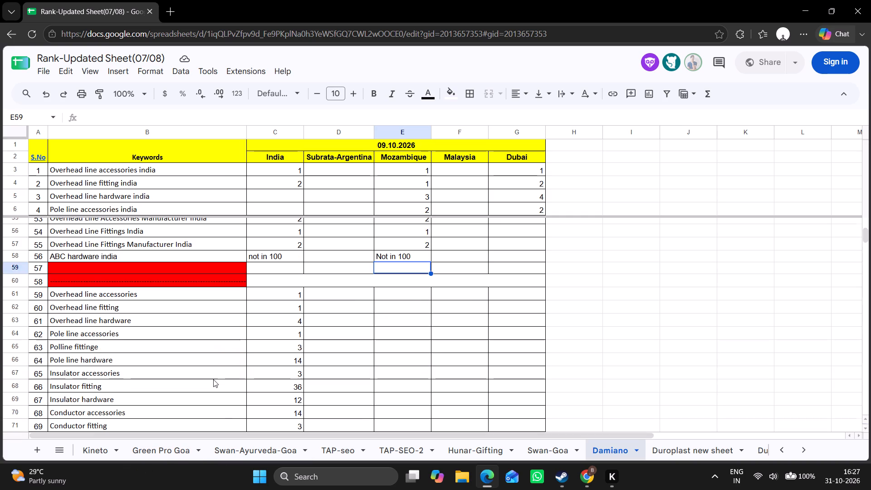
scroll(205, 354, down, 10)
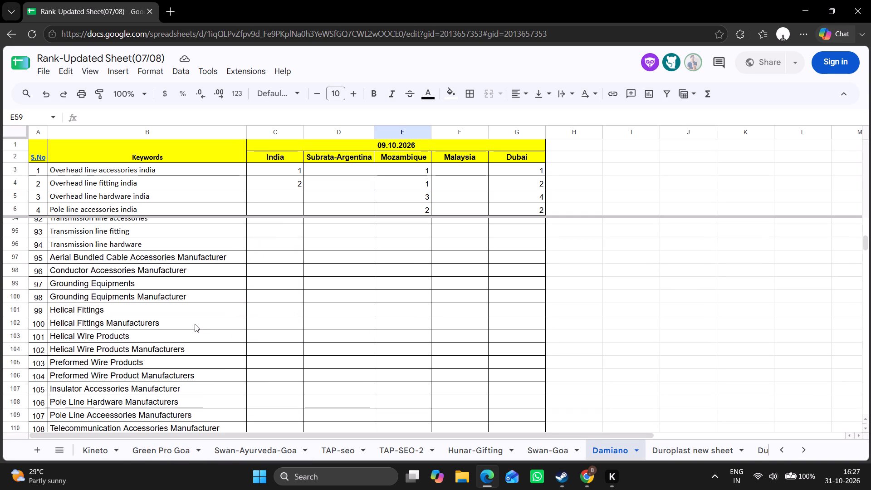
scroll(195, 324, down, 5)
scroll(195, 324, up, 11)
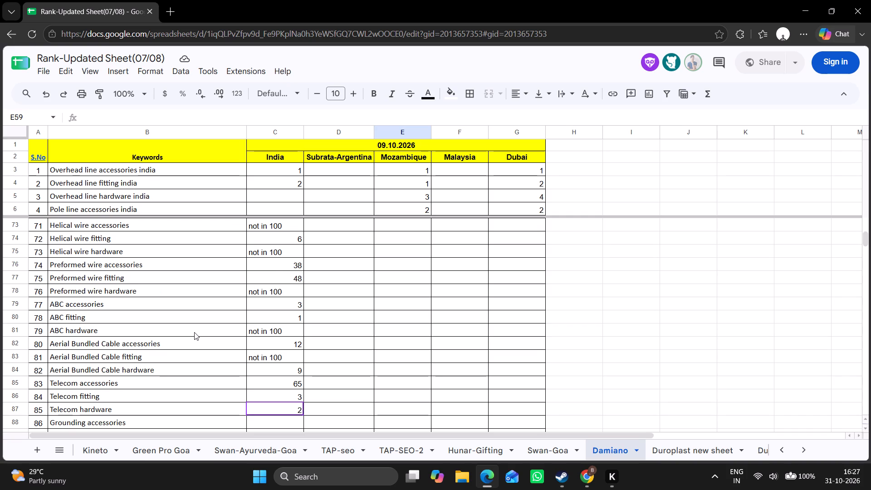
scroll(353, 362, up, 3)
scroll(600, 321, up, 2)
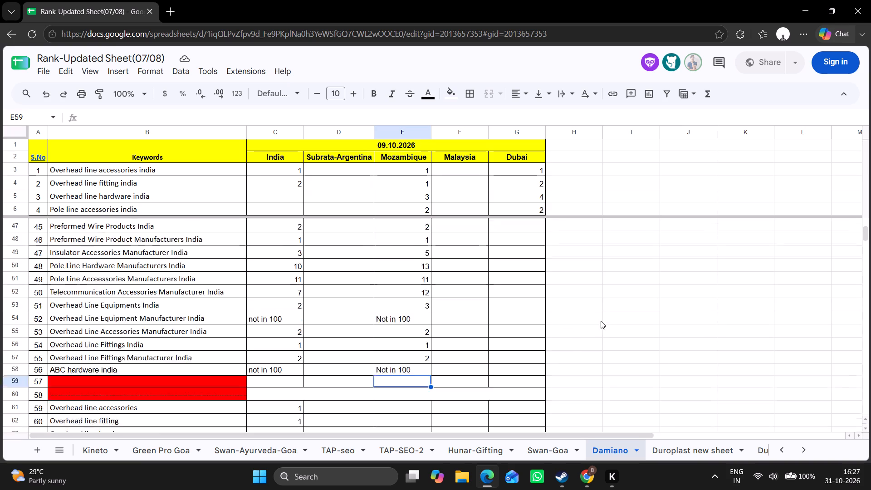
scroll(601, 321, up, 2)
scroll(582, 306, down, 13)
scroll(517, 261, up, 10)
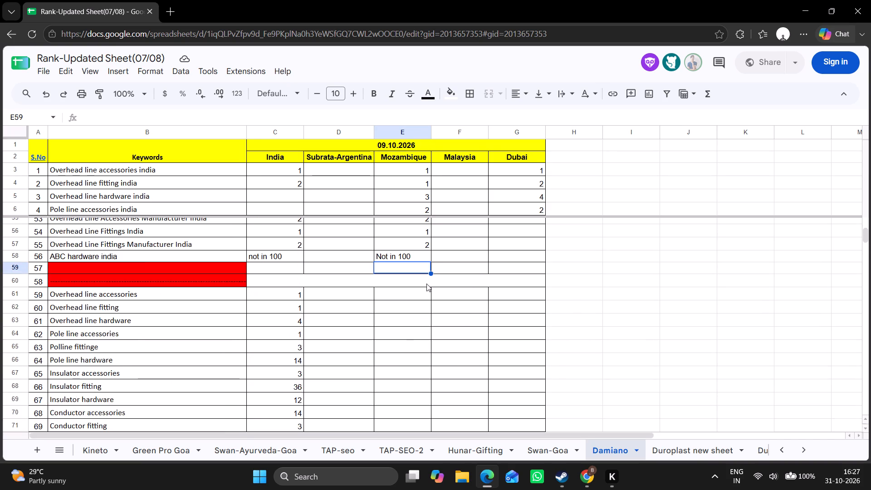
scroll(426, 284, up, 2)
scroll(414, 286, down, 2)
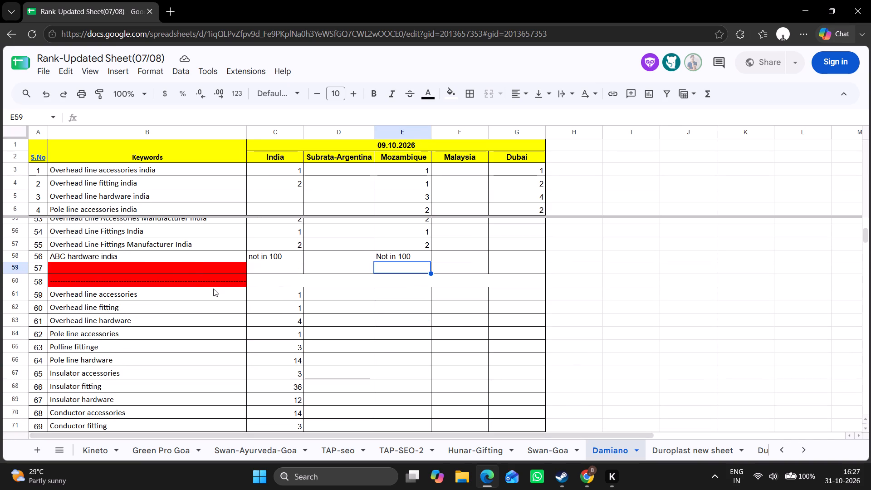
scroll(283, 293, down, 6)
scroll(288, 293, up, 1)
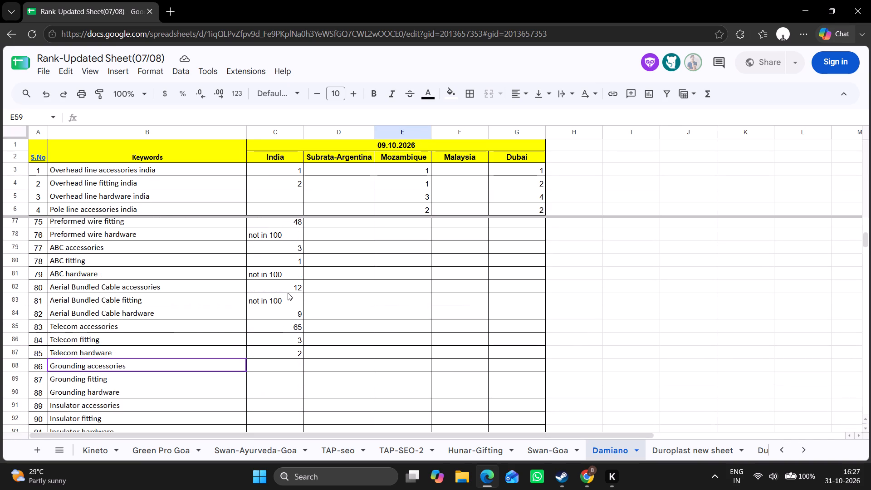
scroll(295, 292, up, 5)
Select the Mozambique cell for "Overhead line accessories" (No. 59).
click(385, 298)
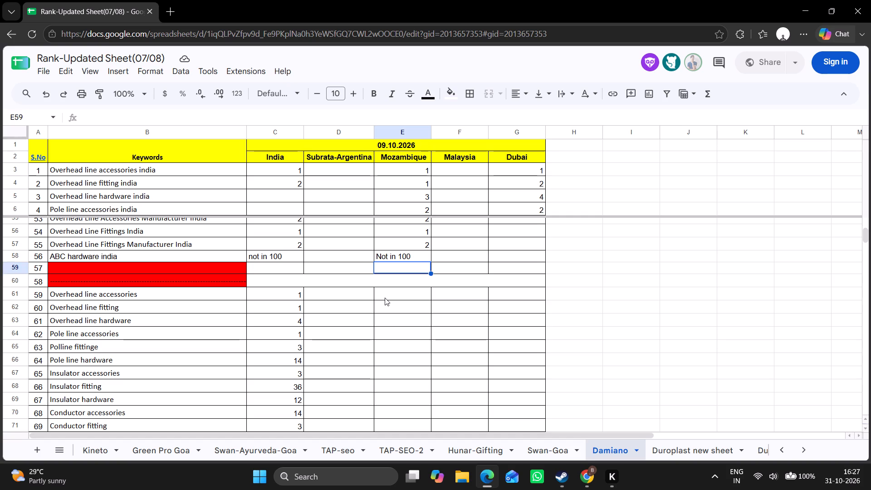
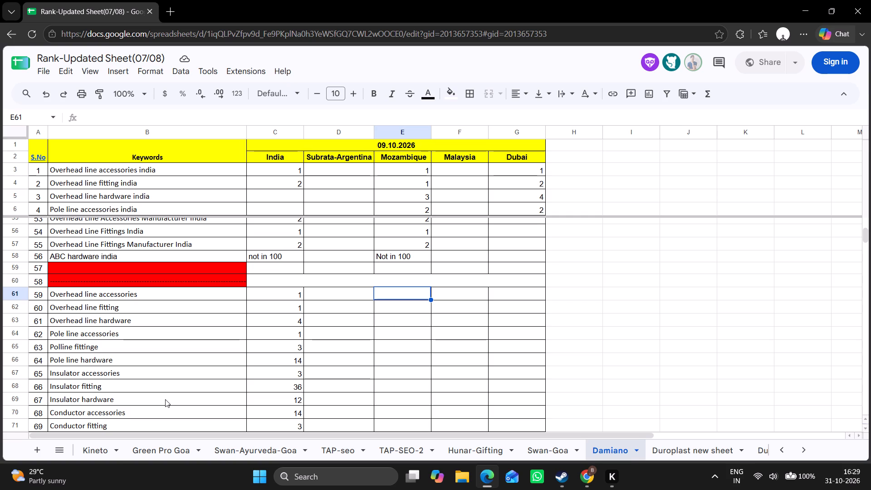
Copy the keyword "Overhead line accessories" (No. 59) from the Damiano sheet and search Google for it in Chrome.
triple_click(178, 293)
click(178, 293)
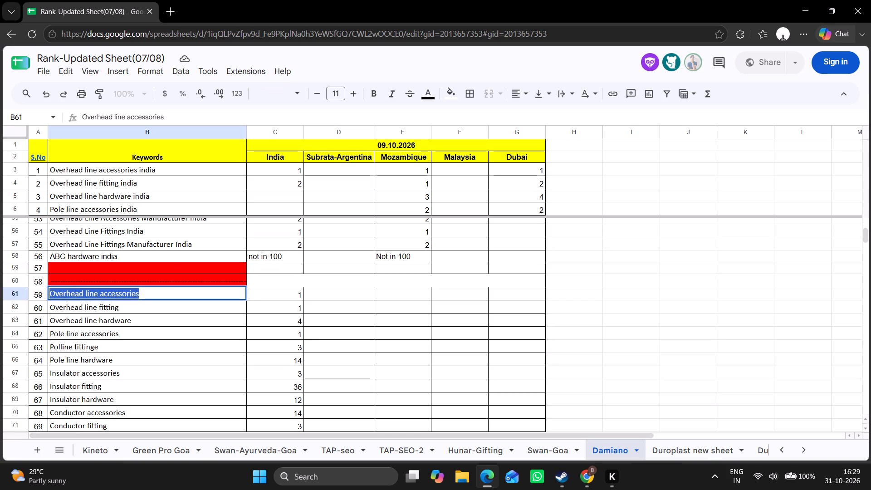
key(ctrl+c)
triple_click(361, 288)
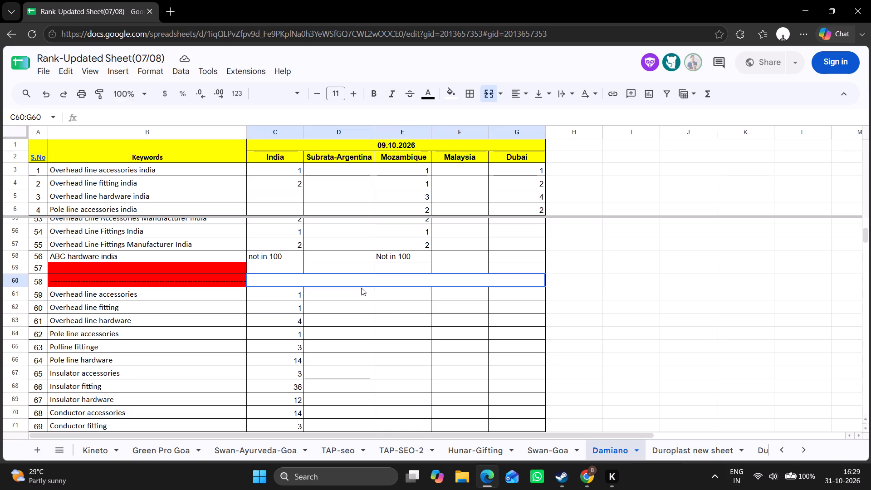
triple_click(352, 296)
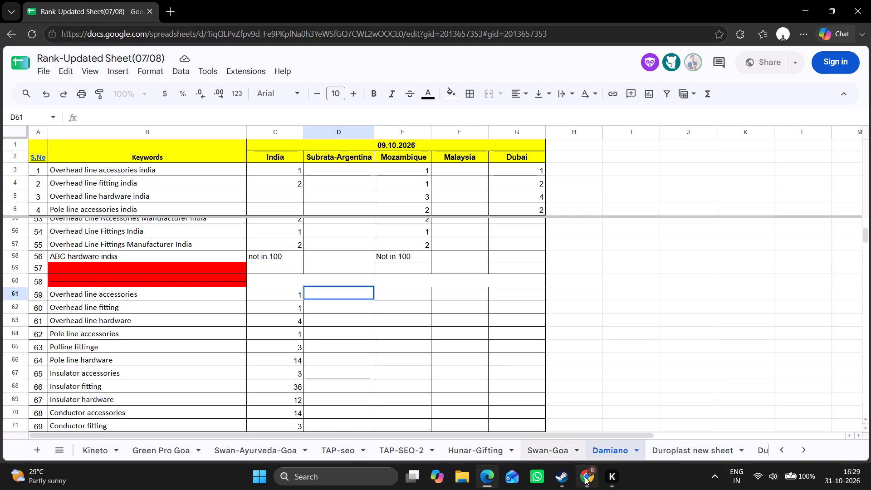
double_click(585, 477)
triple_click(415, 289)
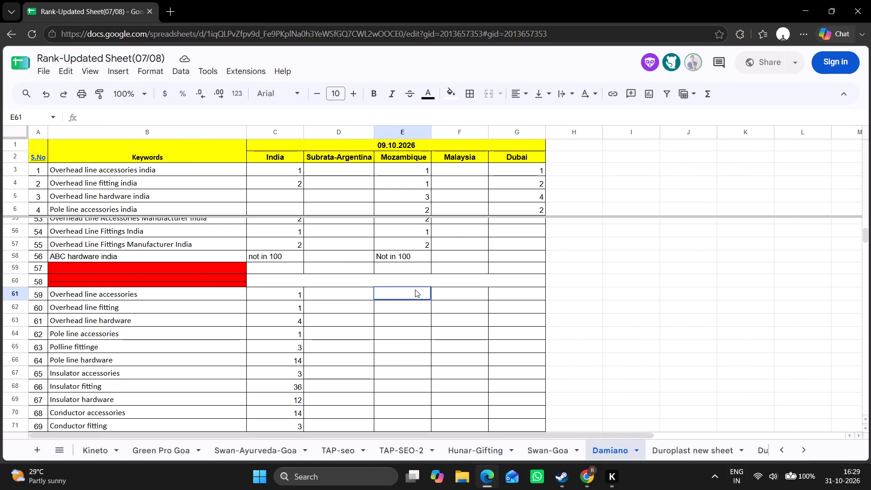
click(591, 479)
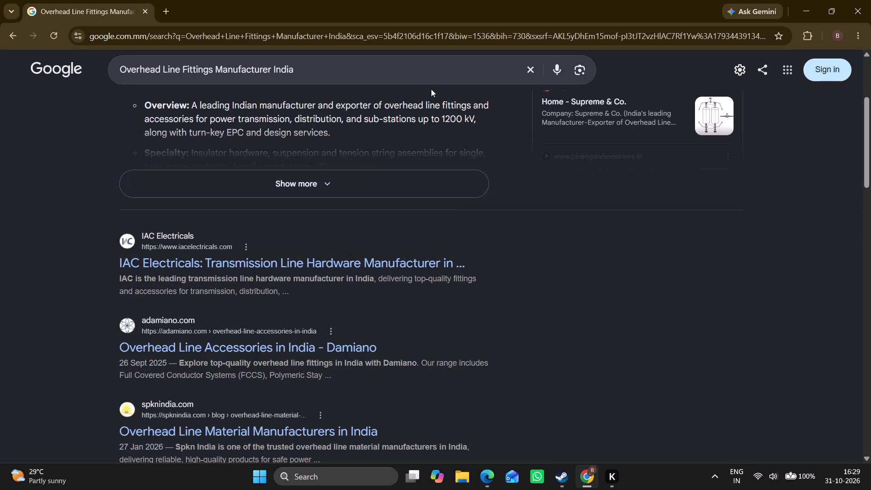
triple_click(421, 78)
double_click(421, 78)
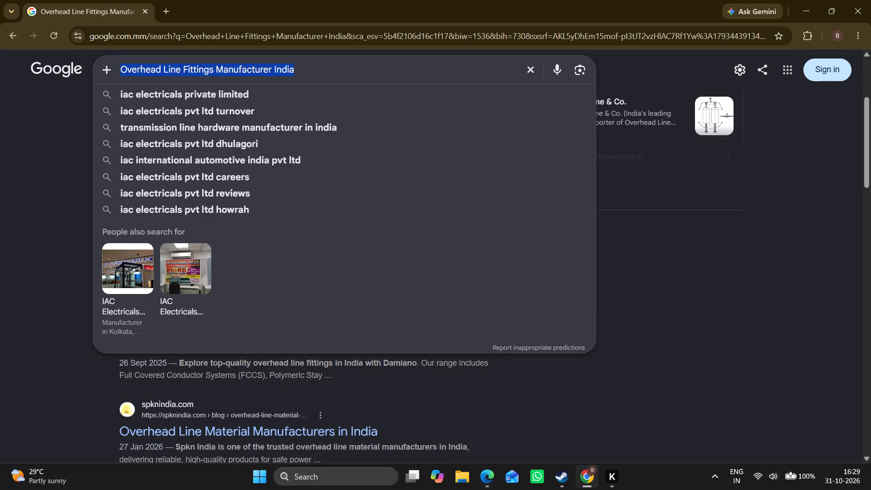
key(ctrl+v)
key(Return)
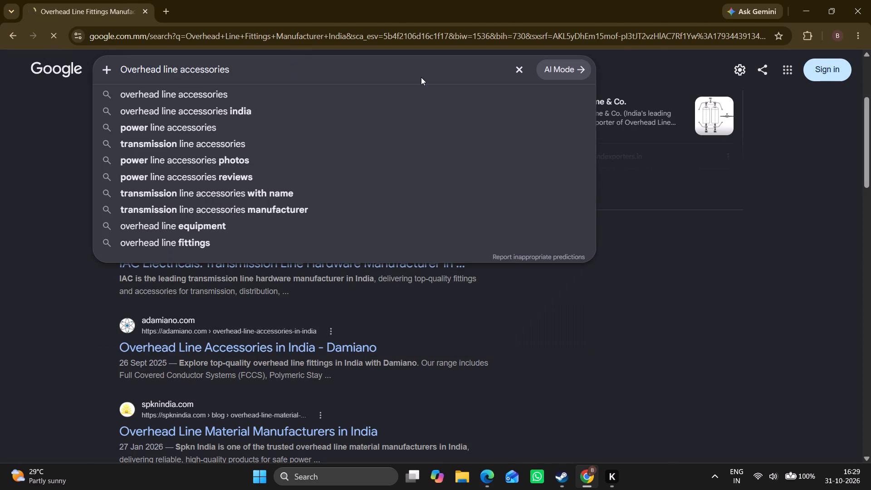
Locate the adamiano.com listing in the "Overhead line accessories" results and enter 1 in the No. 59 Mozambique cell in Edge.
scroll(202, 118, down, 4)
scroll(233, 242, down, 4)
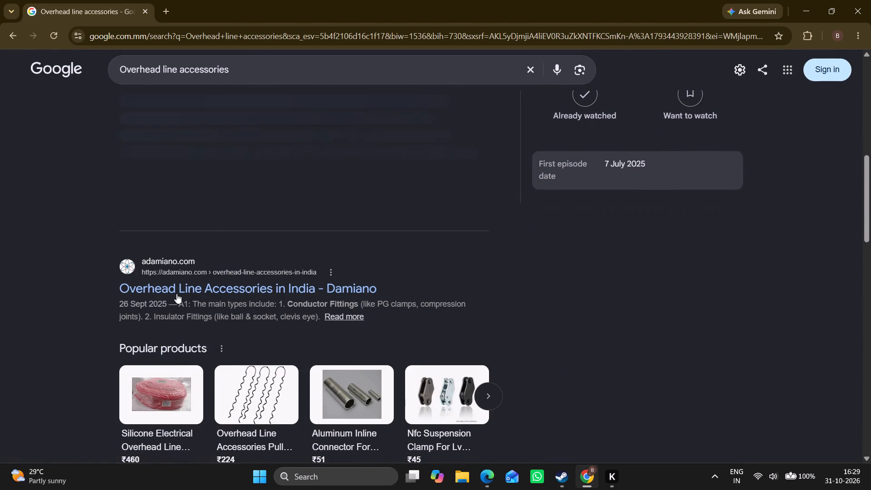
triple_click(480, 484)
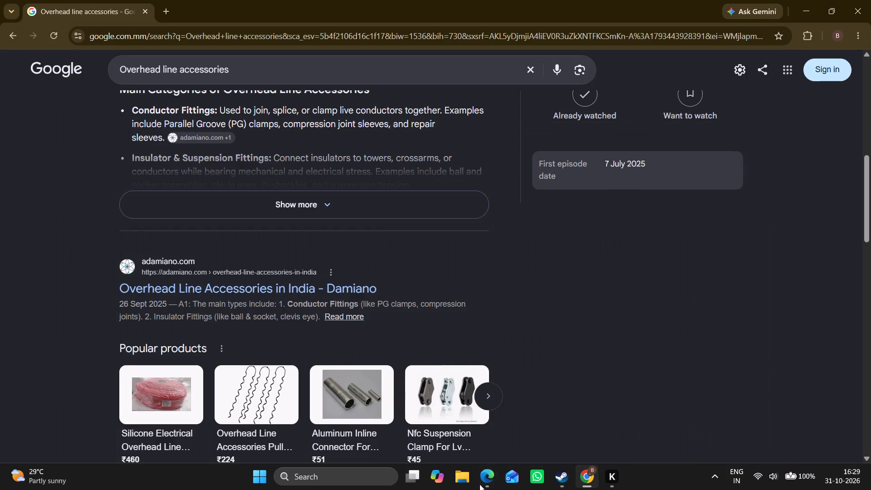
click(480, 484)
key(1)
key(Return)
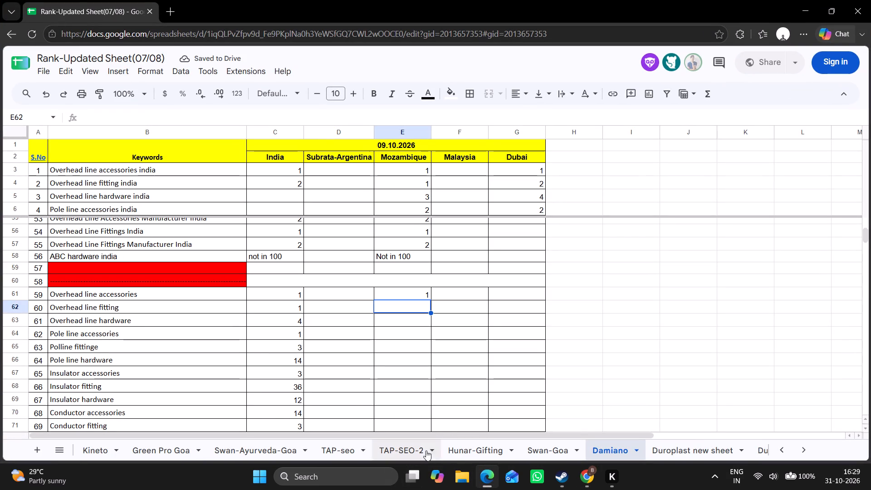
Copy the keyword "Overhead line fitting" (No. 60) from the sheet and search Google for it in Chrome.
triple_click(176, 306)
click(176, 306)
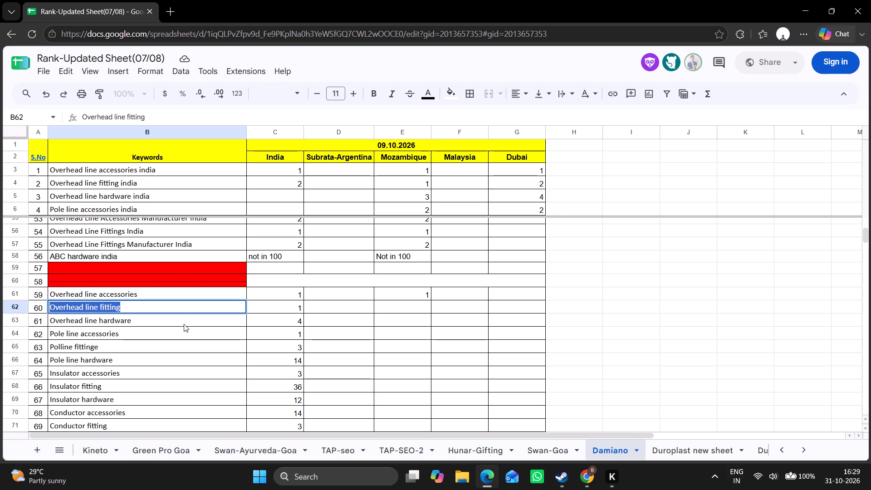
key(ctrl+c)
double_click(409, 309)
double_click(590, 476)
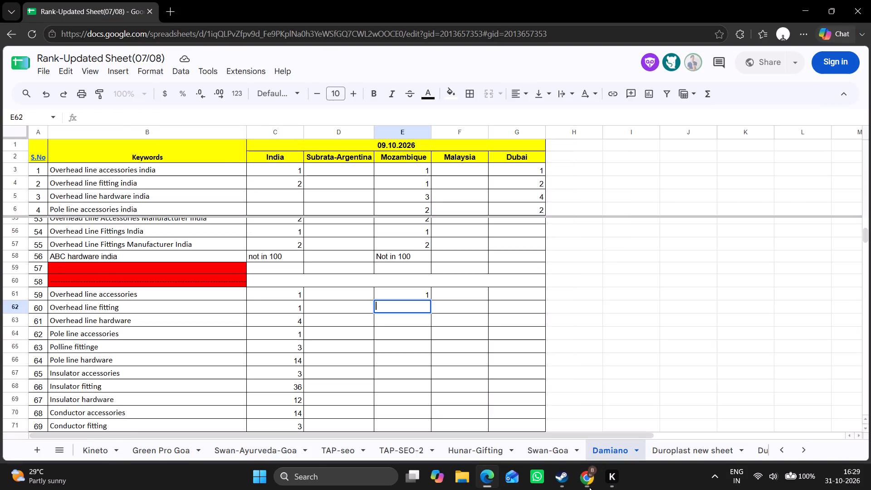
triple_click(589, 487)
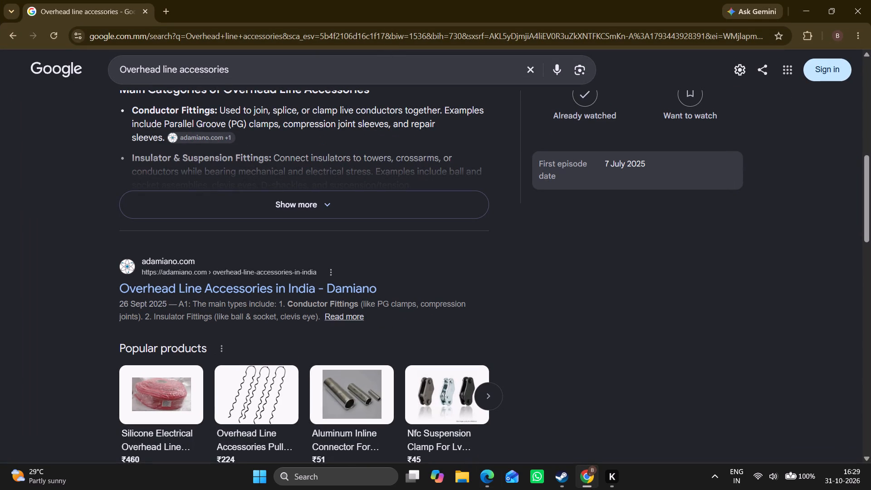
triple_click(382, 67)
click(382, 73)
triple_click(382, 73)
click(382, 73)
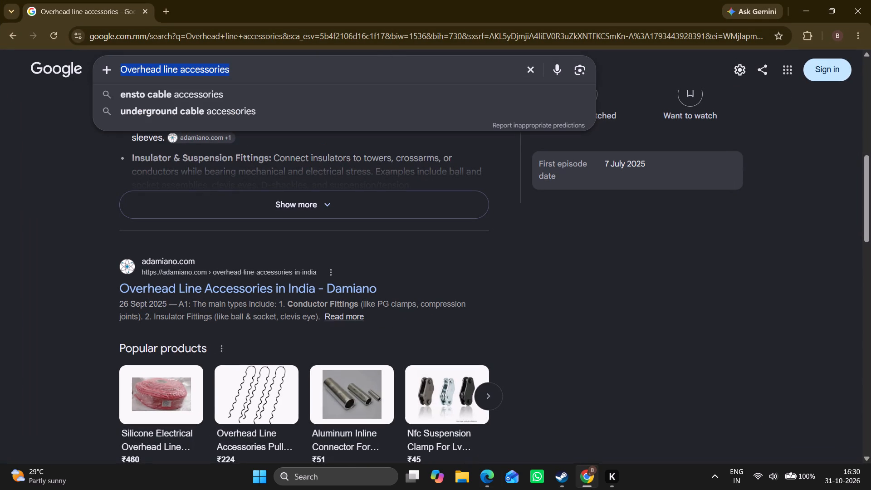
key(ctrl+v)
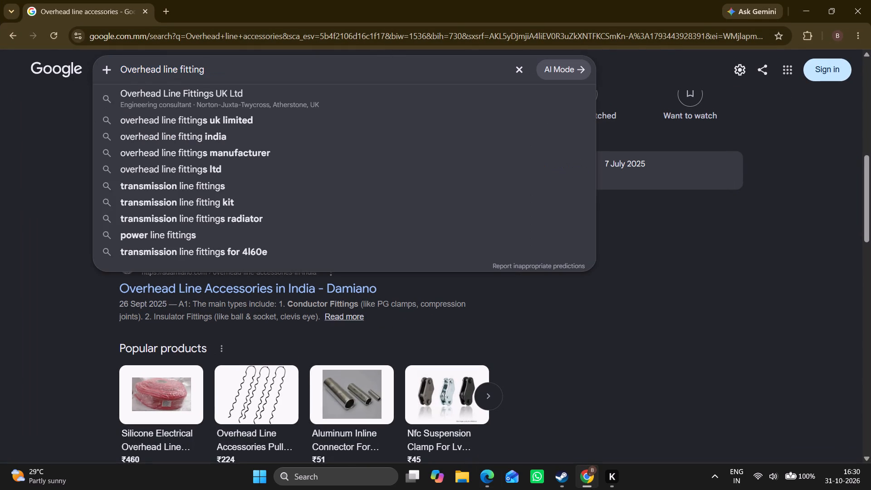
key(Return)
Find the adamiano.com listing in the "Overhead line fitting" results and enter 4 in the No. 60 Mozambique cell in Edge.
scroll(123, 281, down, 3)
scroll(151, 253, down, 2)
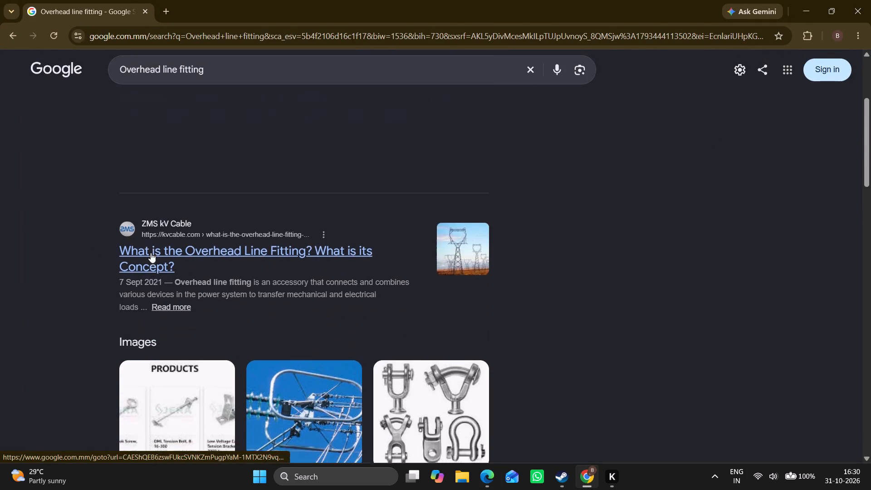
scroll(151, 253, down, 8)
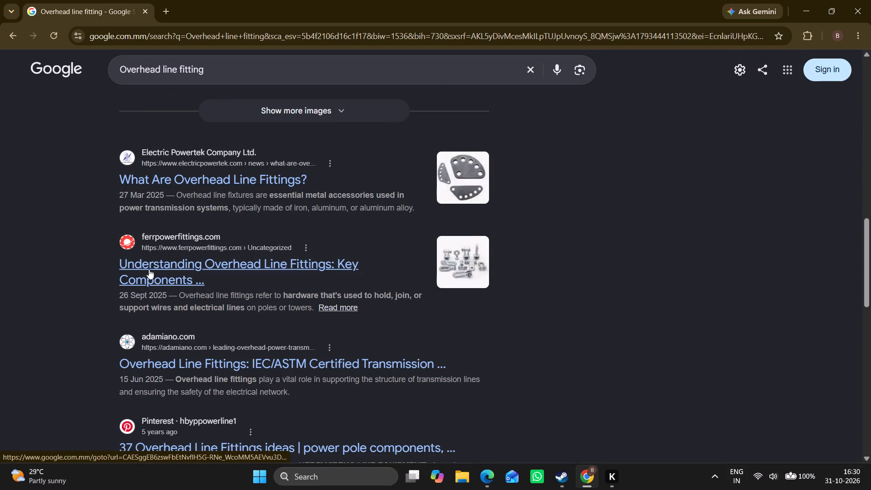
double_click(483, 481)
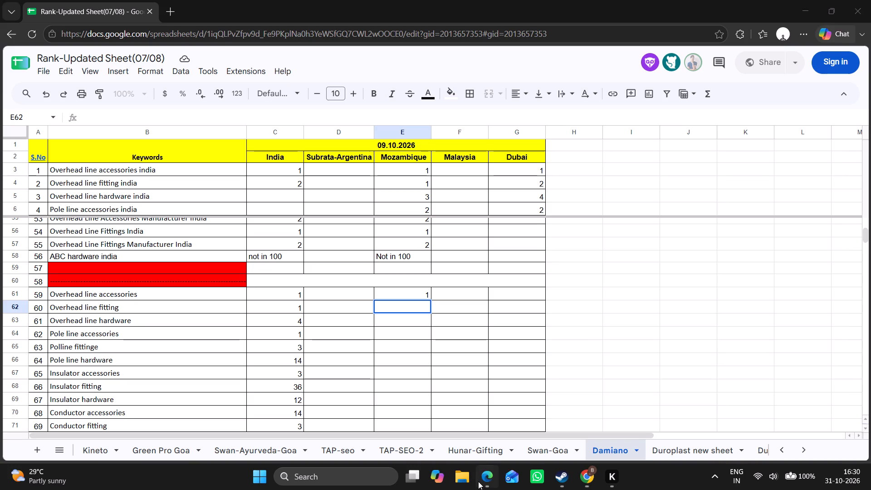
key(4)
key(Return)
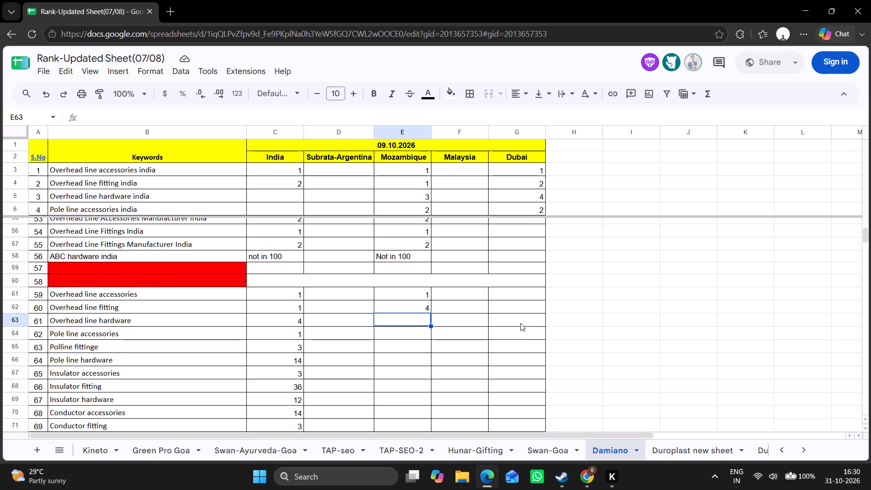
Copy the keyword "Overhead line hardware" (No. 61) from the sheet and search Google for it in Chrome.
triple_click(204, 322)
click(204, 322)
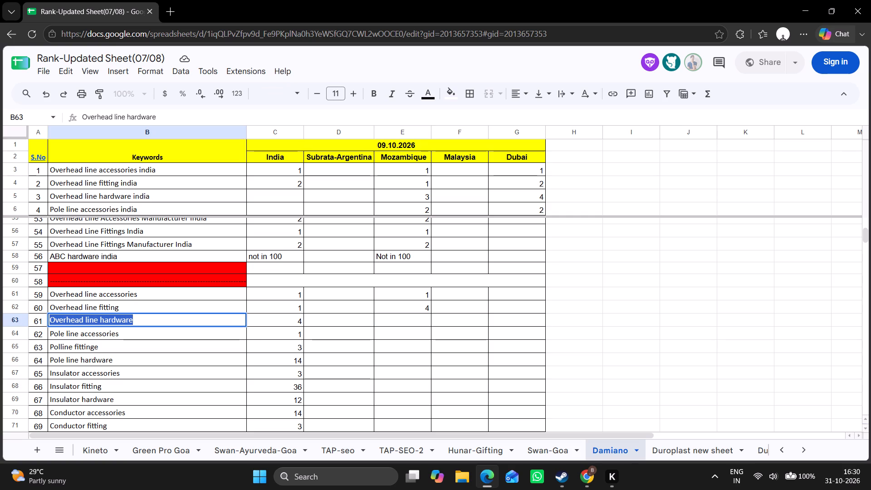
key(ctrl+c)
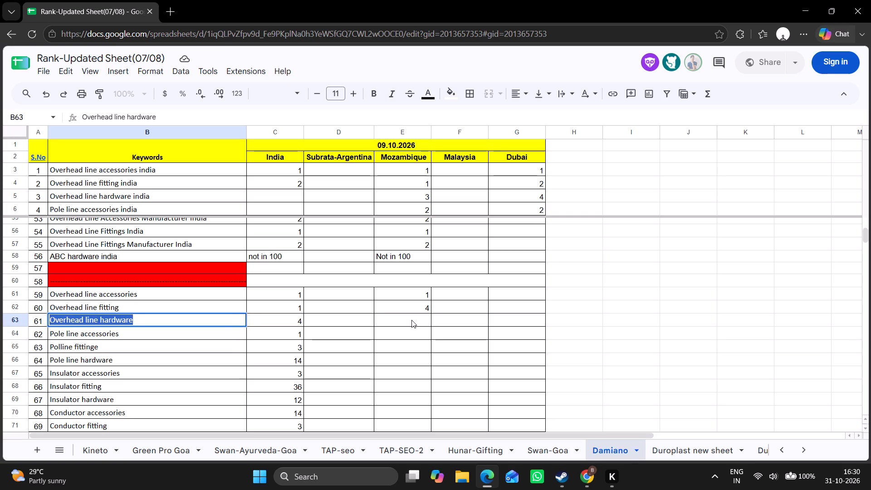
double_click(411, 320)
triple_click(590, 471)
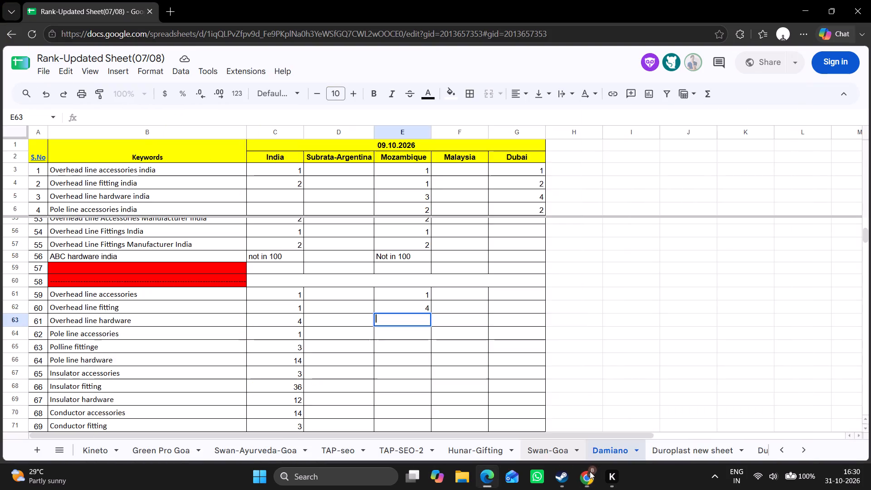
double_click(590, 471)
triple_click(590, 471)
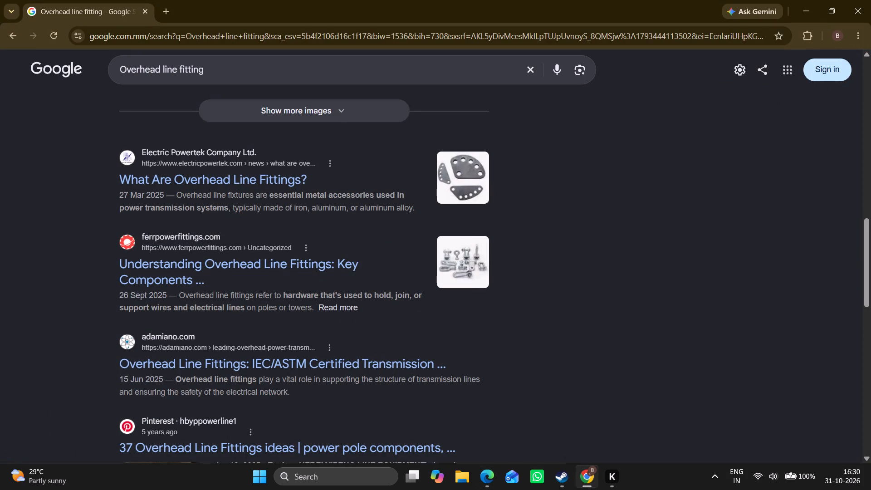
triple_click(264, 70)
triple_click(264, 70)
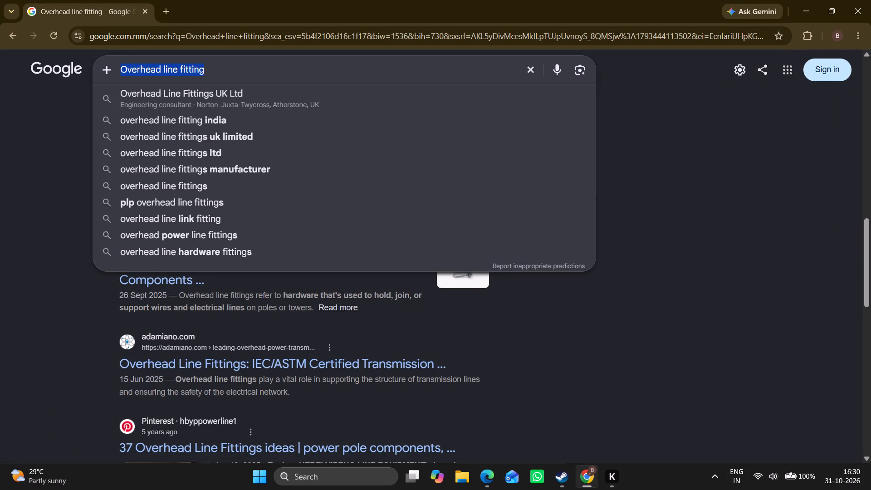
key(ctrl+v)
key(Return)
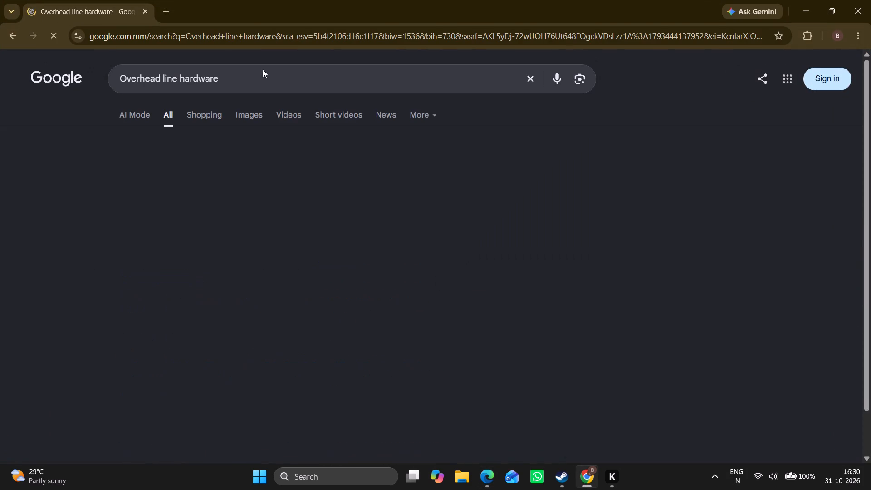
Find the adamiano.com listing in the "Overhead line hardware" results and enter 6 in the No. 61 Mozambique cell in Edge.
scroll(111, 295, down, 3)
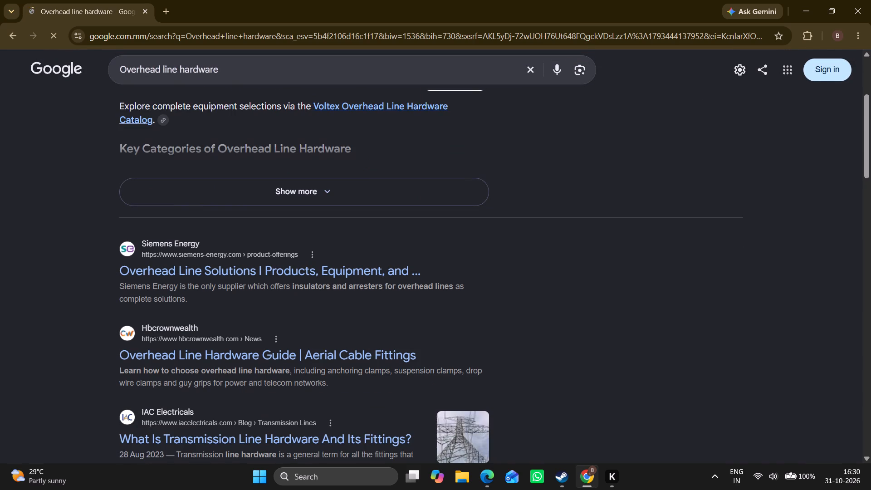
scroll(149, 362, down, 4)
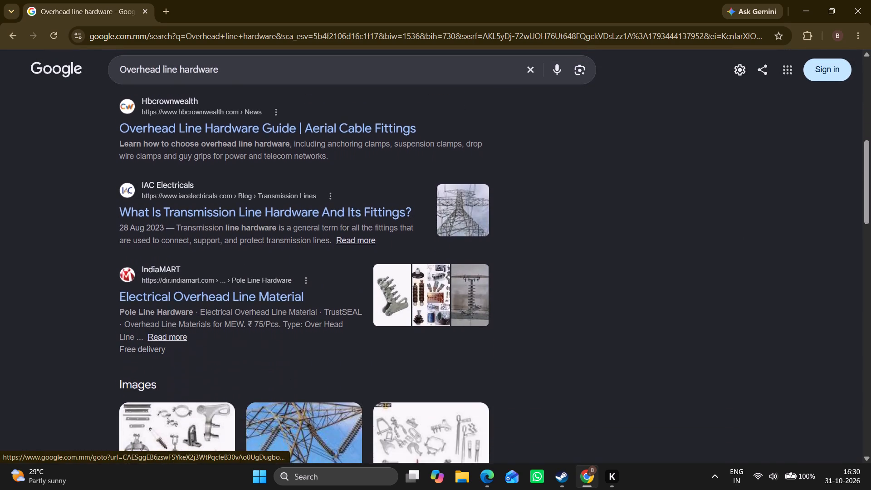
scroll(152, 395, down, 8)
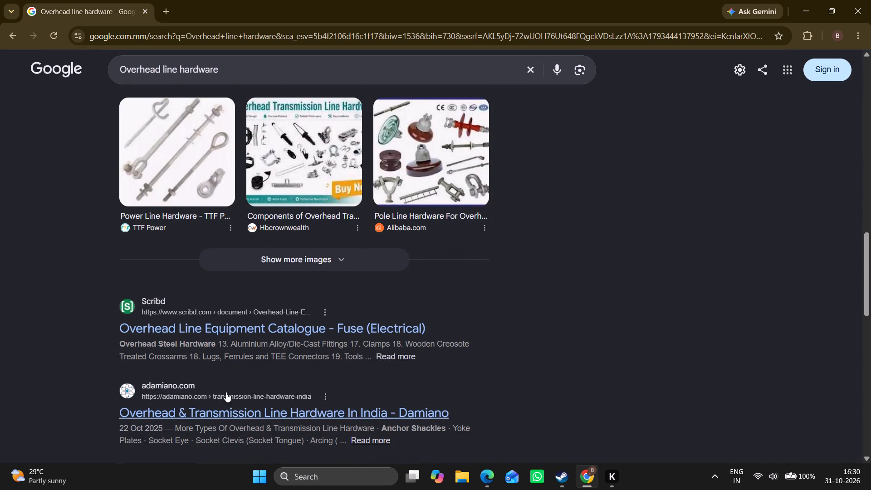
double_click(488, 474)
double_click(488, 474)
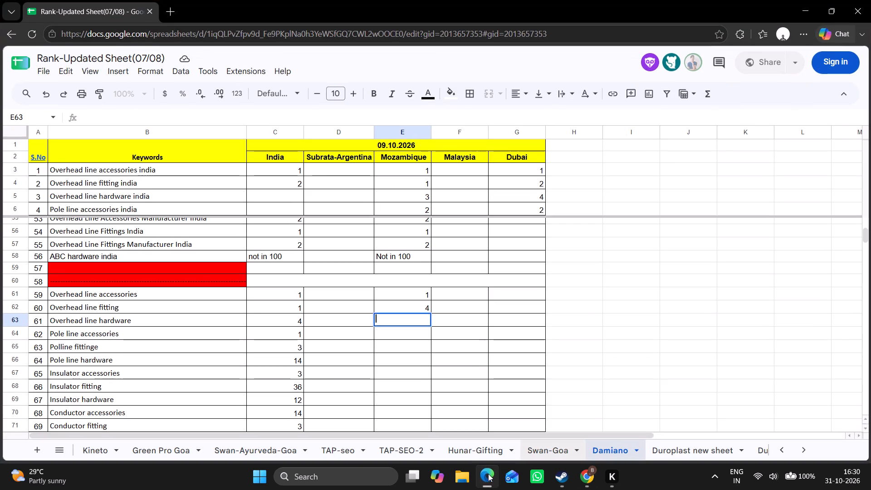
key(6)
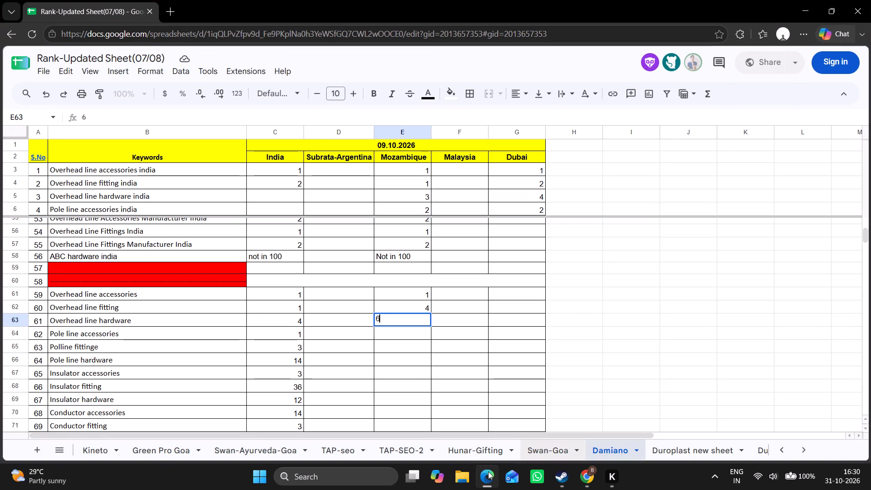
key(Return)
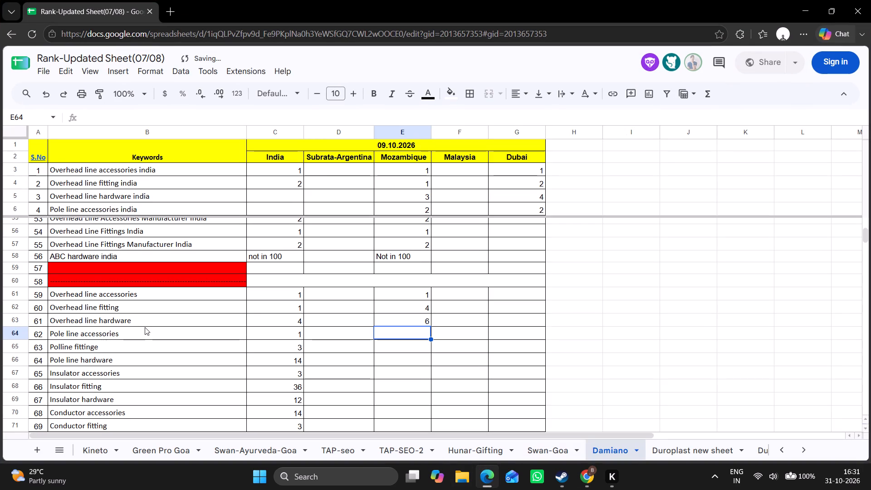
Copy the keyword "Pole line accessories" (No. 62) from the sheet and search Google for it in Chrome.
triple_click(145, 327)
triple_click(153, 338)
click(153, 338)
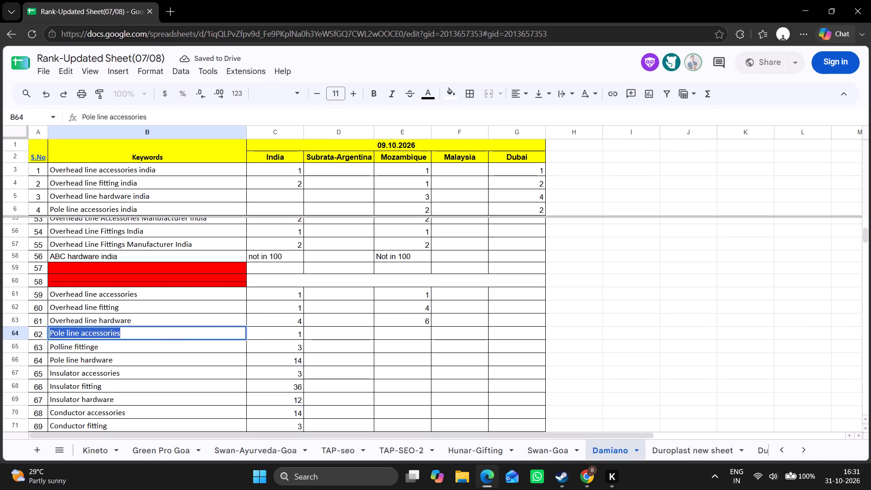
key(ctrl+c)
double_click(422, 337)
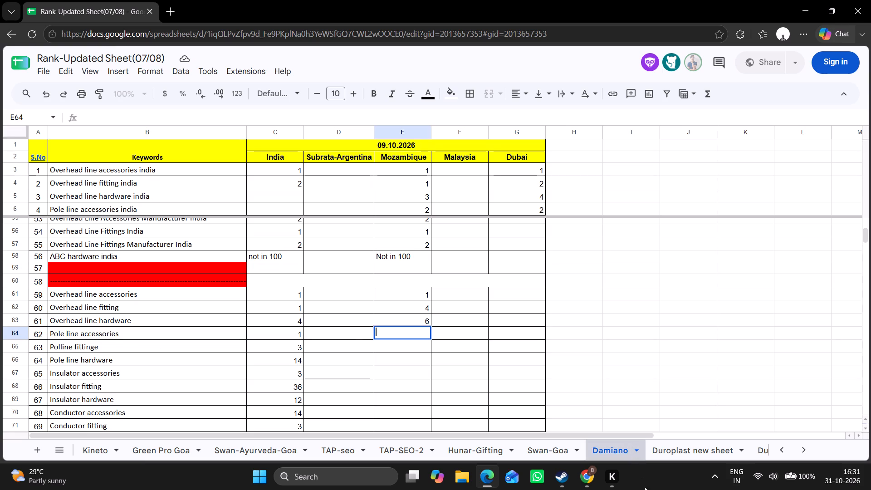
triple_click(589, 478)
click(589, 478)
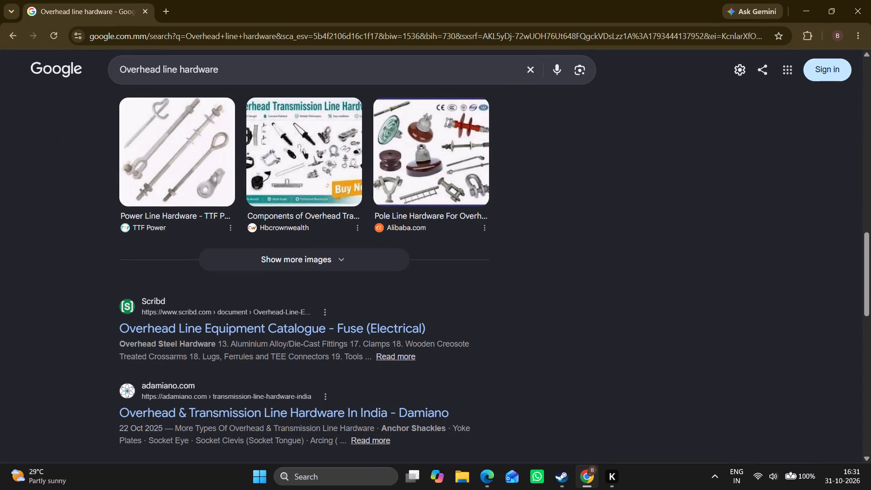
click(523, 70)
click(526, 70)
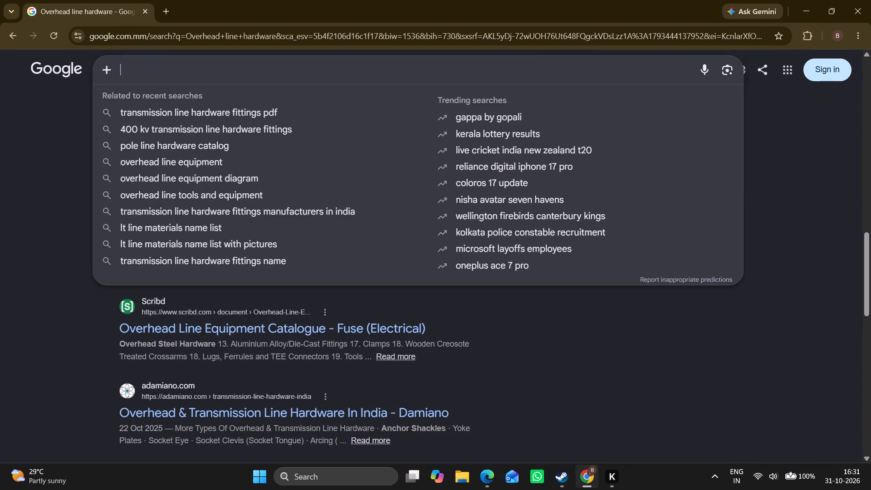
key(ctrl+v)
key(Return)
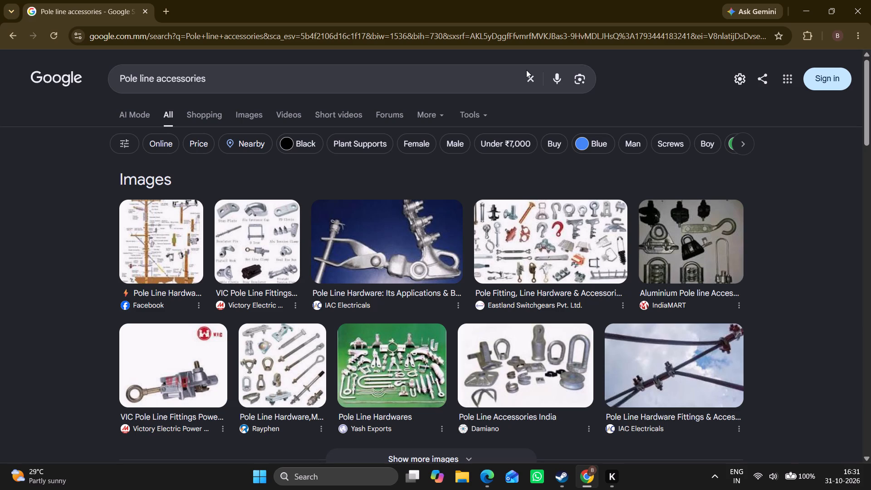
Examine the first page of "Pole line accessories" results for an adamiano.com listing.
scroll(709, 49, down, 1)
scroll(543, 216, down, 2)
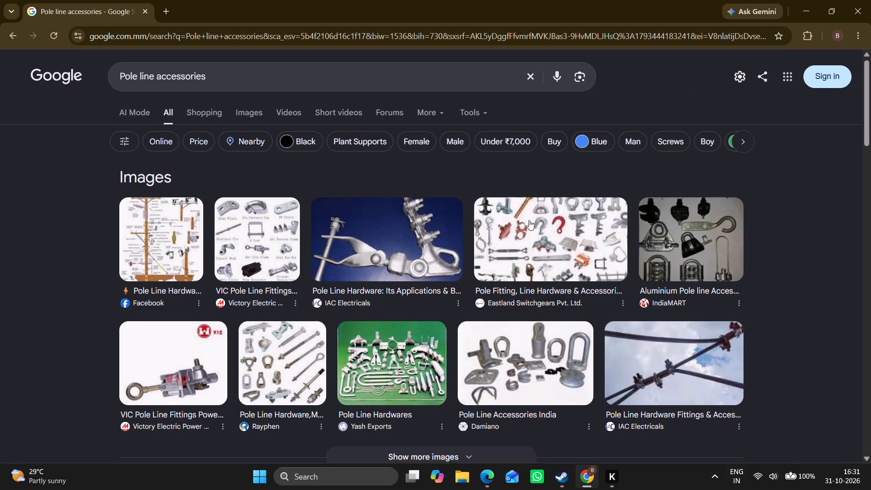
scroll(529, 220, down, 7)
scroll(325, 246, up, 1)
scroll(192, 343, up, 1)
scroll(185, 218, down, 1)
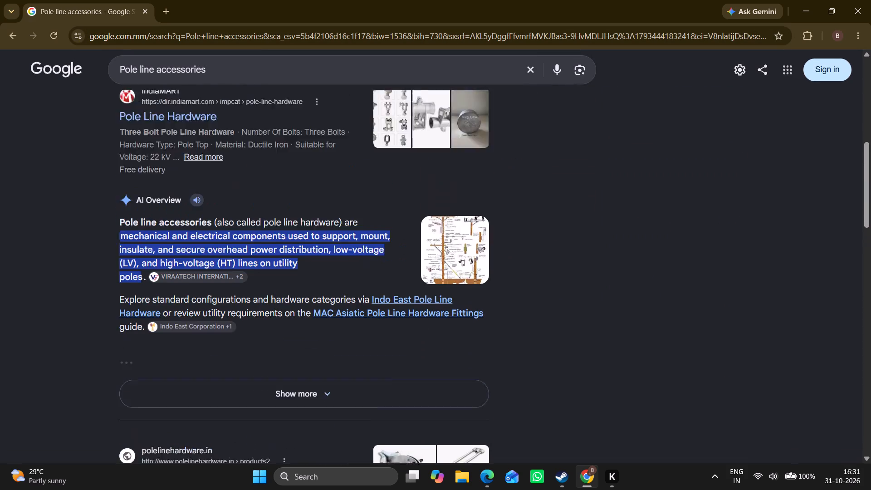
scroll(186, 218, down, 2)
scroll(156, 329, down, 2)
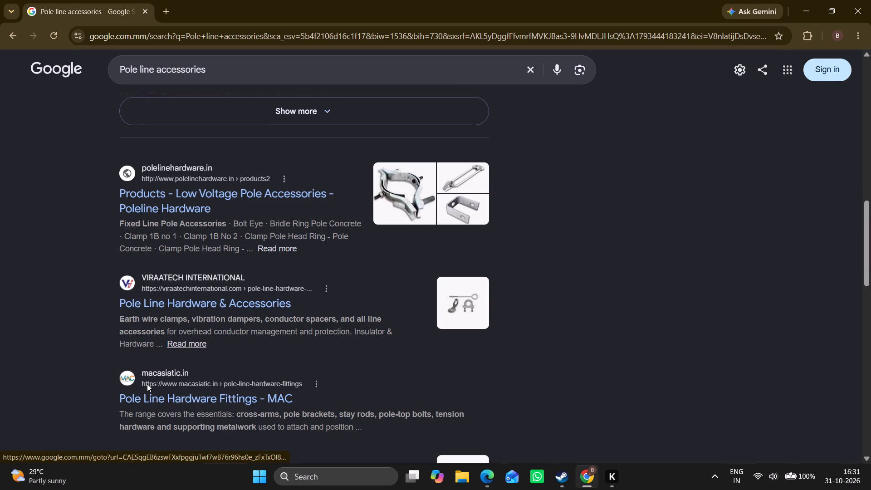
scroll(147, 384, down, 6)
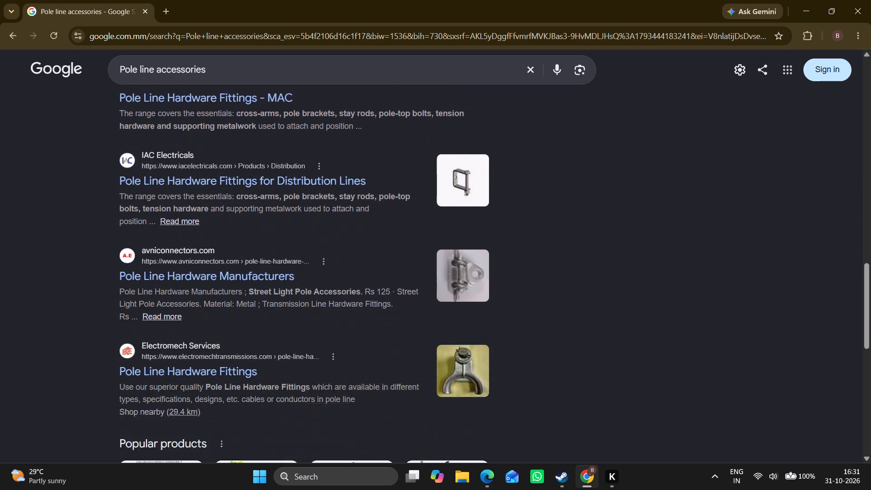
scroll(143, 372, down, 9)
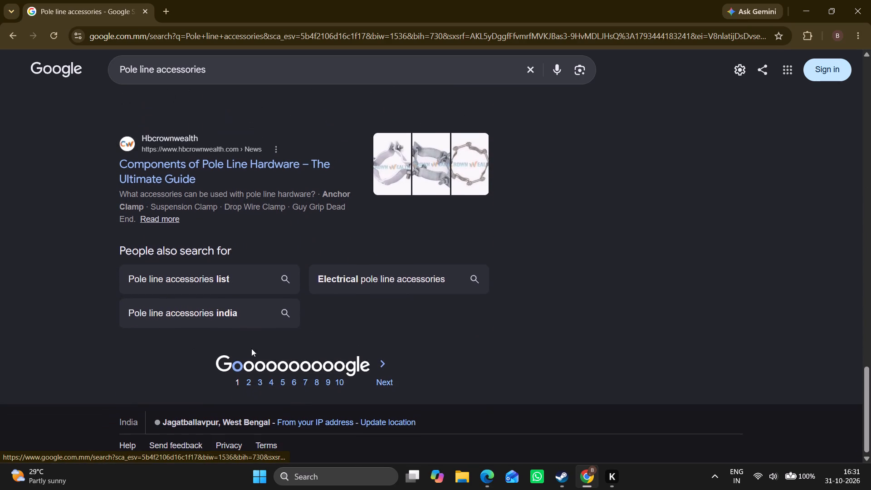
Find the adamiano.com listing on the second results page and enter 15 in the No. 62 Mozambique cell in Edge.
triple_click(375, 382)
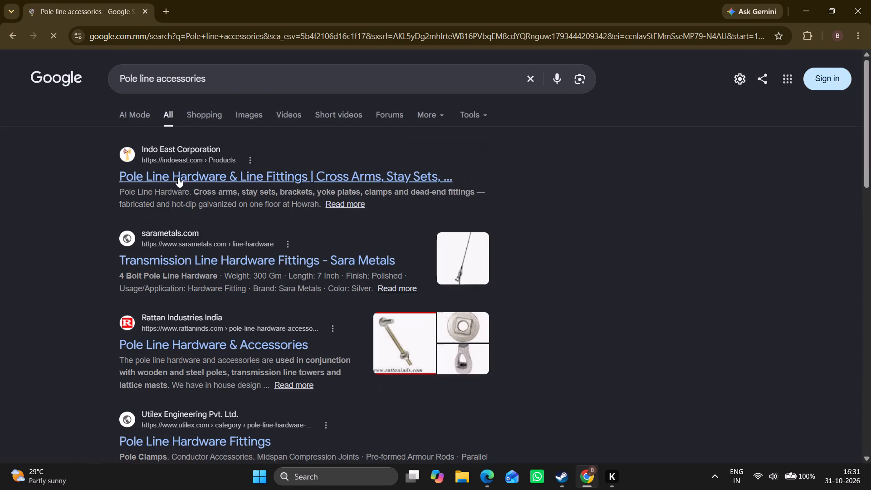
scroll(225, 347, down, 4)
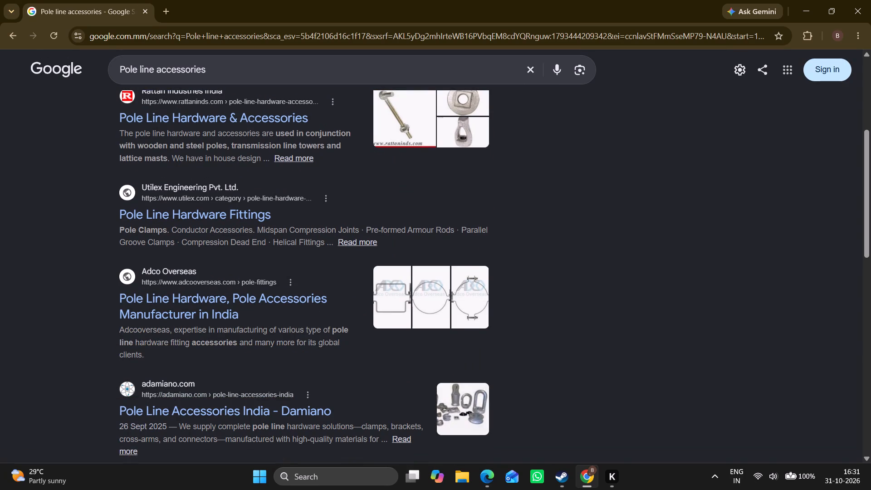
scroll(191, 340, up, 8)
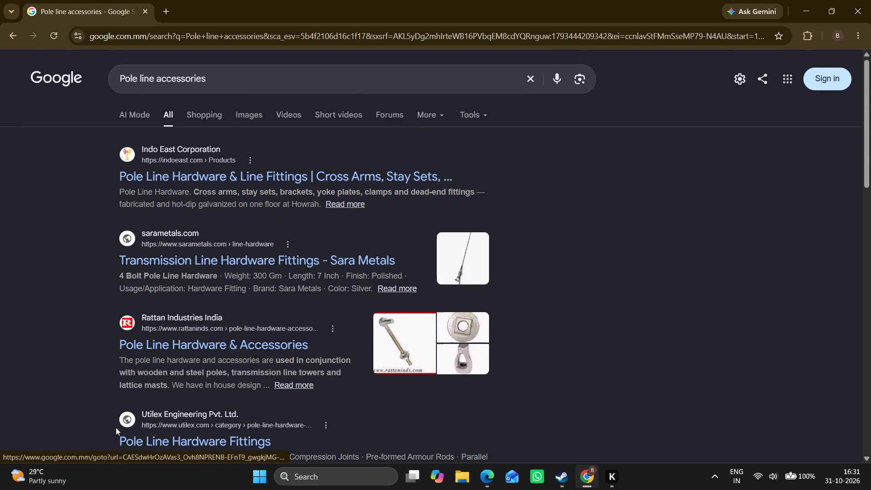
scroll(115, 428, down, 2)
scroll(153, 398, down, 2)
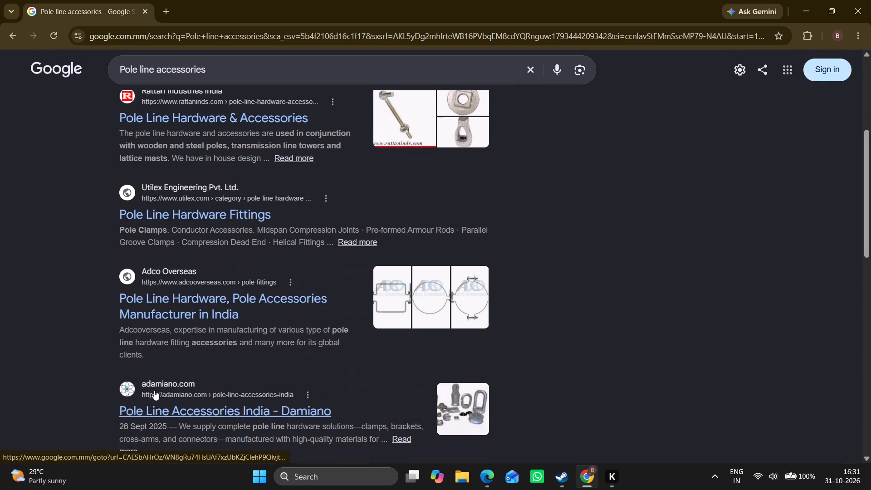
double_click(490, 476)
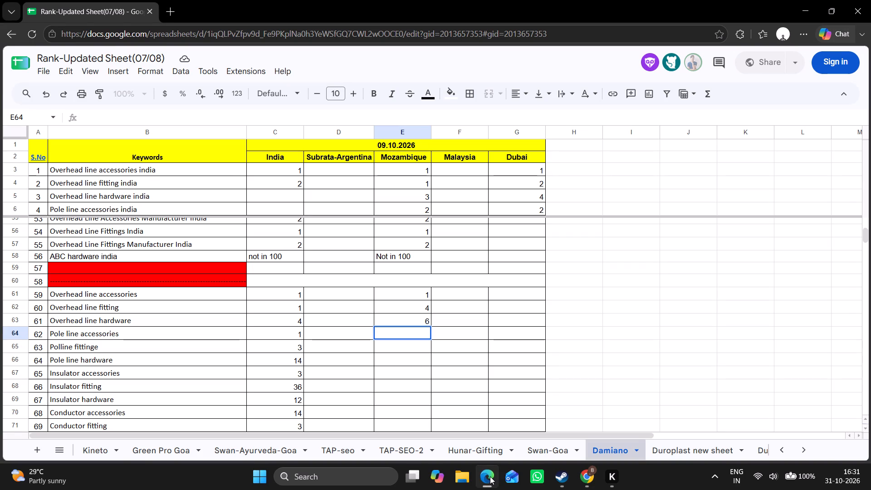
text(15)
key(Return)
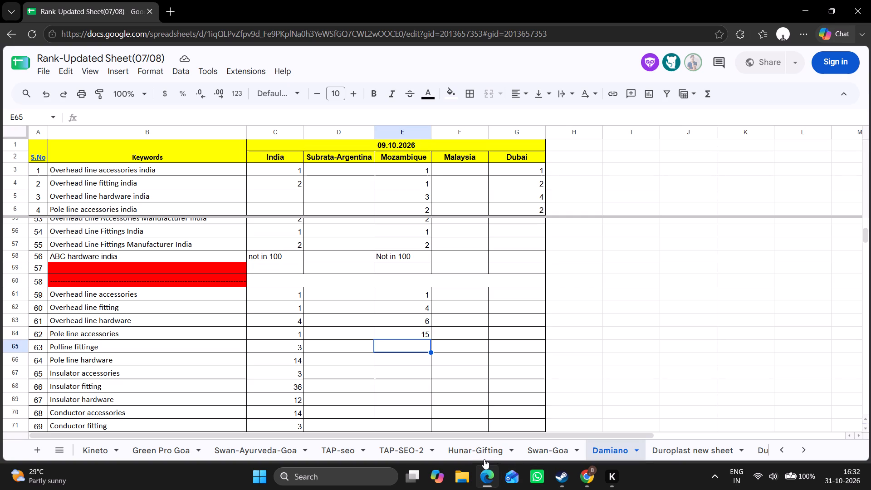
Copy the keyword "Polline fittinge" (No. 63) from the sheet and search Google for it in Chrome.
triple_click(135, 346)
triple_click(135, 346)
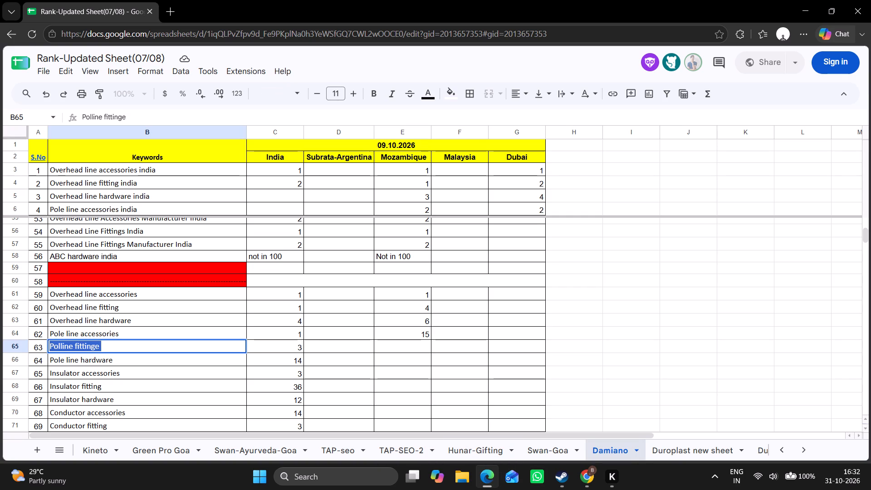
key(ctrl+c)
triple_click(398, 347)
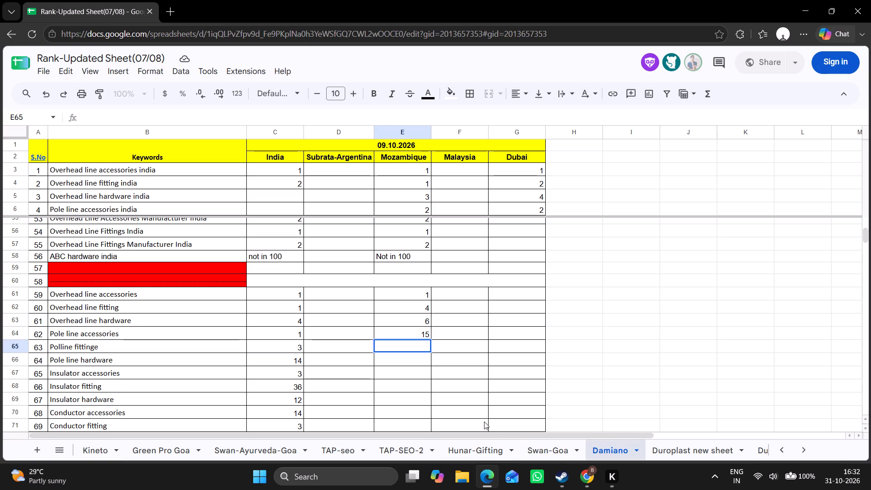
triple_click(199, 343)
double_click(199, 343)
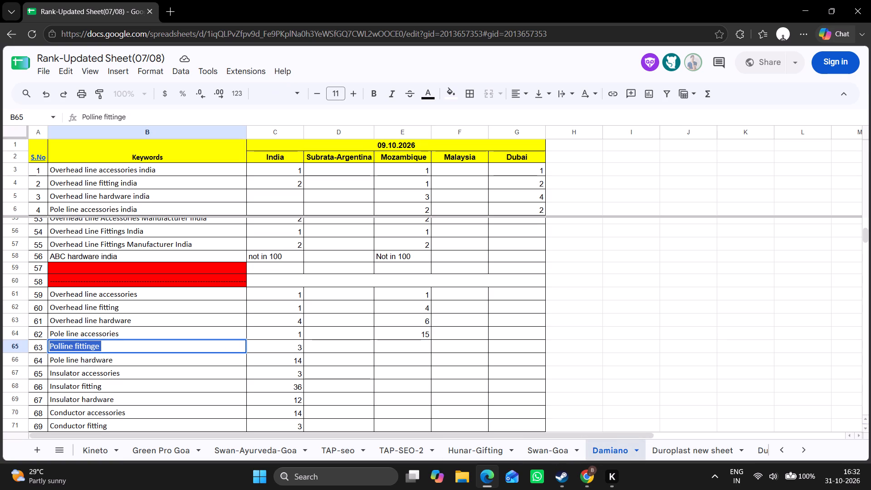
key(ctrl+c)
triple_click(397, 345)
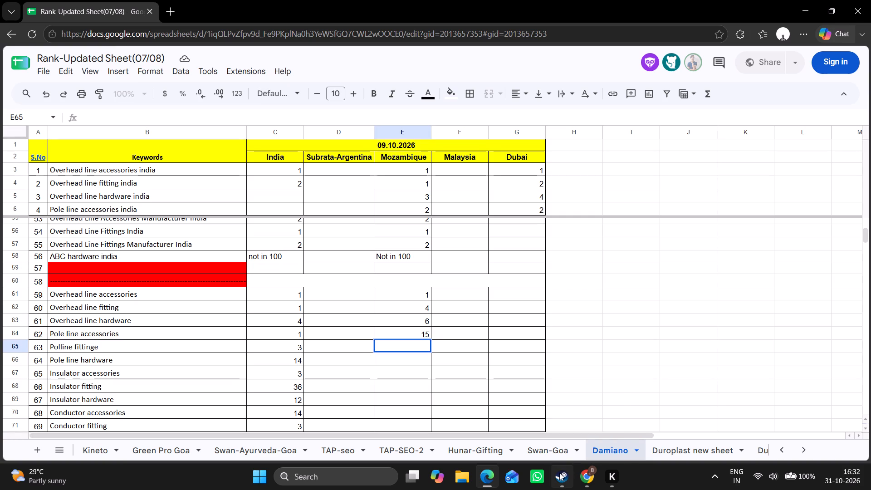
triple_click(587, 473)
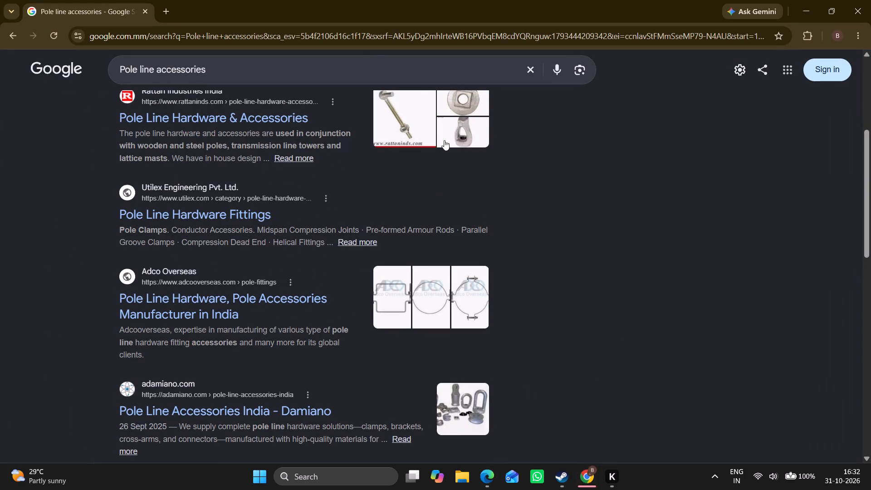
triple_click(281, 68)
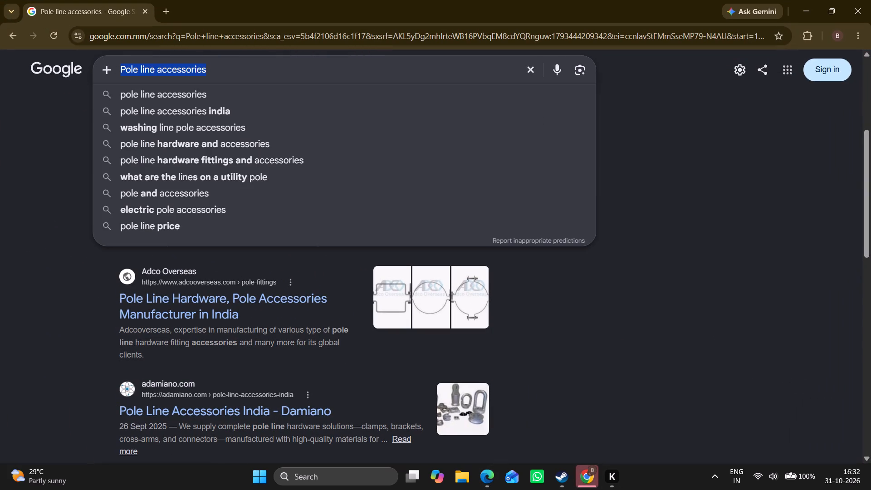
key(ctrl+v)
key(Return)
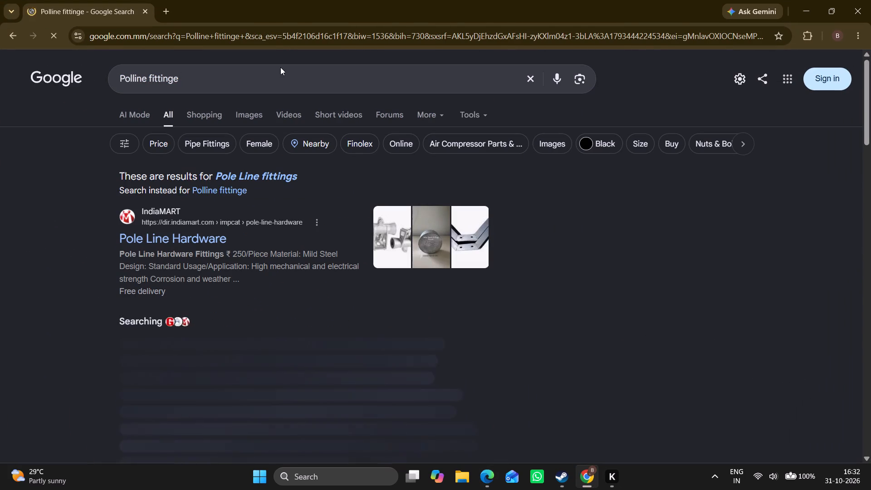
Find the adamiano.com listing in the "Polline fittinge" results and enter 2 in the No. 63 Mozambique cell in Edge.
scroll(173, 237, down, 1)
scroll(175, 186, down, 3)
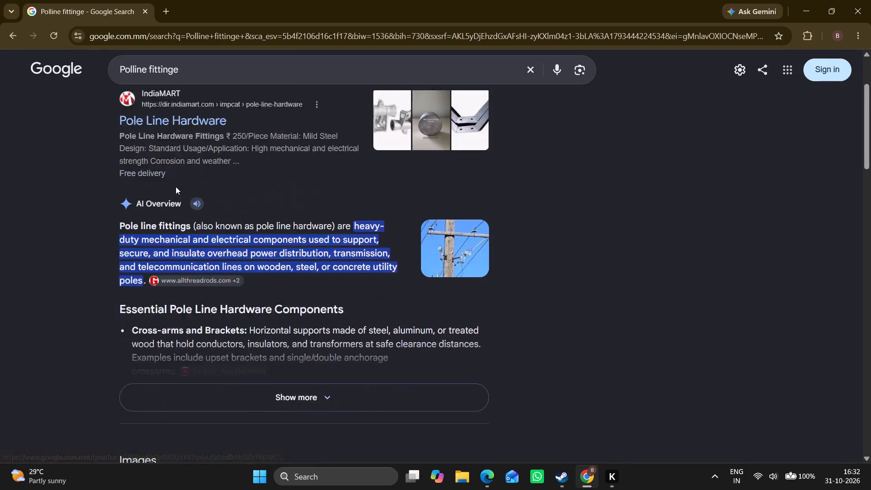
scroll(185, 193, down, 10)
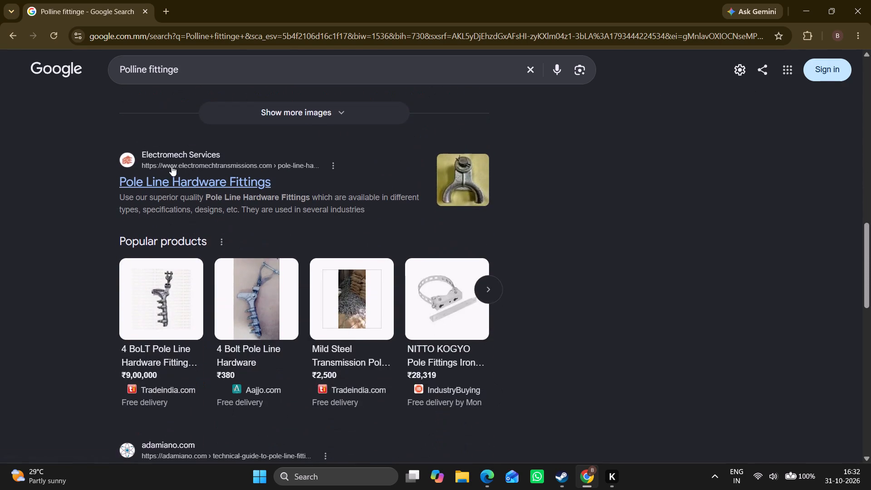
scroll(171, 166, down, 5)
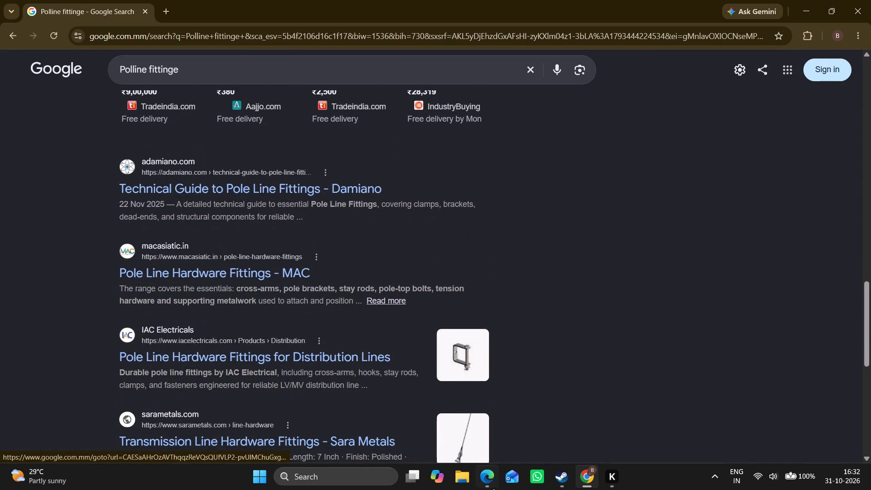
triple_click(484, 483)
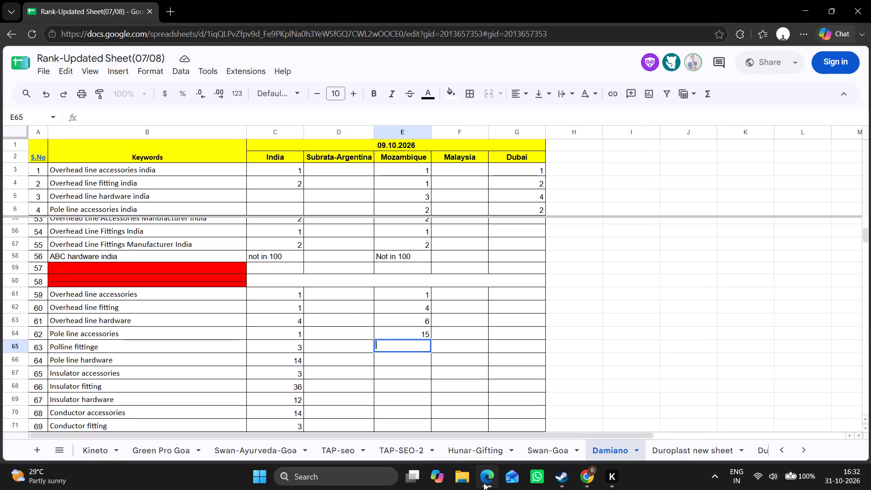
key(2)
key(Return)
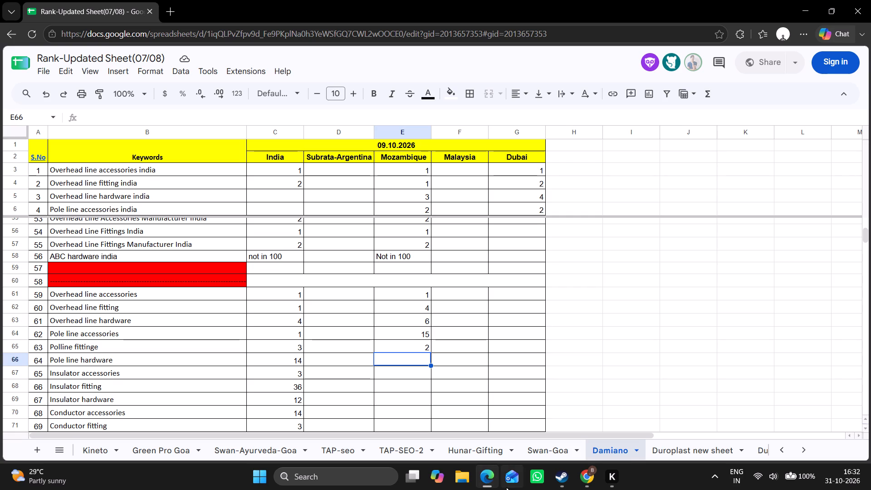
Copy the keyword "Pole line hardware" (No. 64) from the sheet and search Google in Chrome for "Polline Pole line hardware".
scroll(322, 347, down, 1)
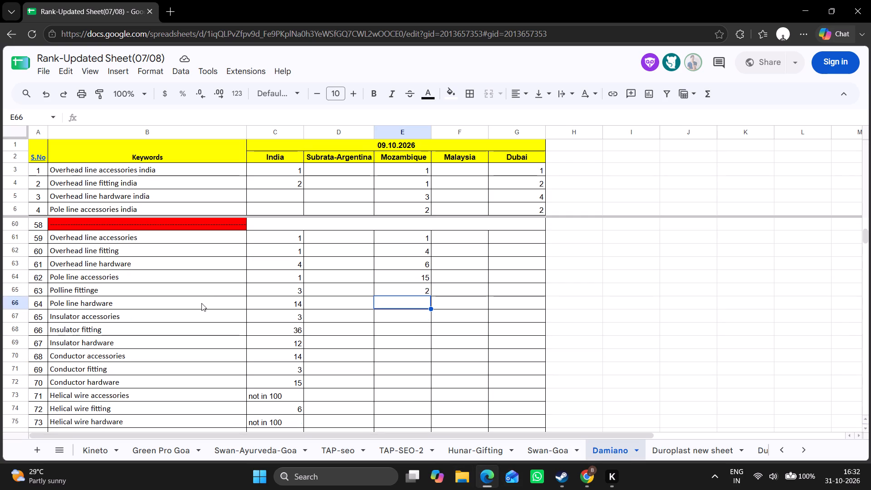
triple_click(204, 304)
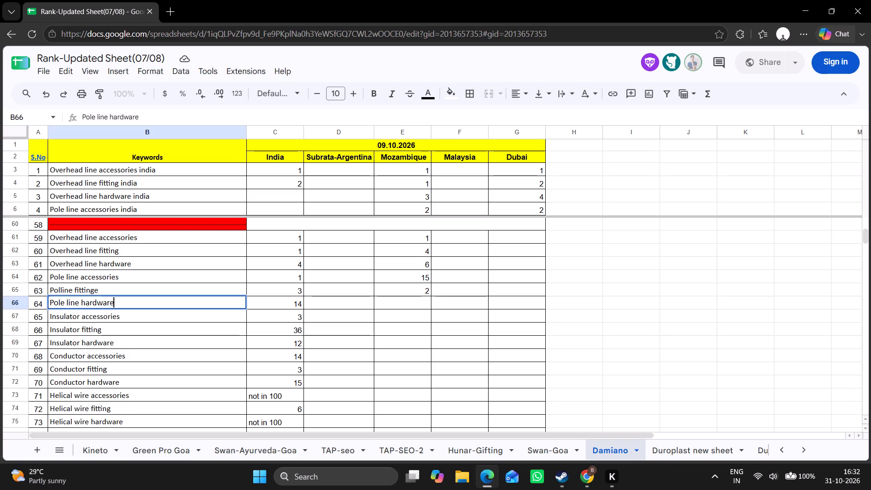
click(204, 304)
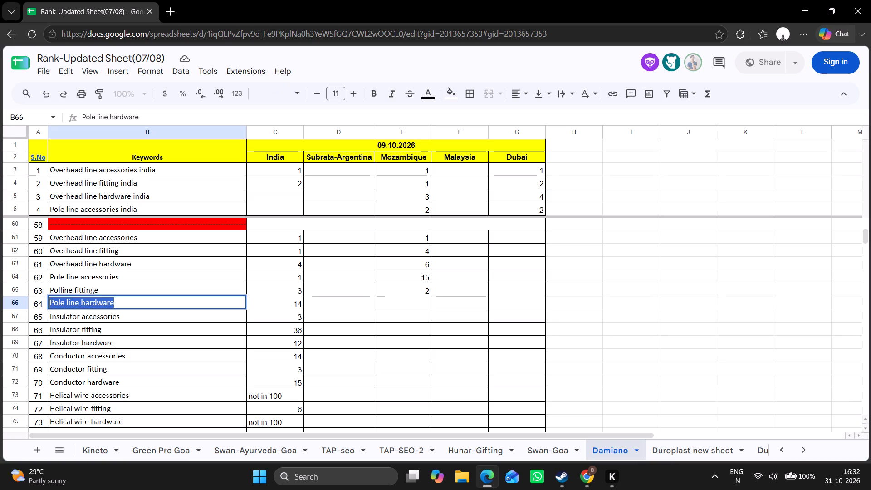
key(ctrl+c)
triple_click(393, 308)
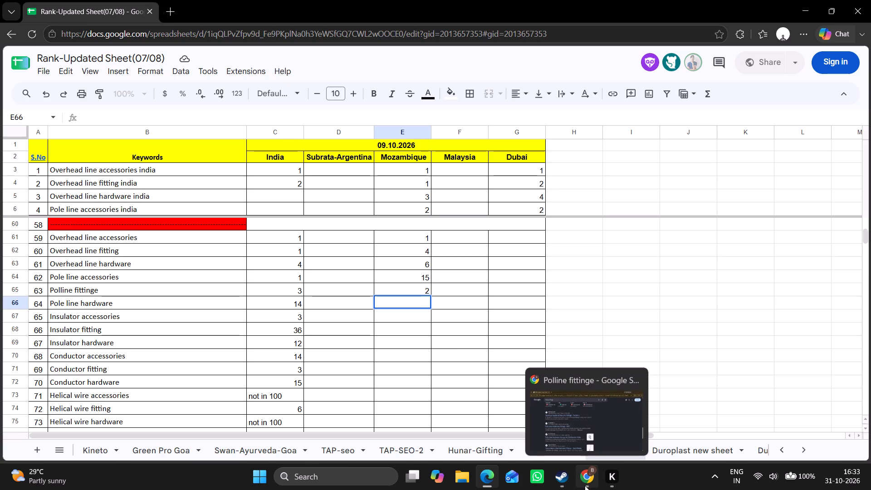
click(585, 485)
triple_click(199, 70)
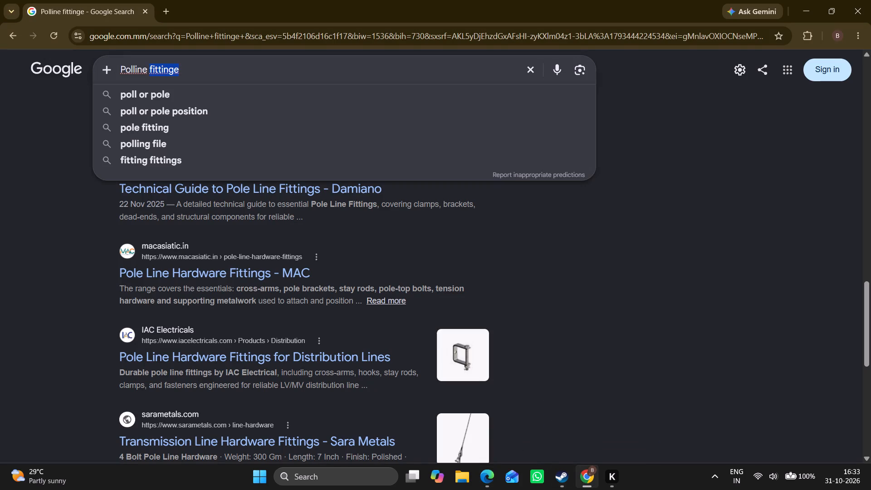
double_click(199, 70)
key(ctrl+v)
key(Return)
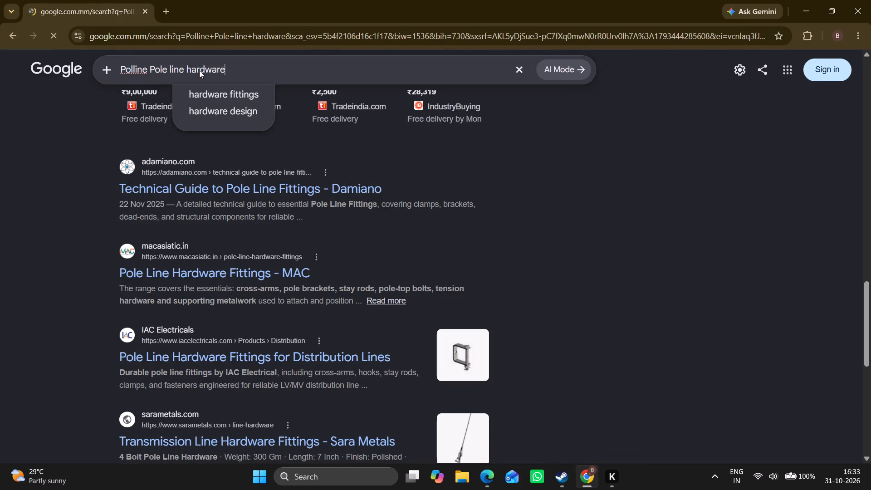
Examine the first page of "Polline Pole line hardware" results for an adamiano.com listing.
scroll(240, 159, down, 3)
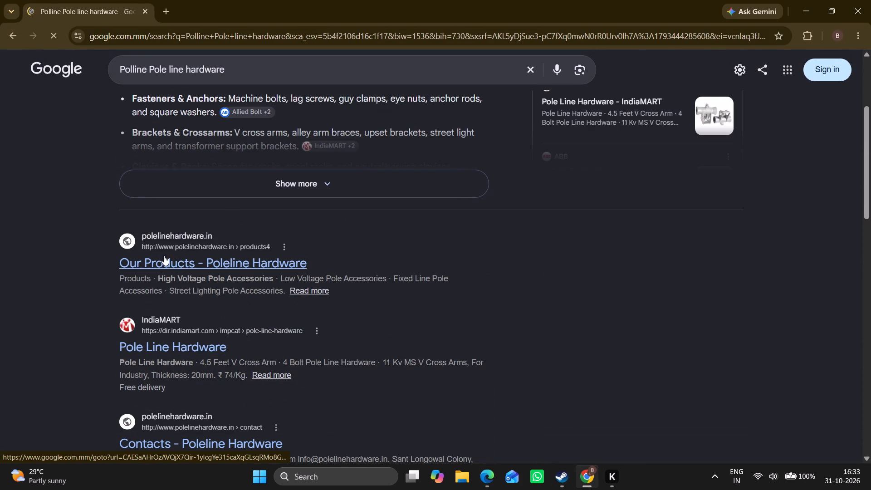
scroll(206, 341, down, 2)
scroll(163, 332, down, 1)
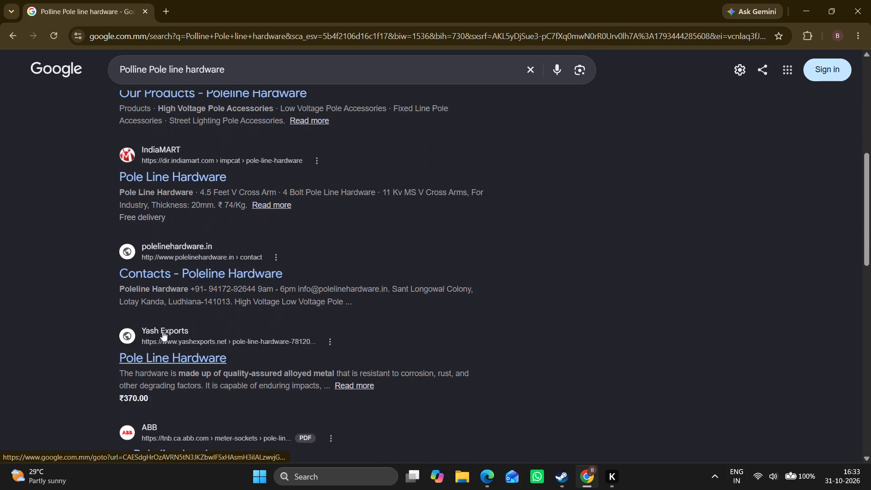
scroll(155, 349, down, 4)
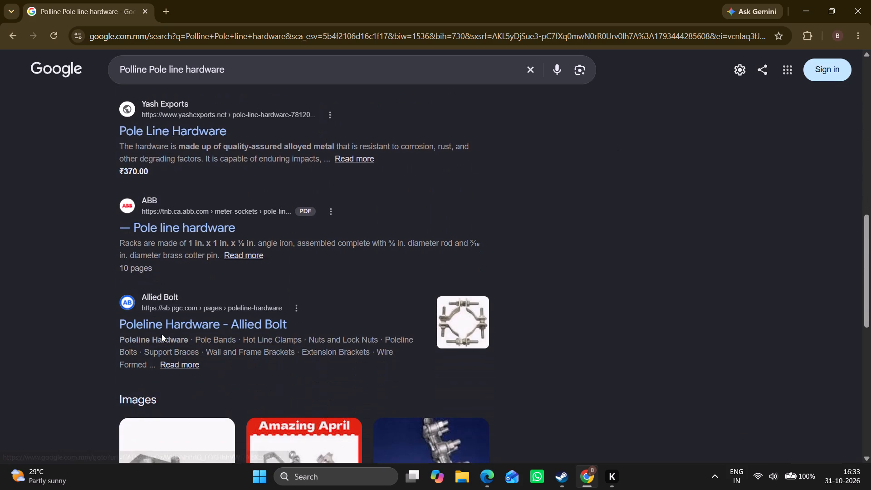
scroll(161, 334, down, 10)
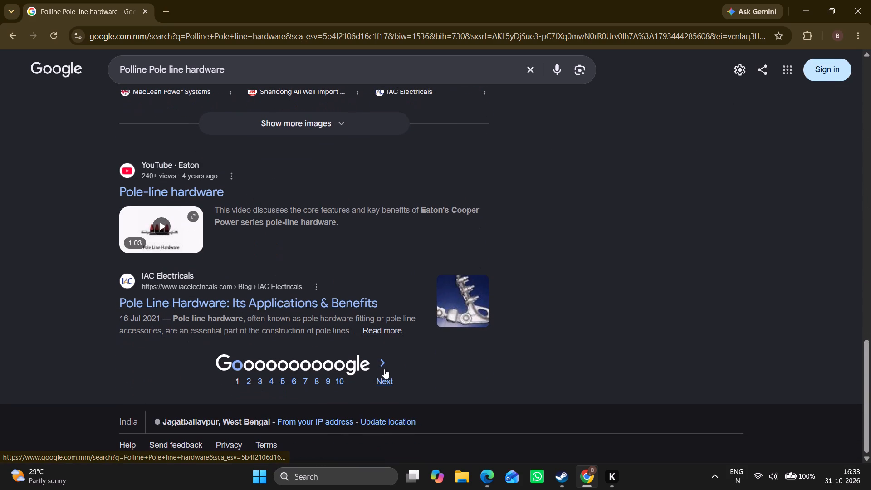
Examine the second page of "Polline Pole line hardware" results for an adamiano.com listing.
triple_click(389, 379)
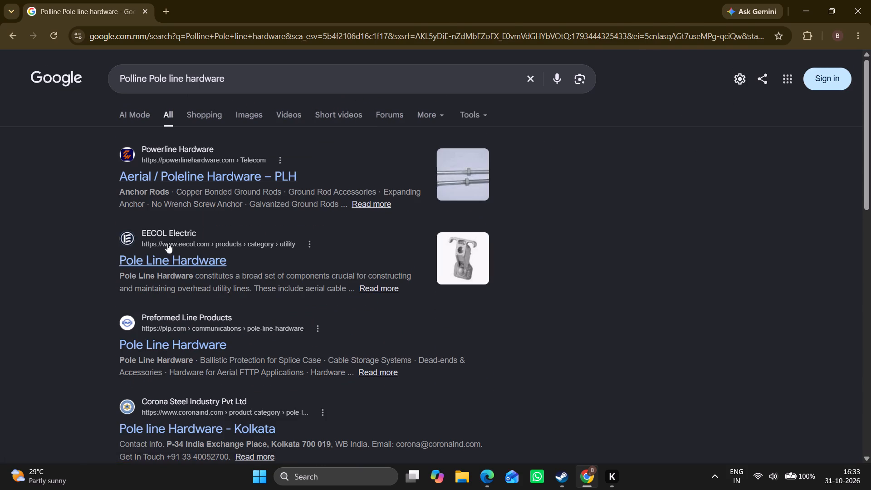
scroll(132, 336, down, 2)
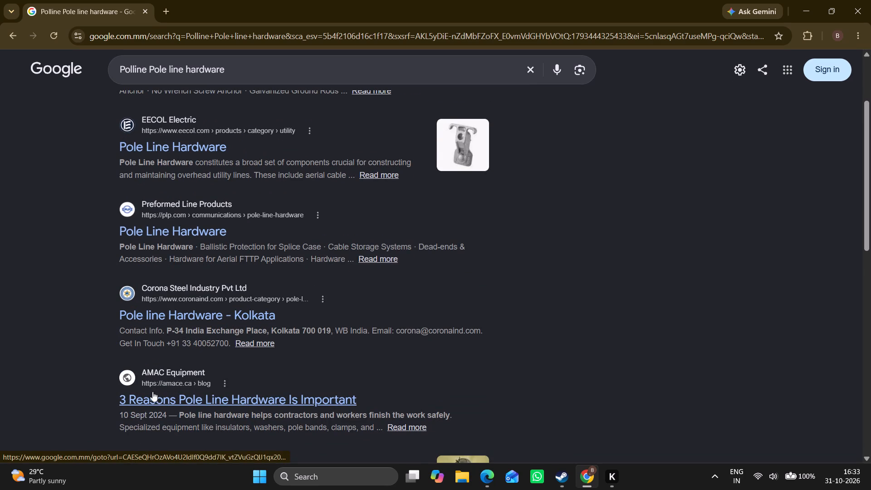
scroll(152, 392, down, 5)
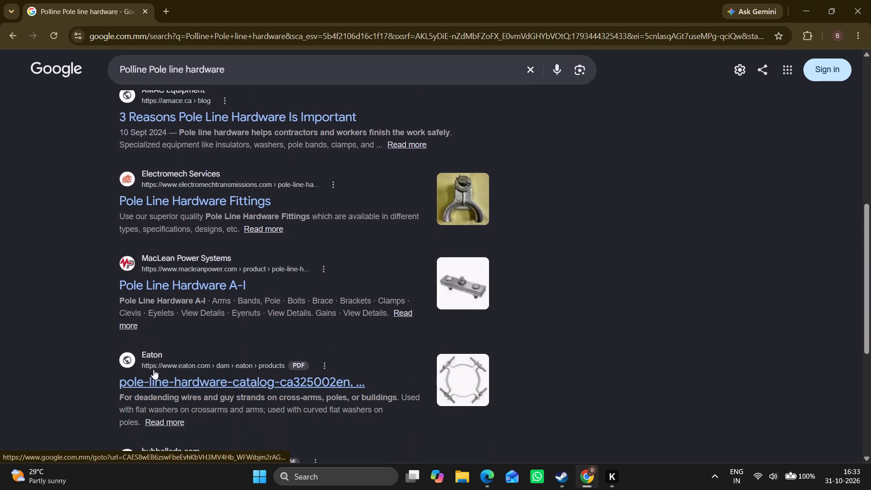
scroll(174, 373, down, 4)
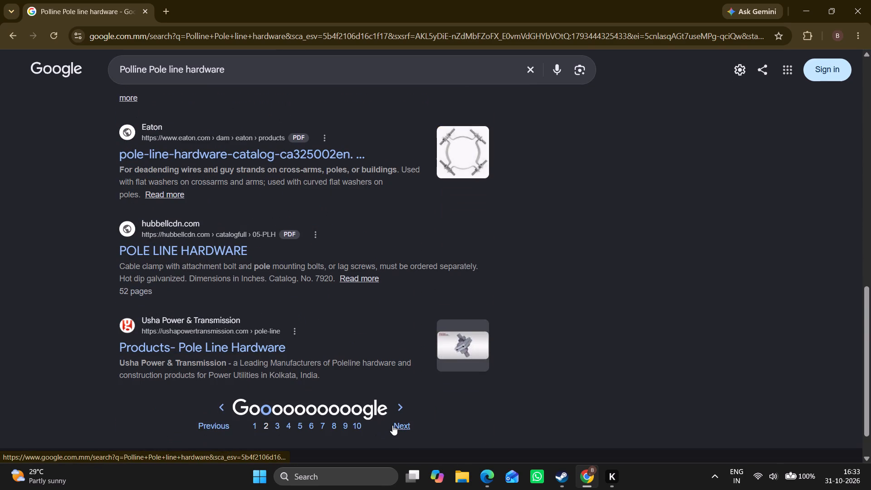
Examine the third page of "Polline Pole line hardware" results for an adamiano.com listing.
double_click(395, 421)
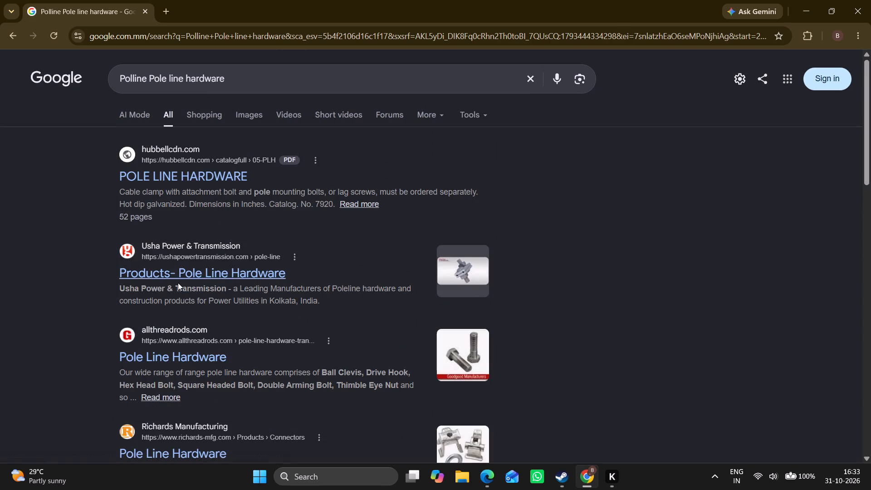
scroll(137, 348, down, 1)
scroll(152, 381, down, 2)
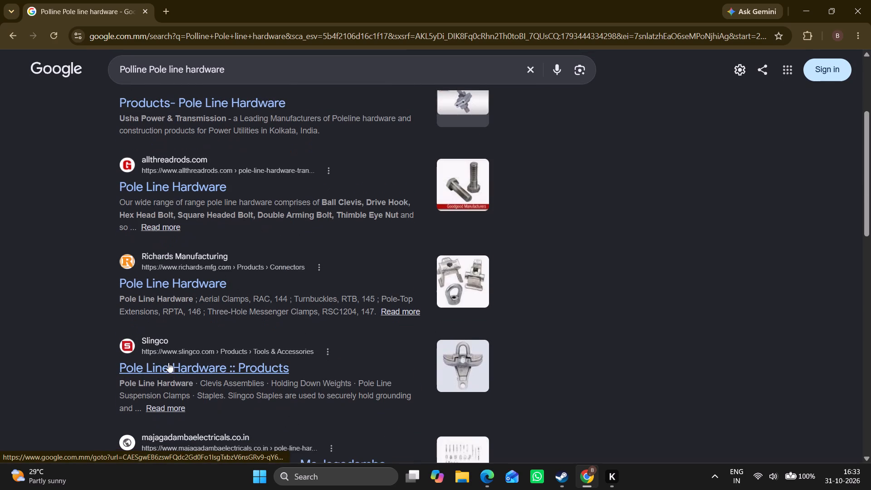
scroll(168, 363, down, 6)
scroll(214, 381, down, 1)
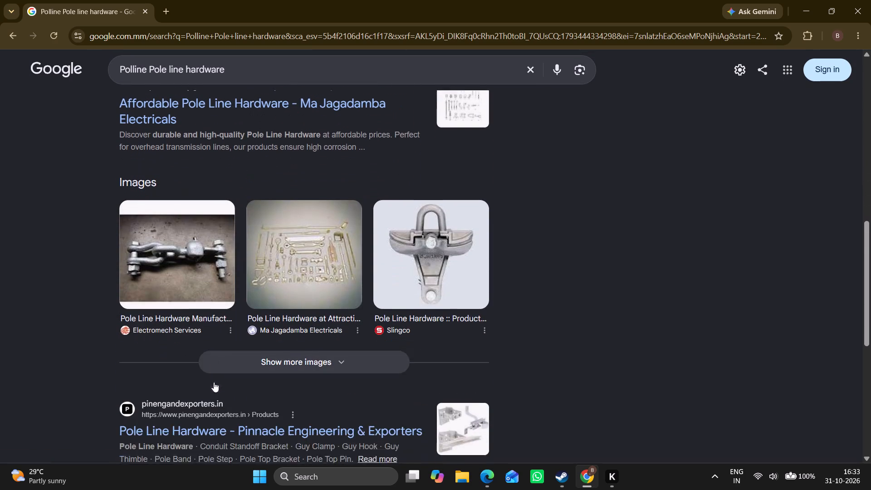
scroll(214, 382, down, 1)
scroll(173, 399, down, 1)
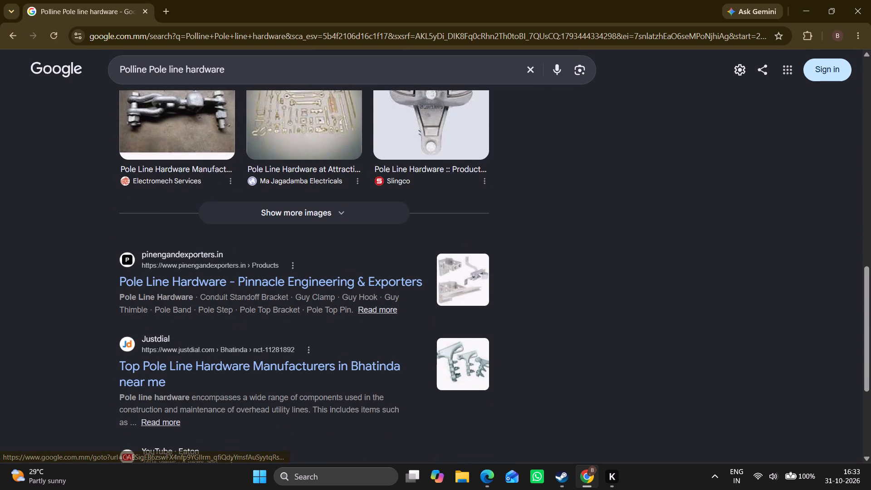
scroll(162, 391, down, 3)
Find the adamiano.com listing on the fourth results page and enter 23 in the No. 64 Mozambique cell in Edge.
triple_click(393, 405)
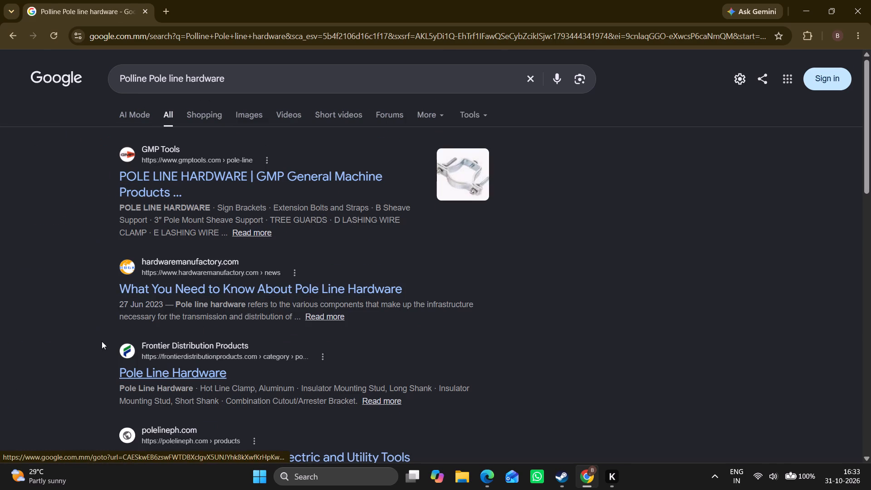
scroll(158, 377, down, 6)
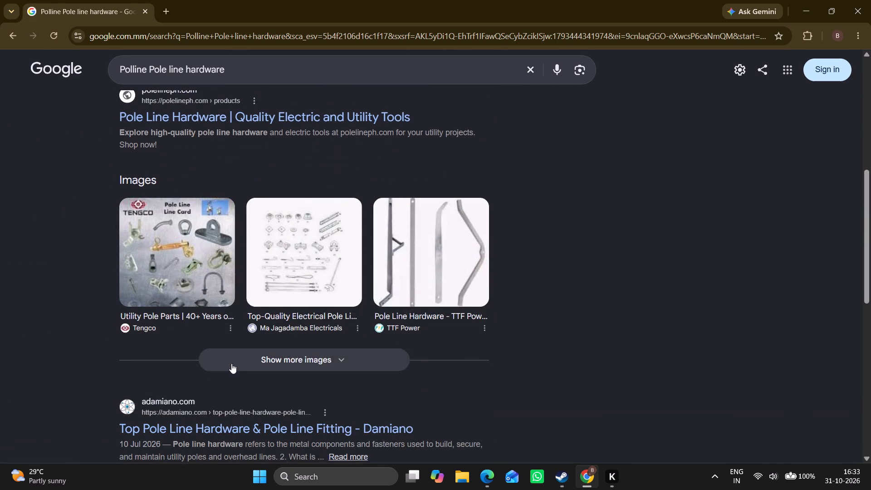
scroll(259, 374, down, 2)
double_click(484, 483)
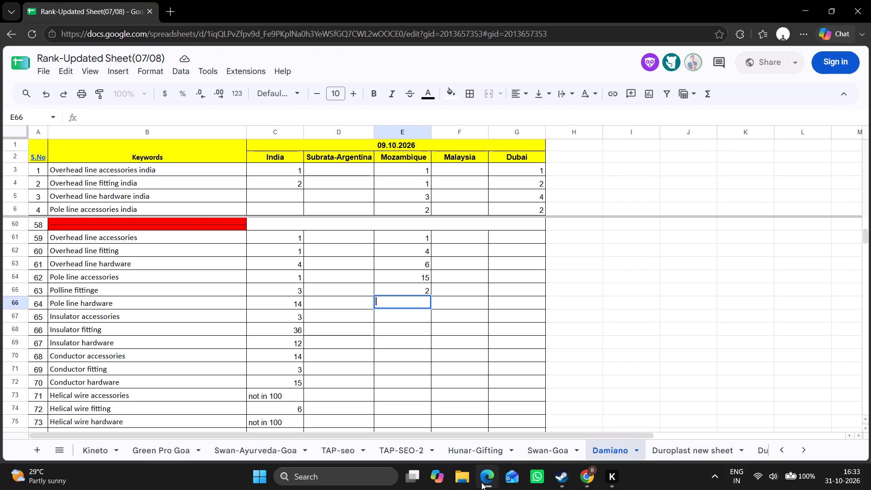
key(2)
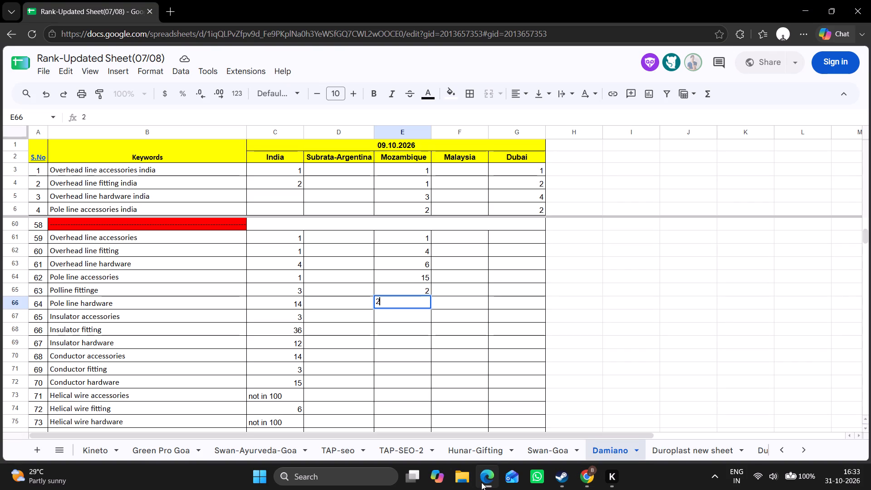
key(3)
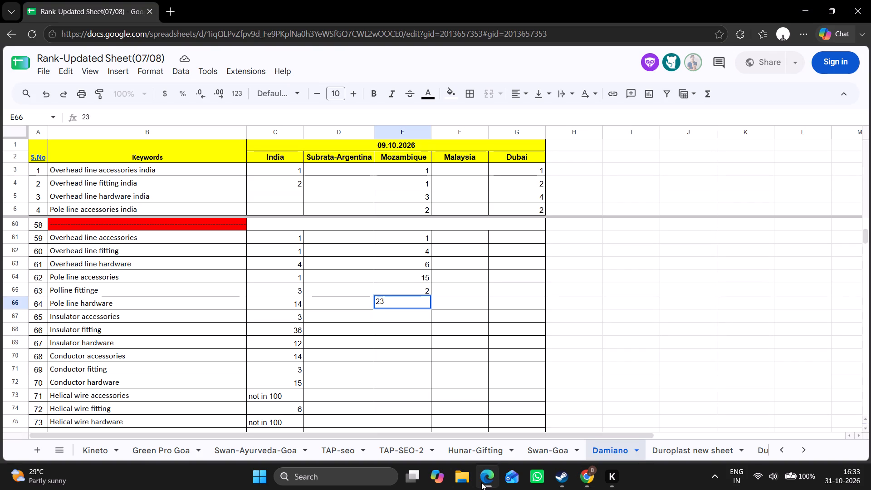
key(Return)
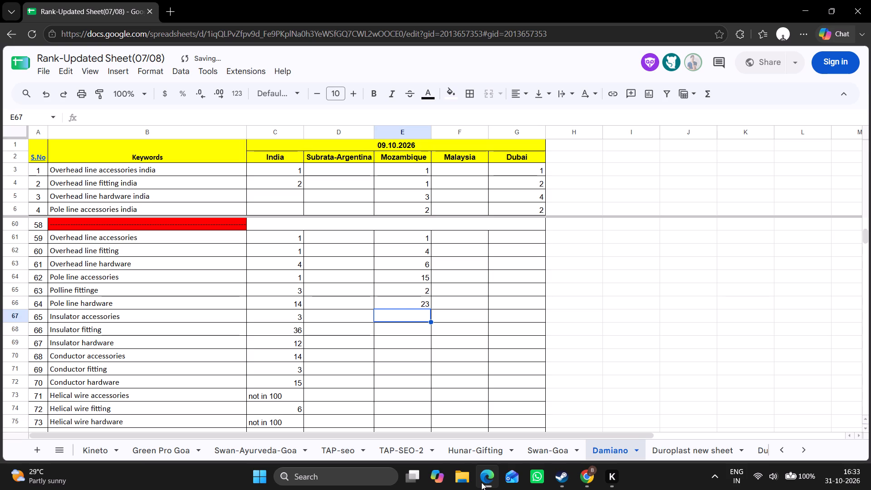
Copy the keyword "Insulator accessories" (No. 65) from the sheet and search Google for it in Chrome.
triple_click(174, 313)
double_click(174, 313)
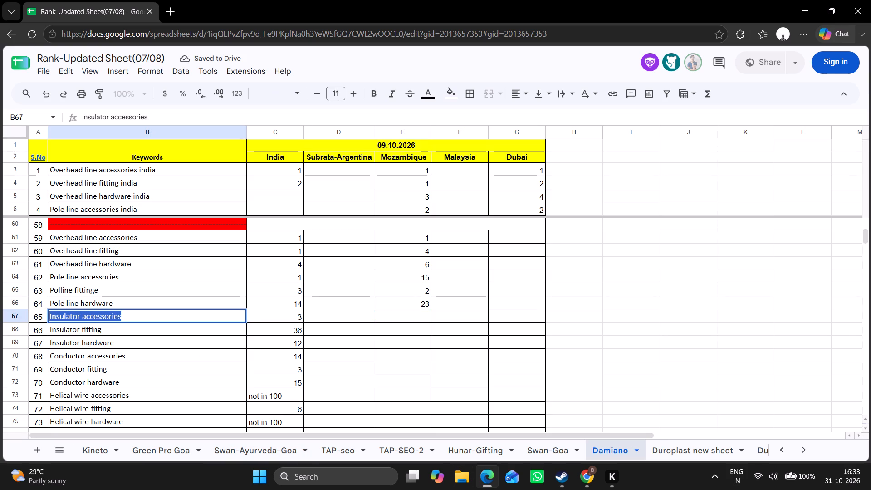
key(ctrl+c)
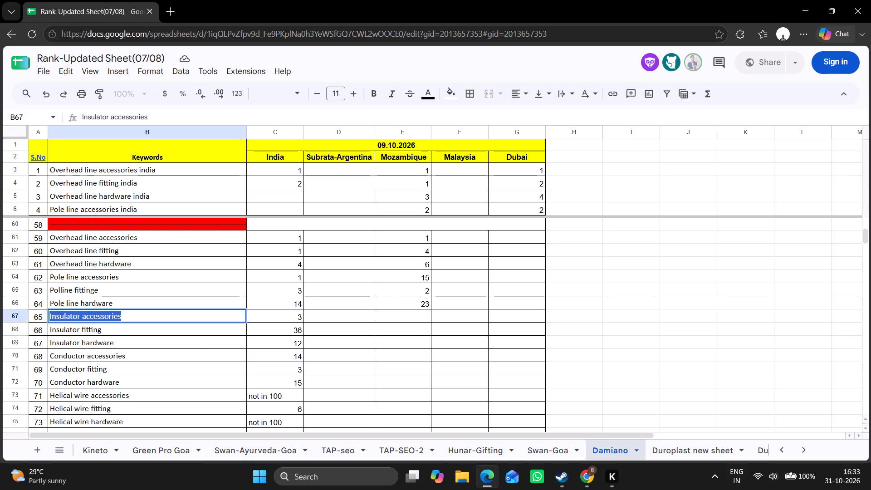
triple_click(418, 316)
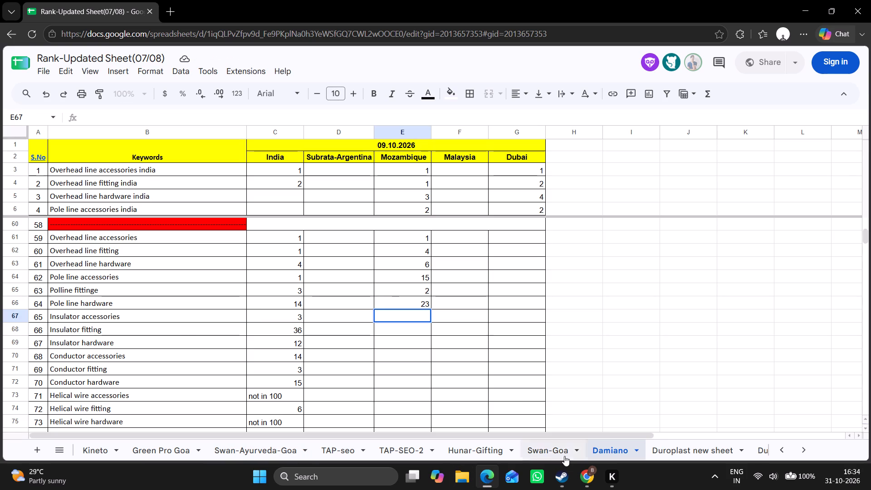
triple_click(587, 489)
double_click(590, 475)
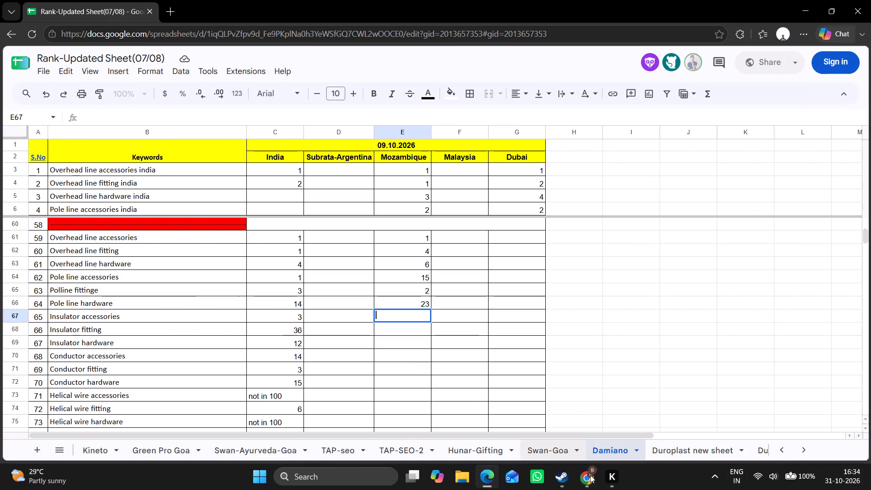
double_click(590, 475)
triple_click(590, 475)
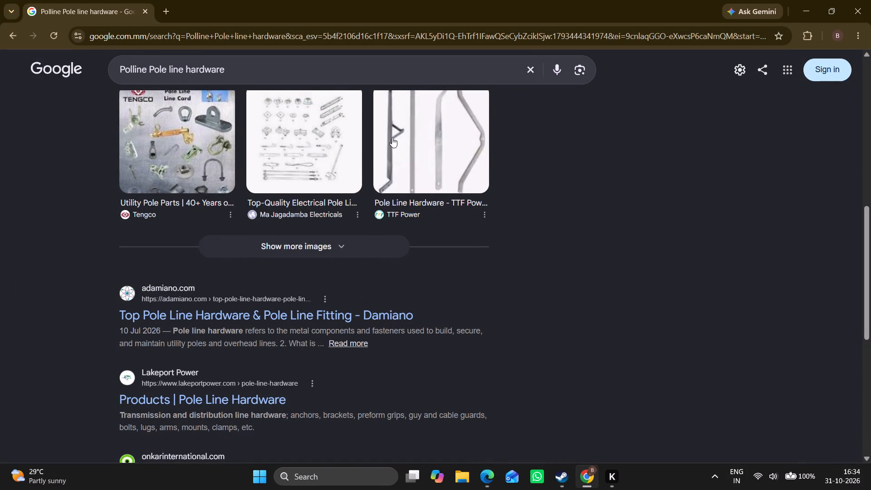
double_click(323, 75)
triple_click(323, 75)
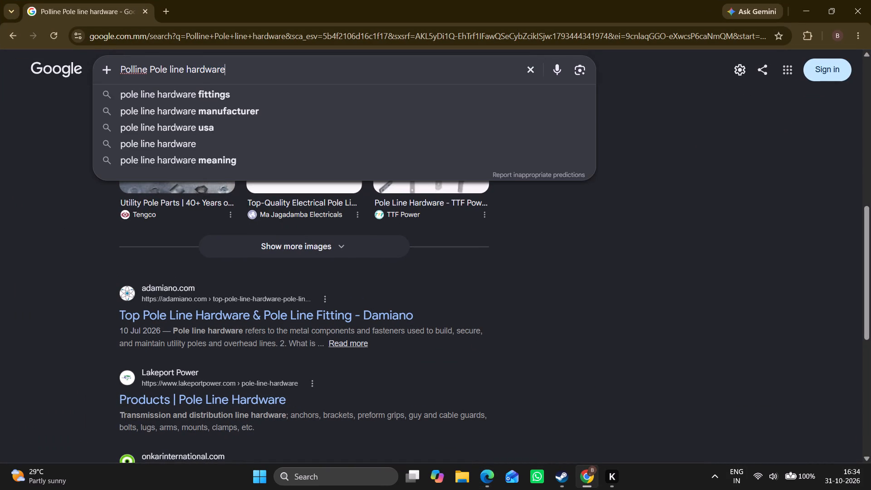
double_click(323, 75)
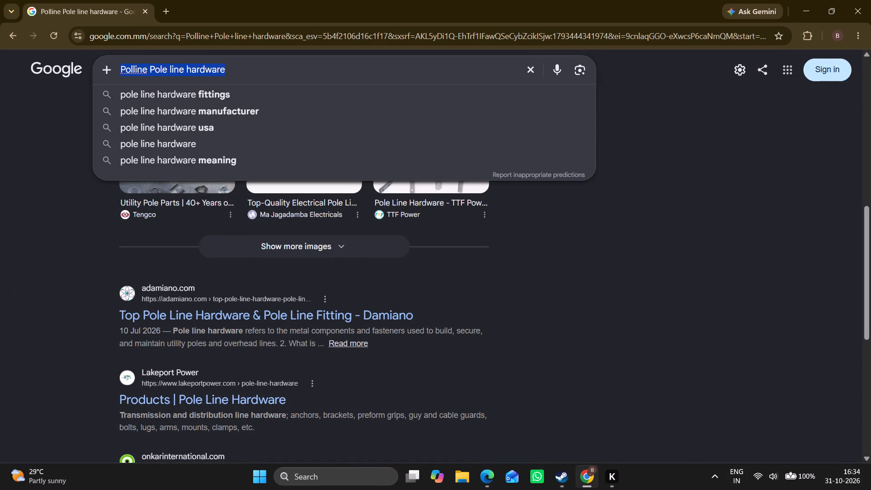
key(ctrl+v)
key(Return)
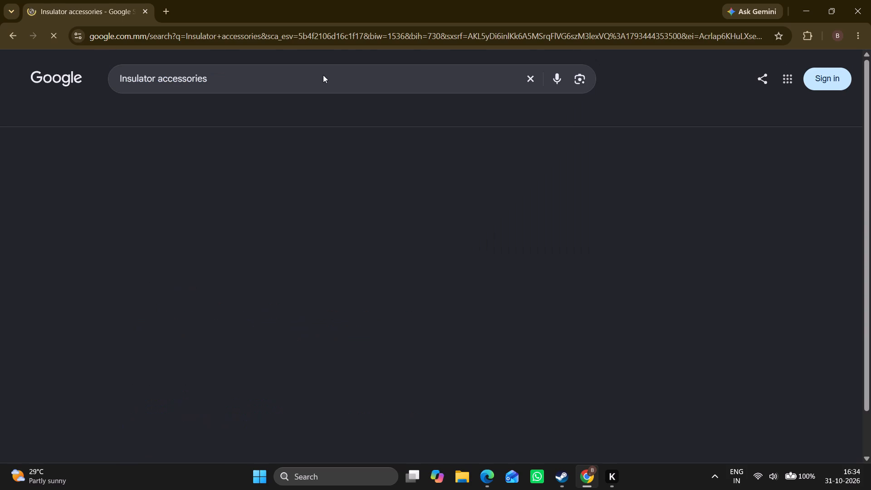
Find the adamiano.com listing in the "Insulator accessories" results and enter 4 in the No. 65 Mozambique cell in Edge.
scroll(229, 222, down, 3)
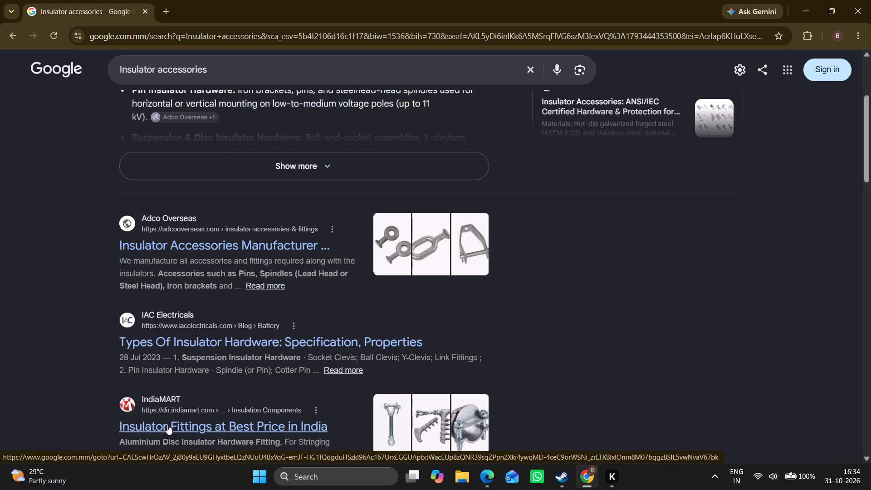
scroll(168, 425, down, 2)
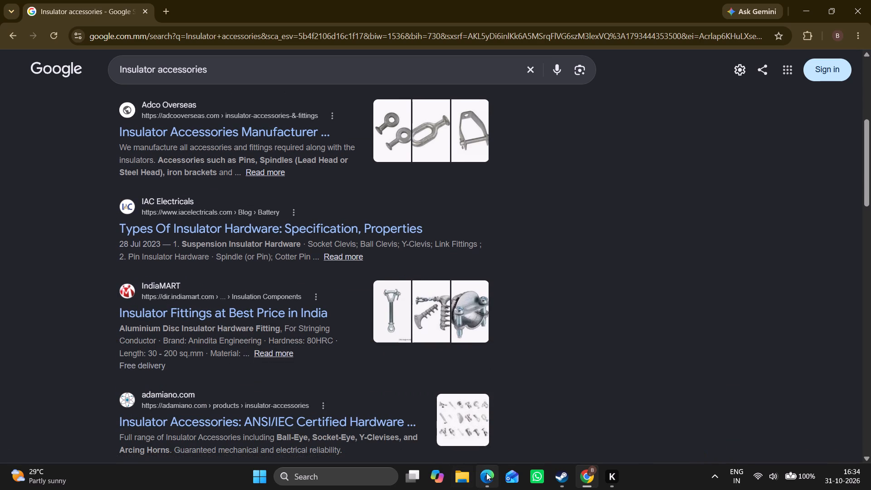
click(486, 473)
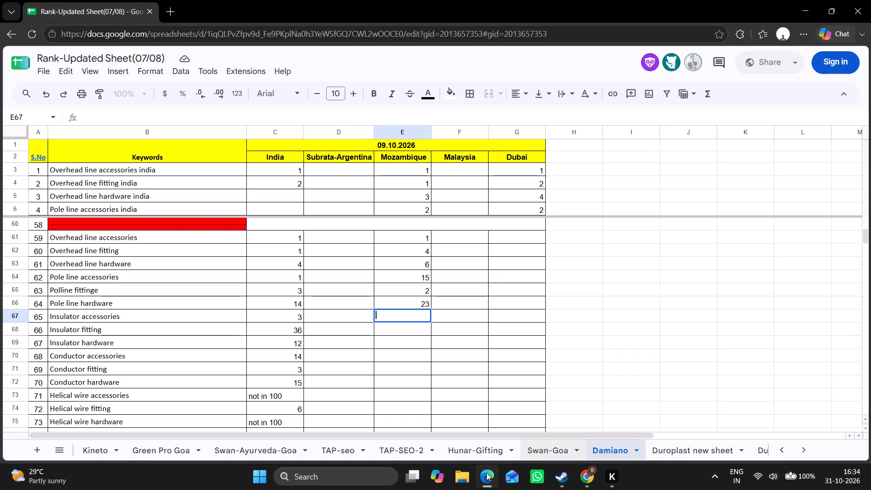
key(4)
key(Return)
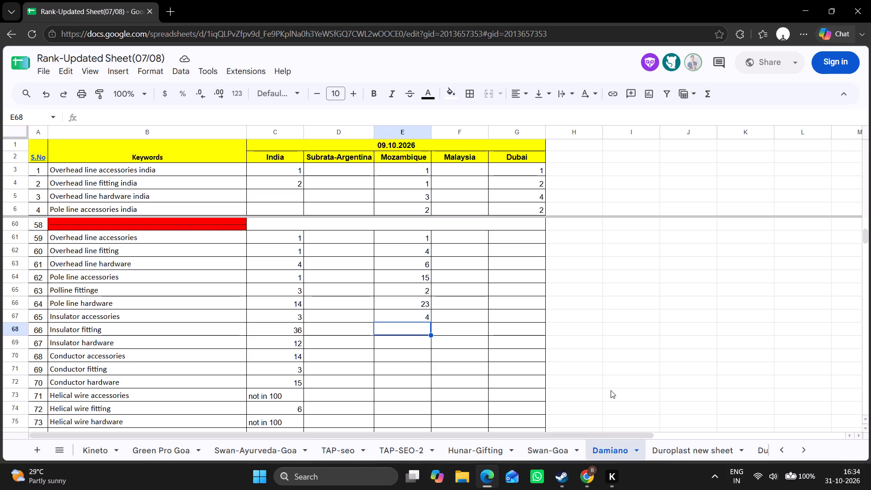
Copy the keyword "Insulator fitting" (No. 66) from the sheet and search Google for it in Chrome.
triple_click(226, 327)
triple_click(226, 327)
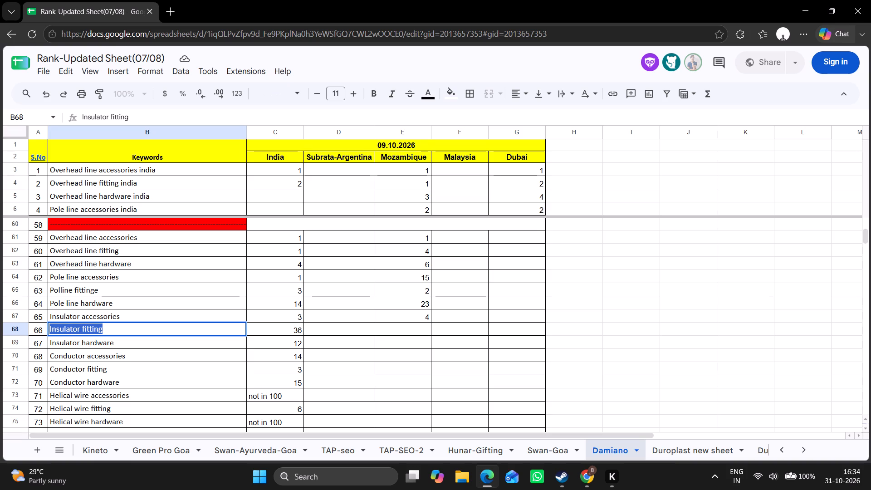
key(ctrl+c)
click(412, 333)
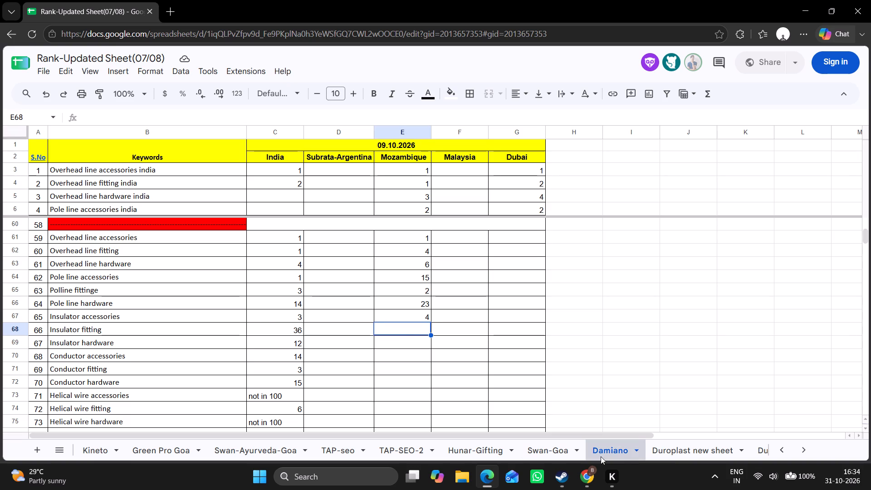
double_click(587, 474)
double_click(587, 474)
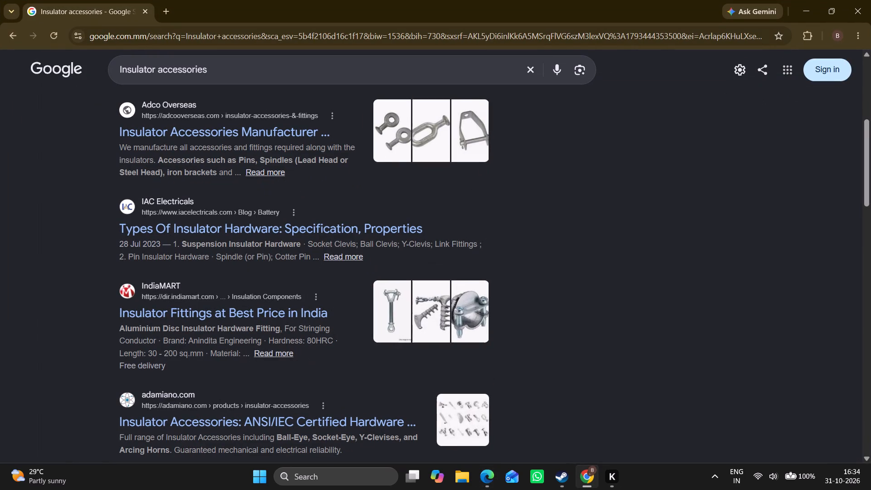
triple_click(357, 62)
click(357, 62)
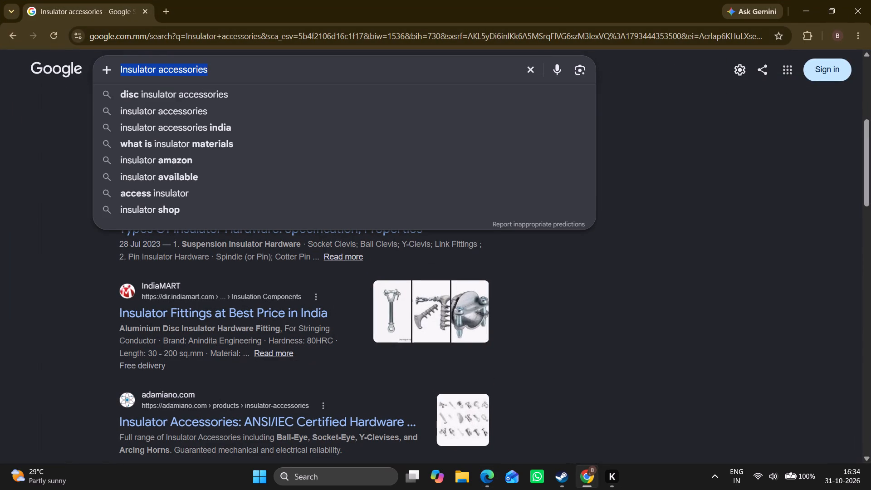
key(ctrl+v)
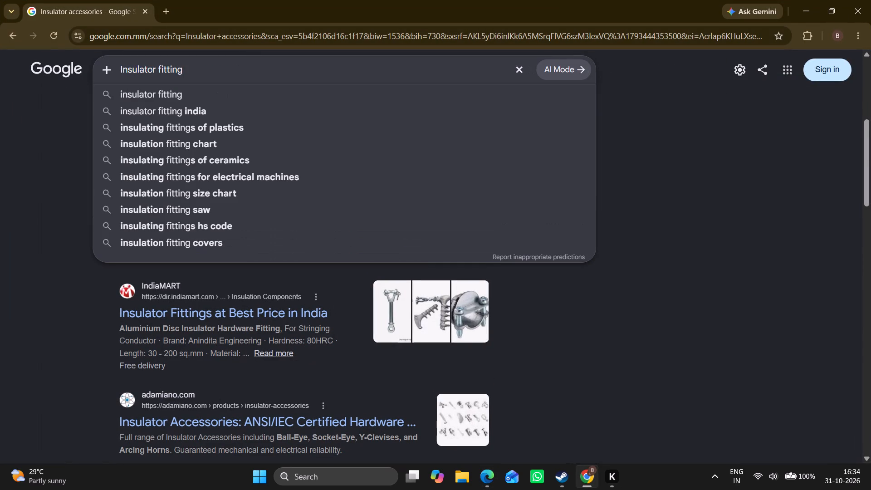
key(Return)
Examine the first page of "Insulator fitting" results for an adamiano.com listing.
scroll(236, 207, down, 5)
scroll(214, 268, down, 2)
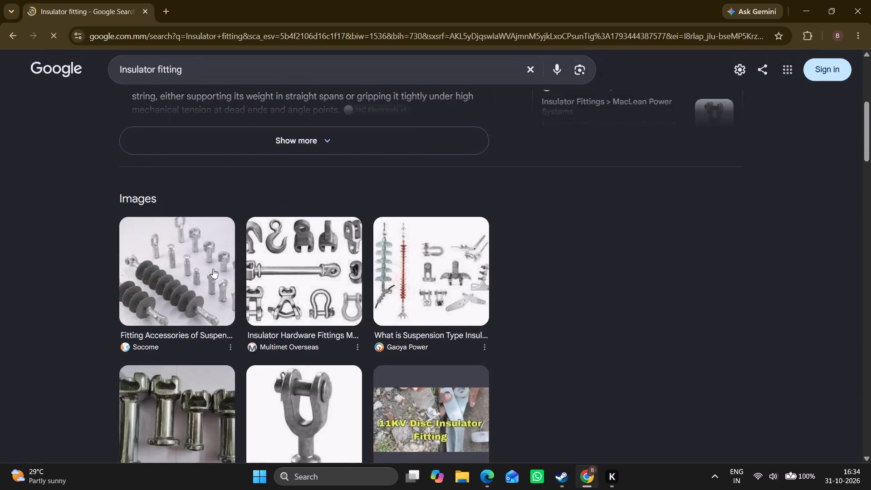
scroll(213, 269, down, 5)
scroll(185, 207, down, 4)
scroll(193, 250, down, 3)
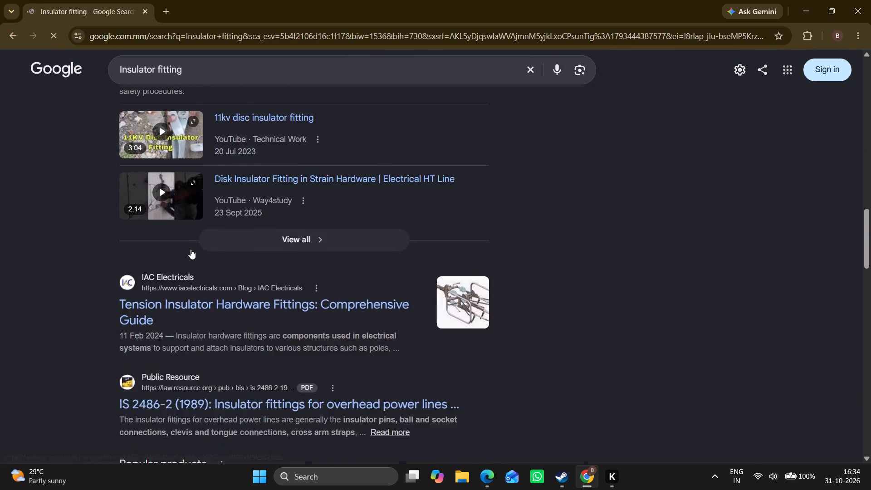
scroll(166, 338, down, 6)
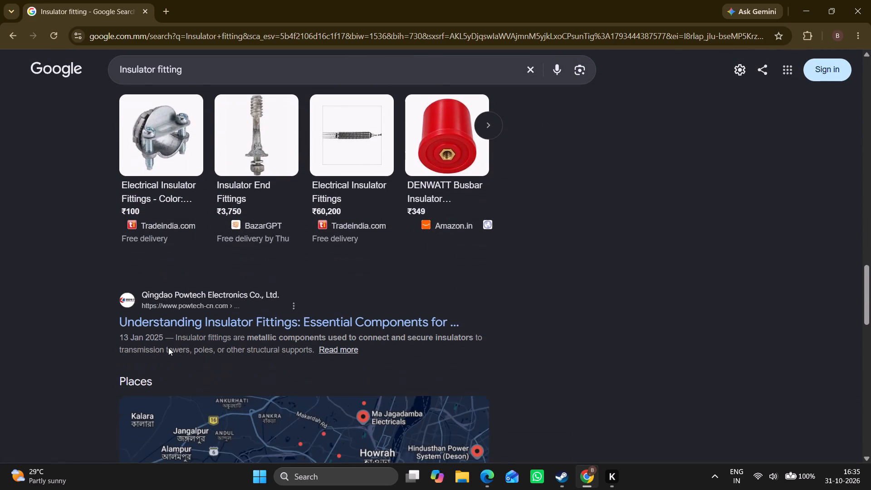
scroll(160, 316, down, 10)
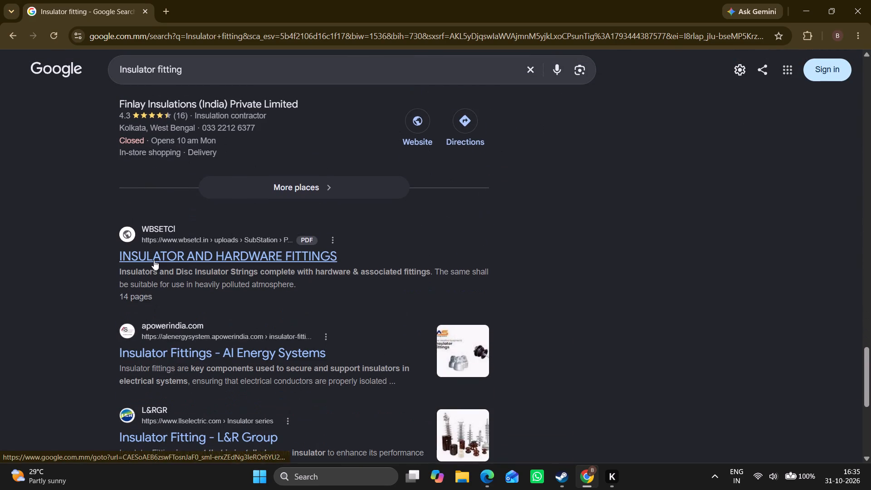
scroll(159, 343, down, 8)
Examine the second page of "Insulator fitting" results for an adamiano.com listing.
double_click(384, 381)
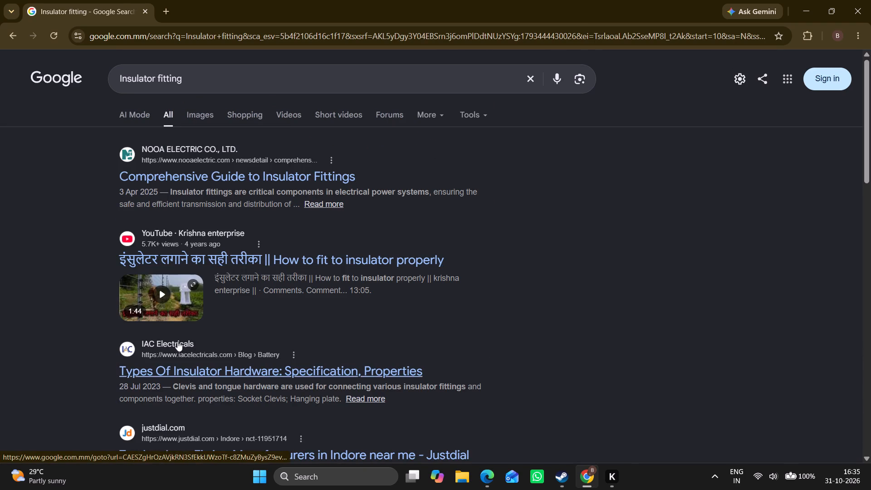
scroll(176, 354, down, 4)
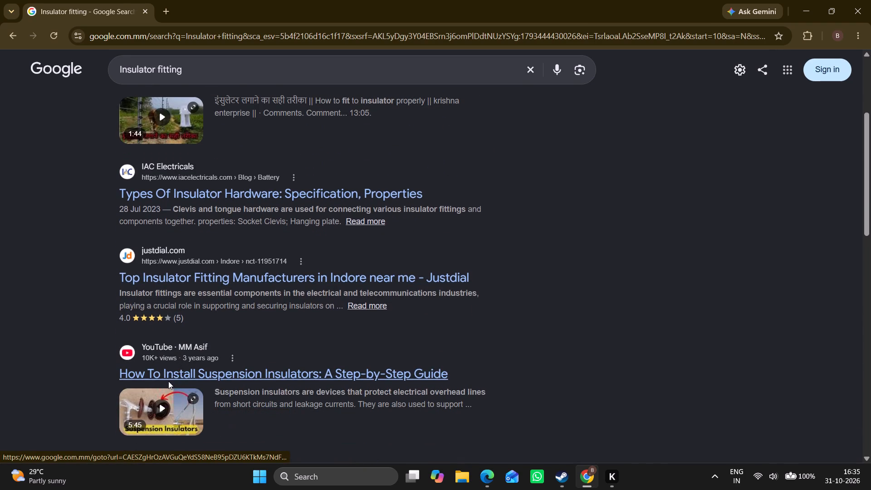
scroll(168, 381, down, 2)
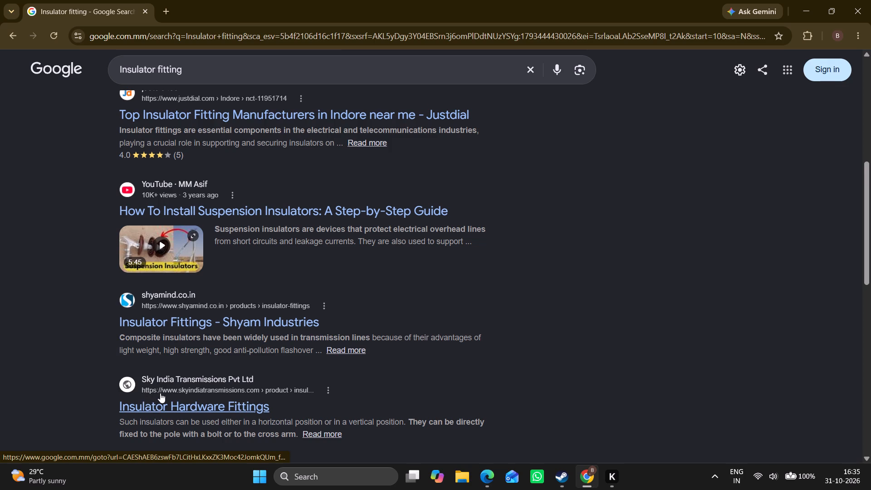
scroll(160, 393, down, 3)
scroll(161, 331, down, 2)
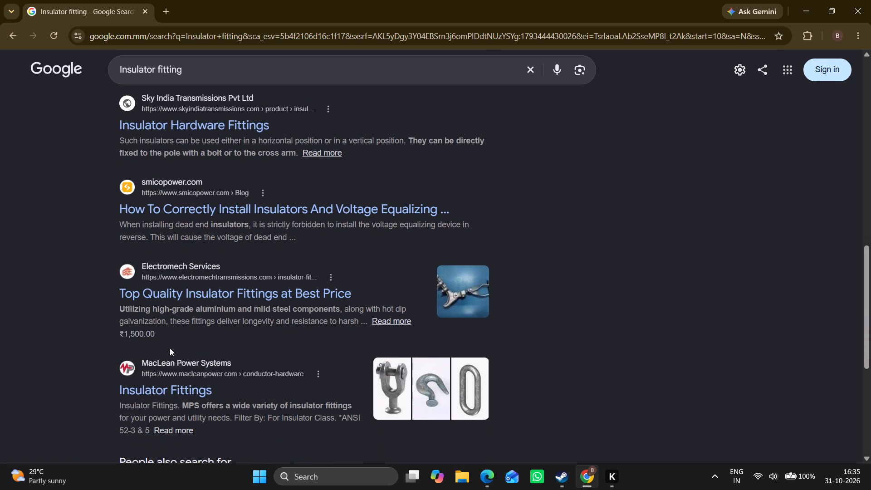
scroll(170, 388, down, 8)
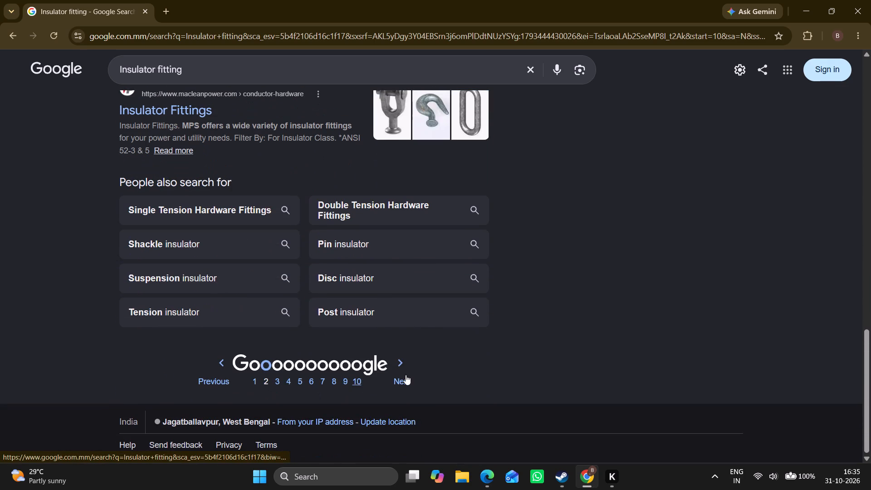
Examine the third and fourth pages of "Insulator fitting" results for an adamiano.com listing.
double_click(401, 377)
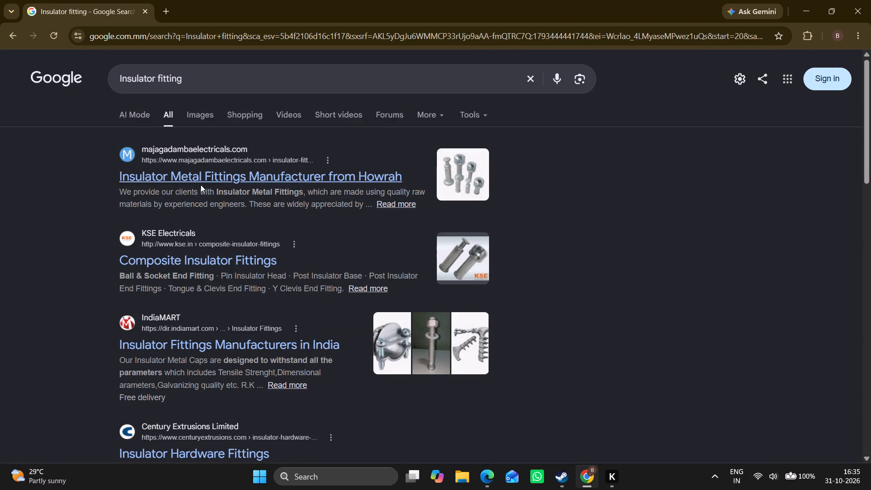
scroll(171, 343, down, 4)
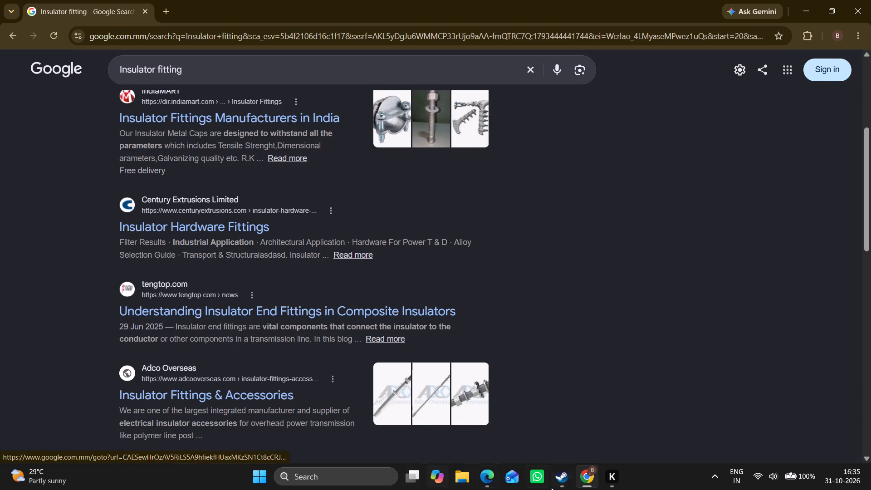
scroll(237, 334, down, 13)
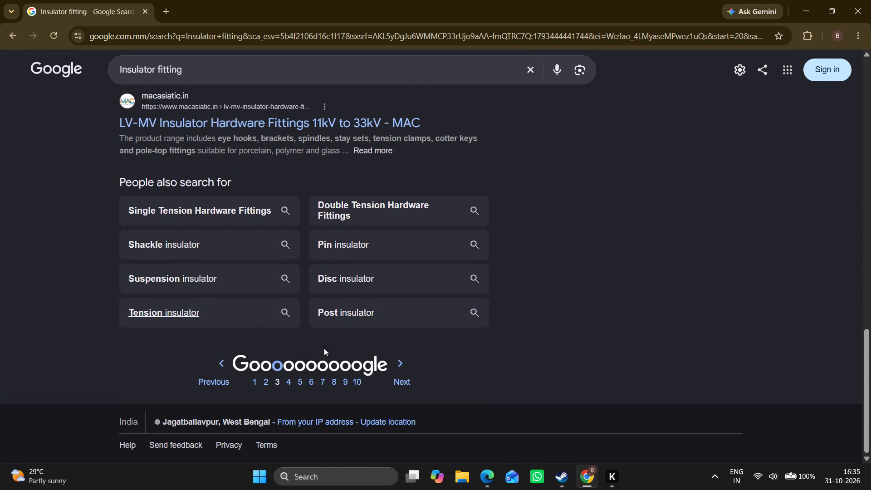
double_click(397, 383)
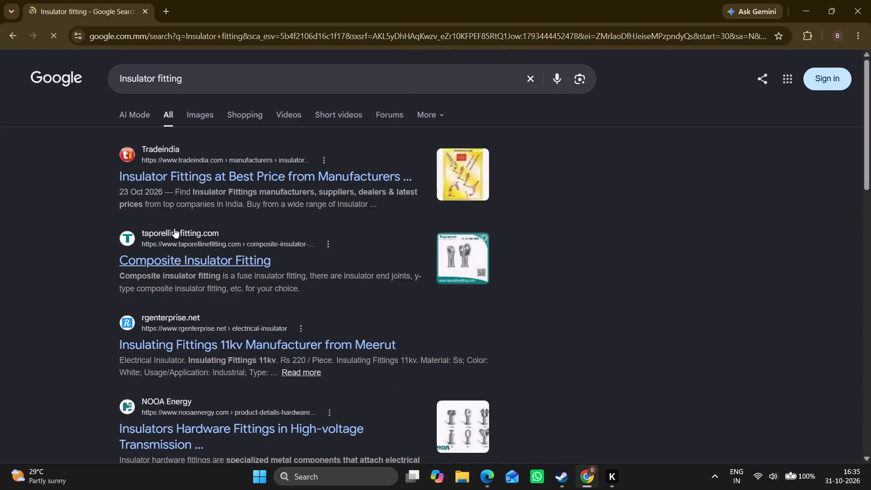
scroll(180, 220, down, 4)
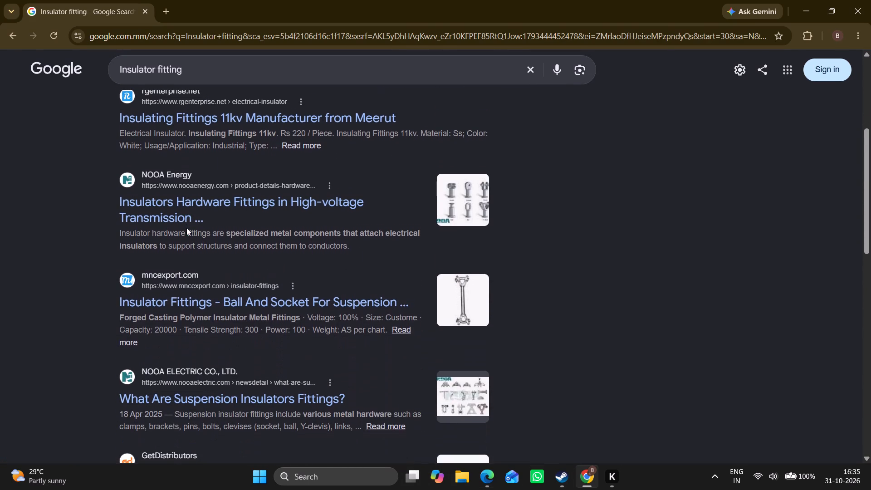
scroll(186, 228, down, 11)
scroll(233, 241, down, 2)
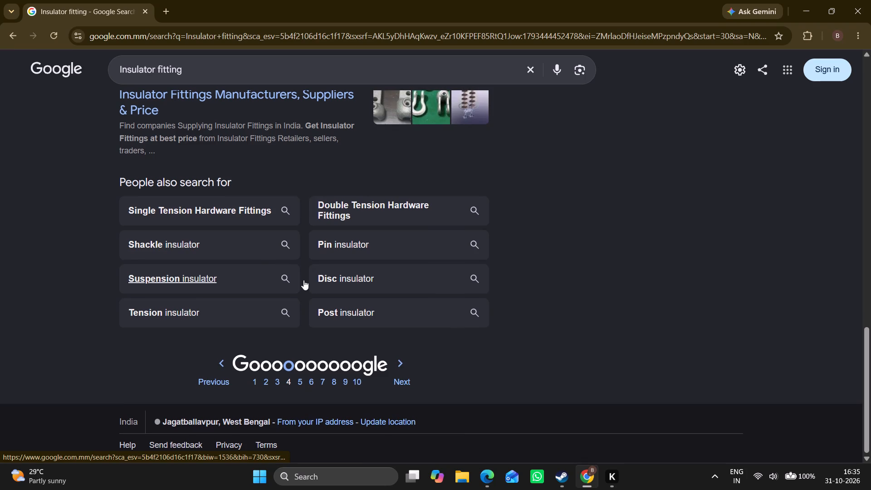
Examine the fifth and sixth pages of "Insulator fitting" results for an adamiano.com listing.
double_click(401, 382)
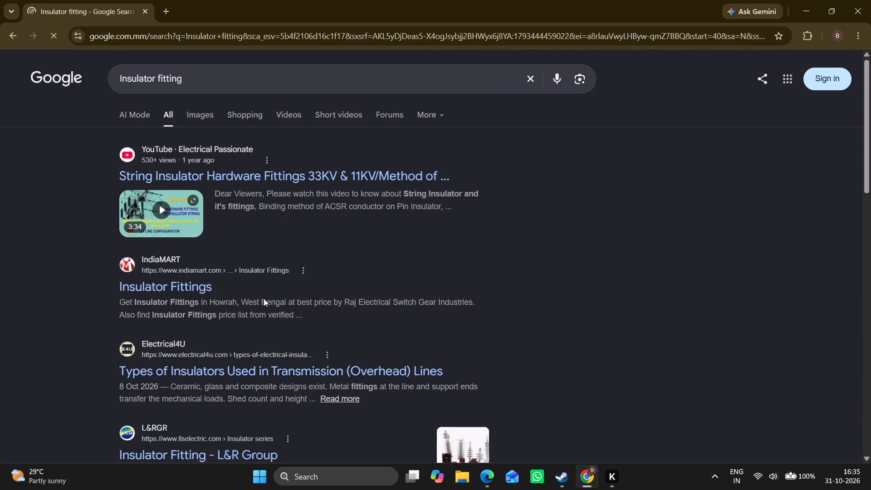
scroll(186, 295, down, 3)
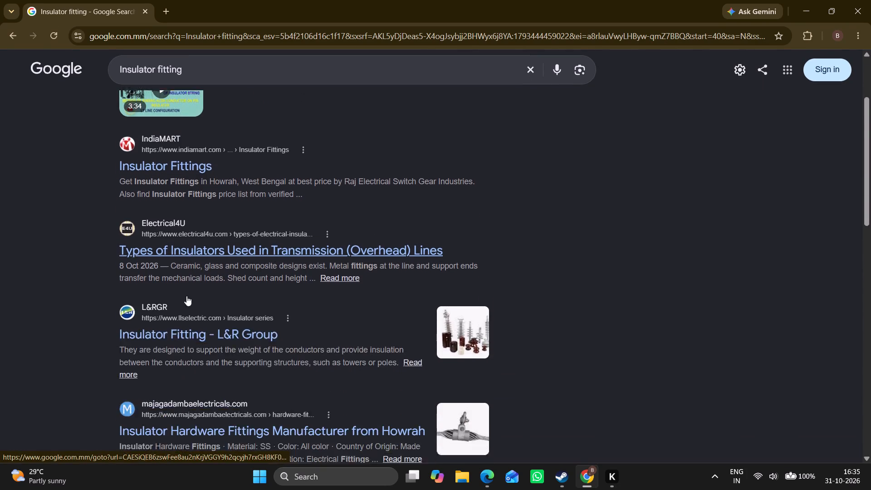
scroll(186, 296, down, 13)
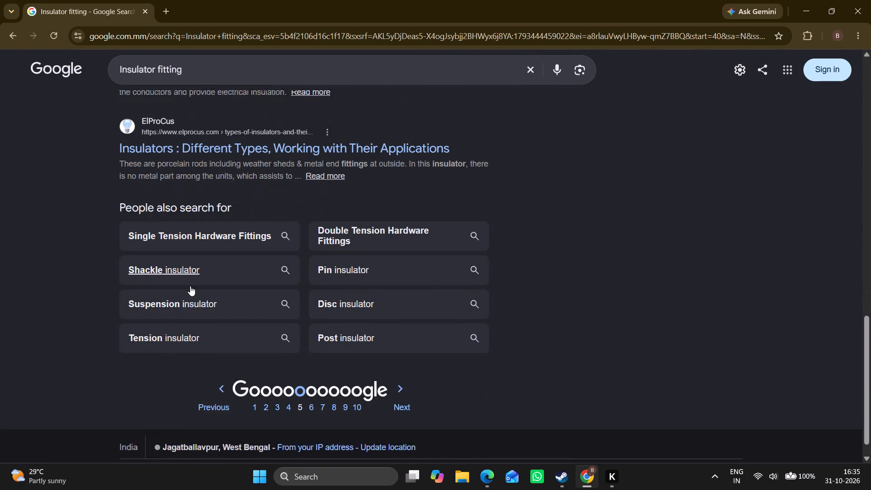
triple_click(406, 382)
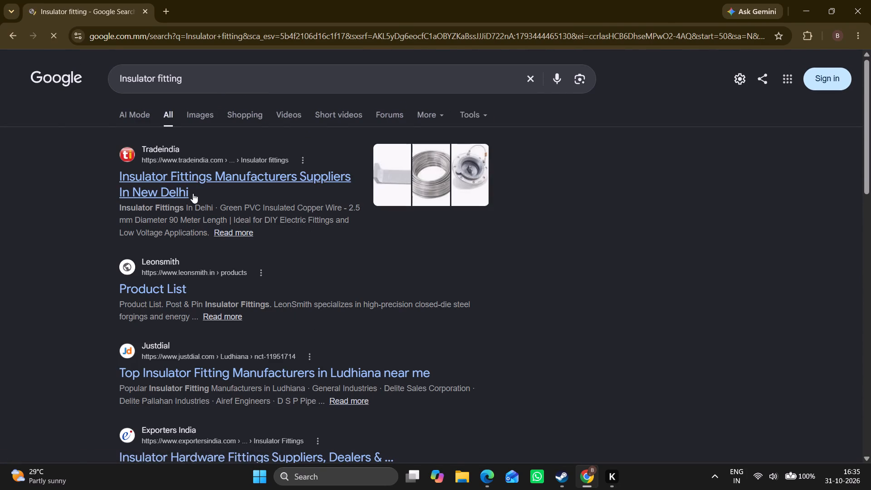
scroll(185, 186, down, 8)
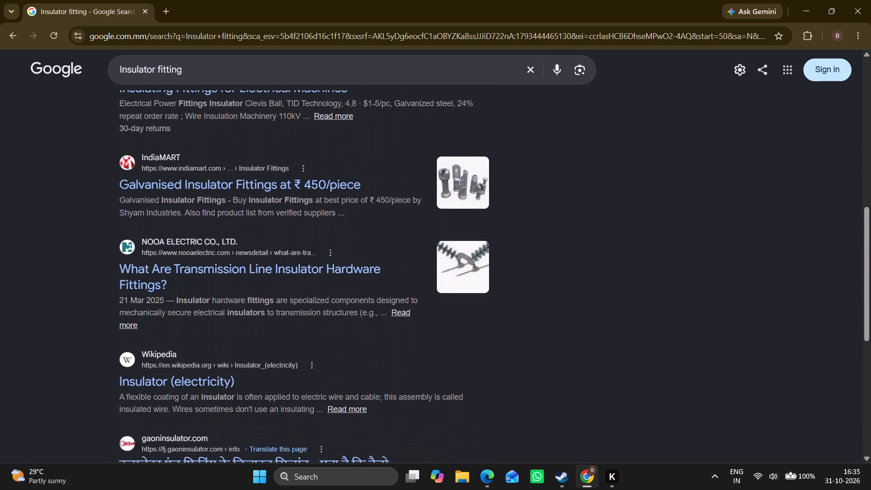
scroll(185, 200, down, 11)
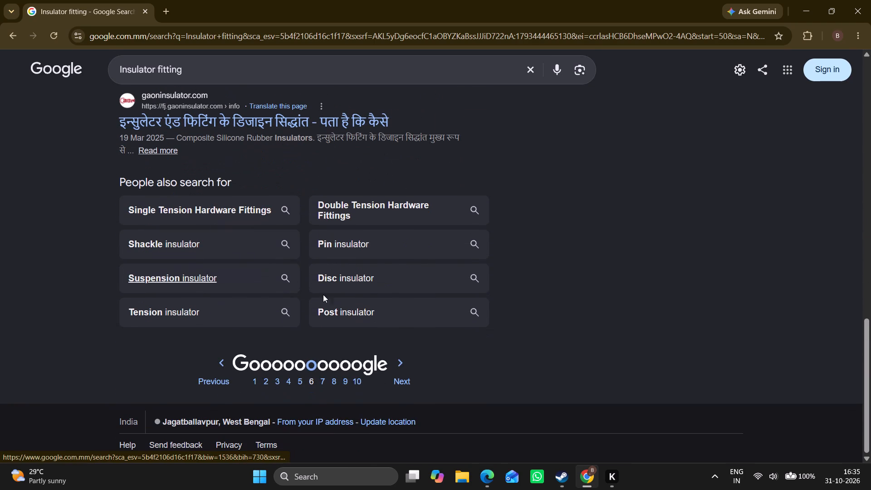
Examine the seventh page of "Insulator fitting" results for an adamiano.com listing and go on to the eighth page.
triple_click(396, 382)
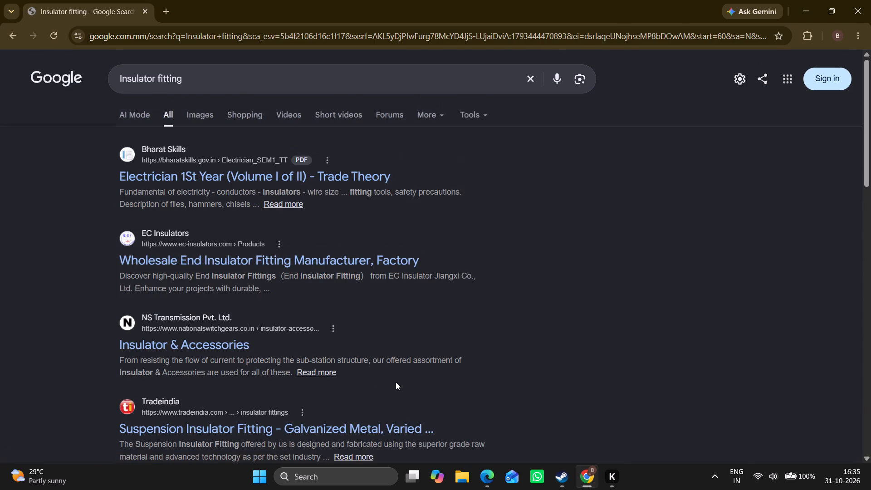
scroll(168, 168, down, 1)
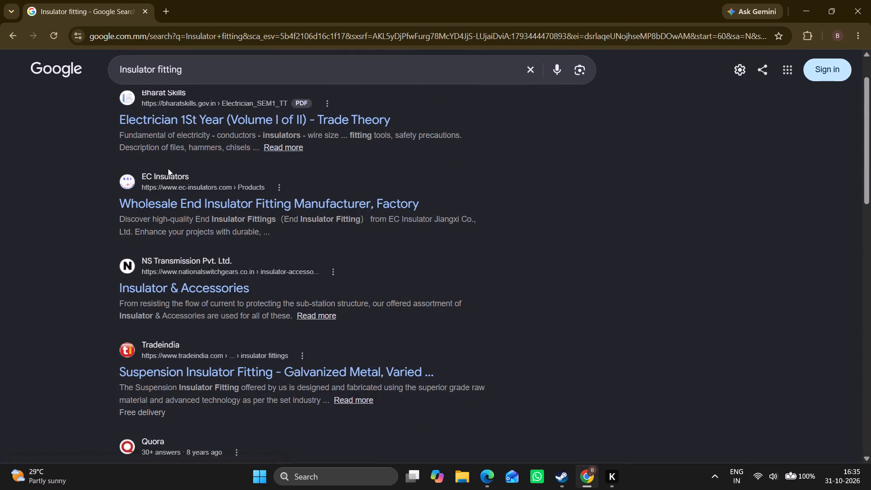
scroll(171, 186, down, 12)
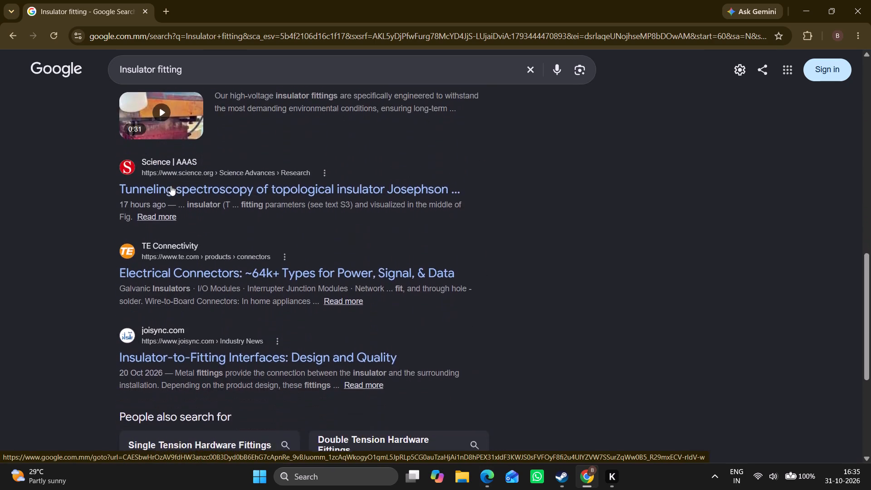
scroll(171, 186, down, 15)
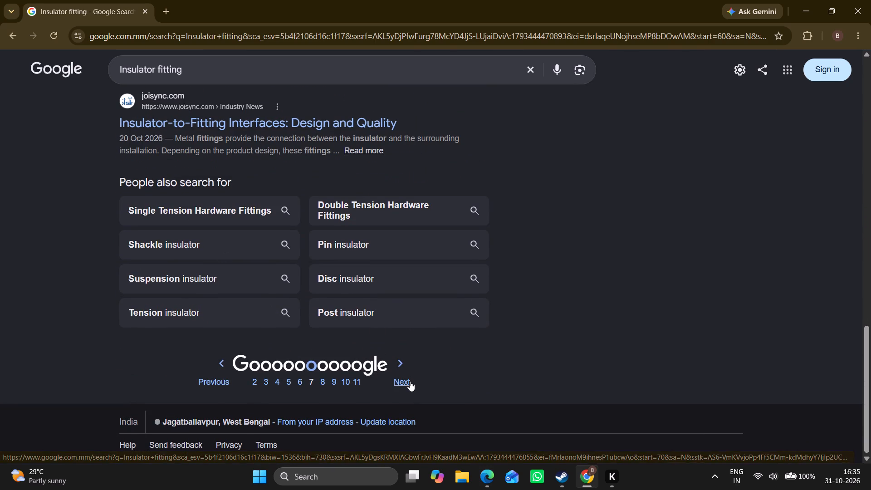
double_click(410, 381)
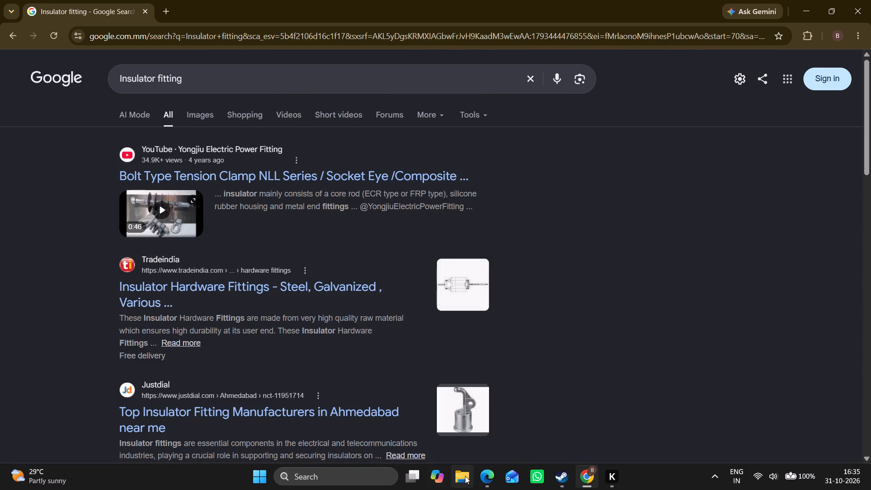
Switch to the Damiano rank sheet in Edge and enter 36 in the Mozambique column for "Insulator fitting".
double_click(481, 480)
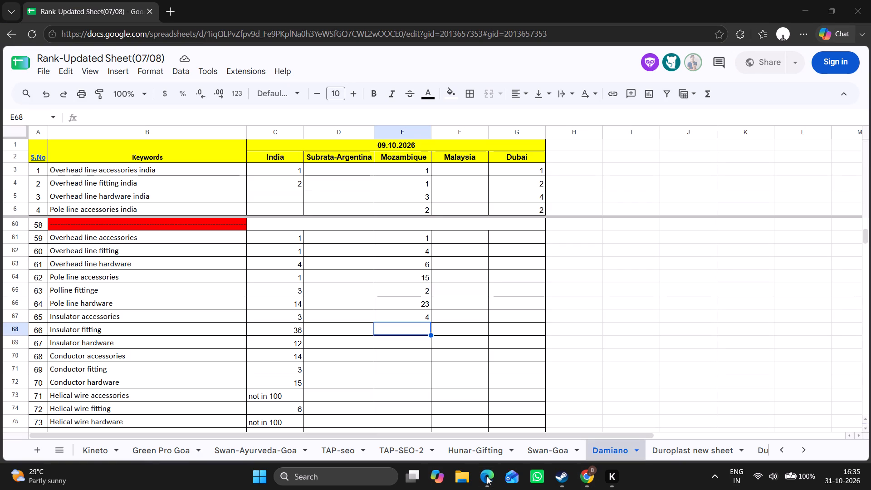
key(3)
key(6)
key(Return)
triple_click(409, 326)
click(409, 326)
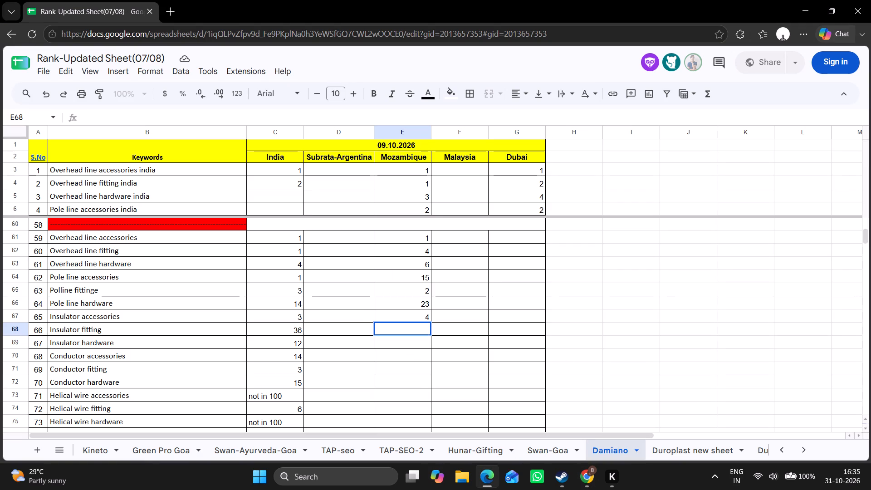
double_click(405, 329)
text(36)
key(Return)
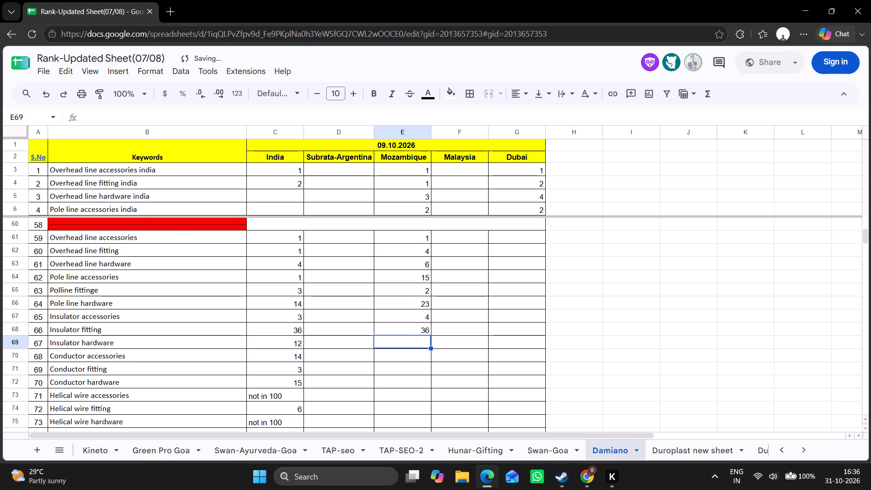
Copy the keyword "Insulator hardware" from the Damiano sheet and open its Mozambique cell for editing.
scroll(319, 293, down, 12)
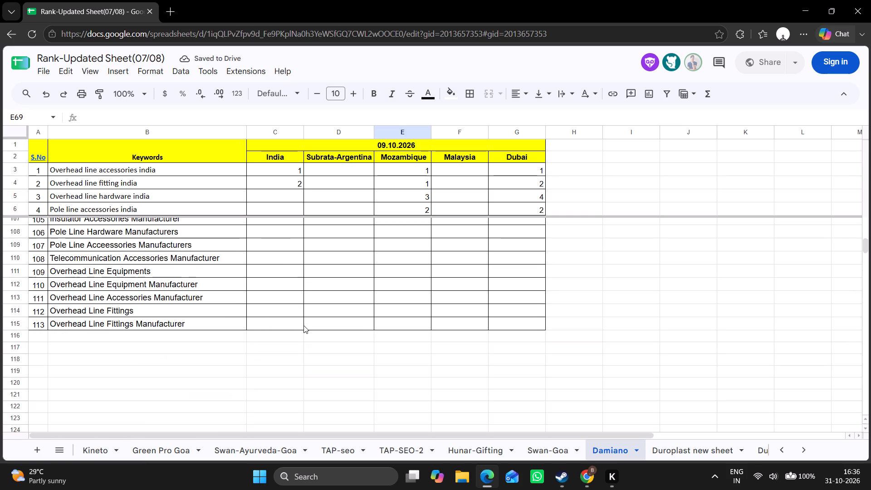
scroll(303, 325, up, 12)
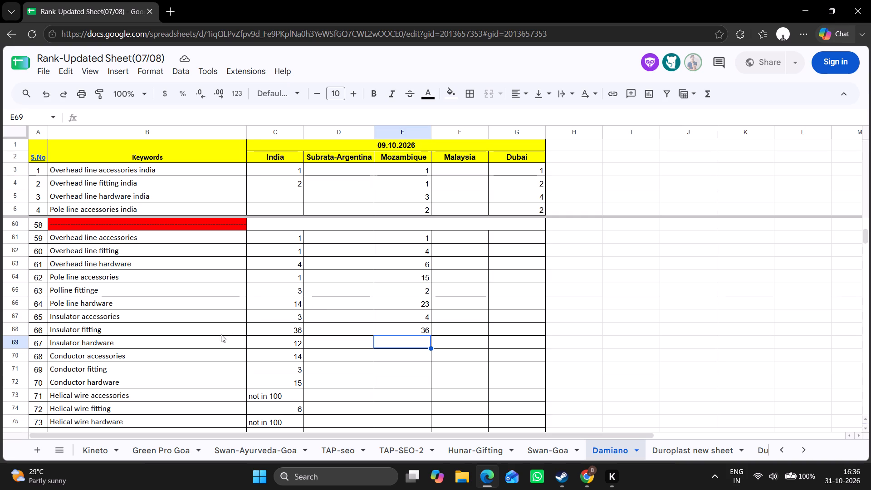
triple_click(208, 336)
double_click(208, 336)
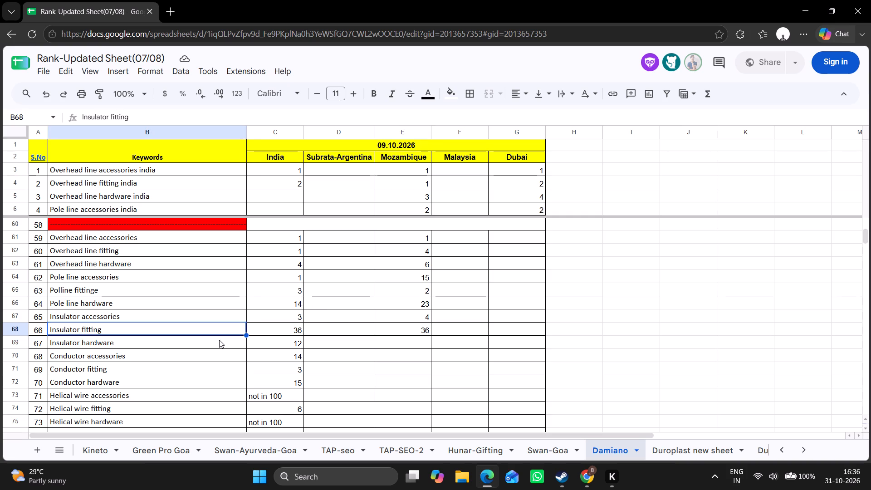
triple_click(220, 340)
click(220, 340)
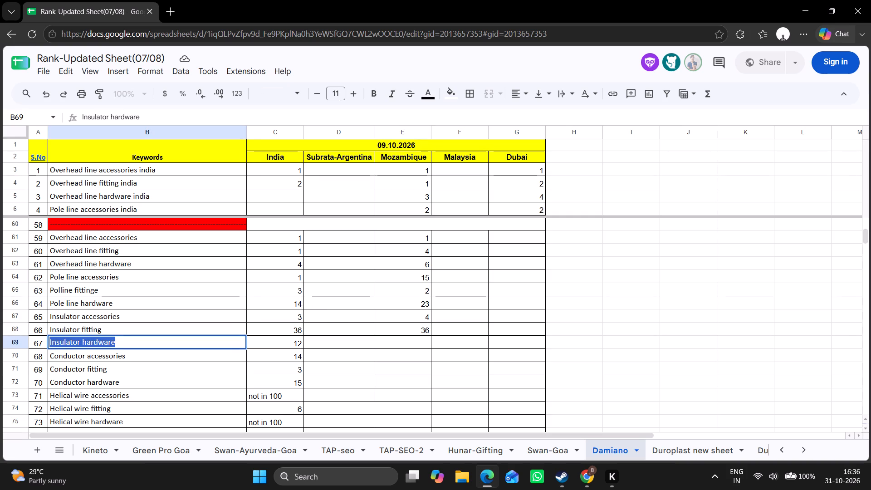
key(ctrl+c)
double_click(400, 344)
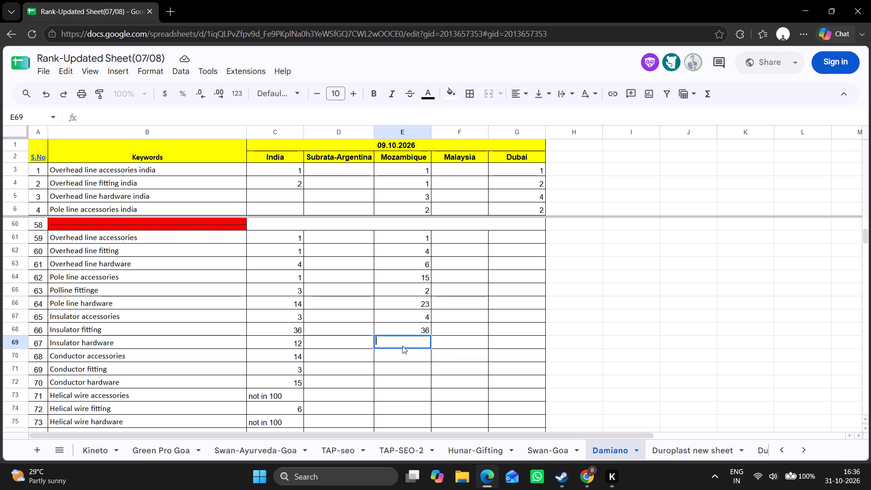
Switch to Chrome and search Google for "Insulator hardware" in place of the previous keyword.
triple_click(585, 481)
triple_click(585, 481)
click(585, 481)
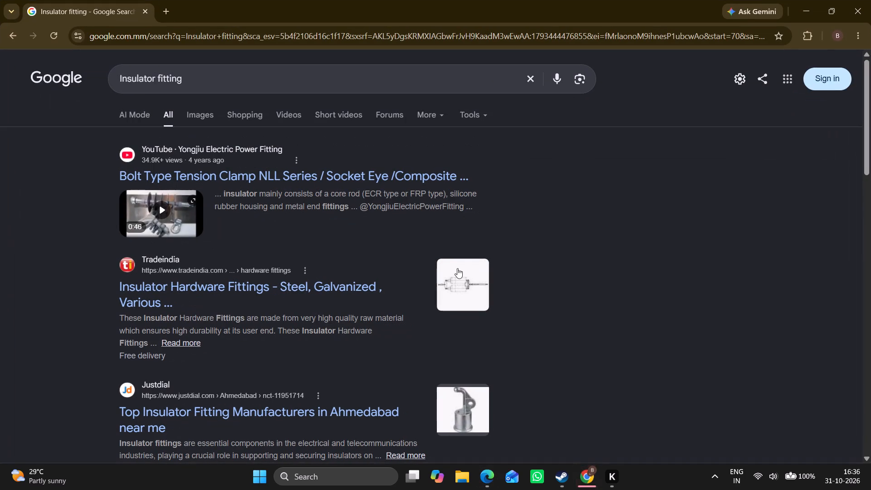
triple_click(377, 76)
double_click(377, 76)
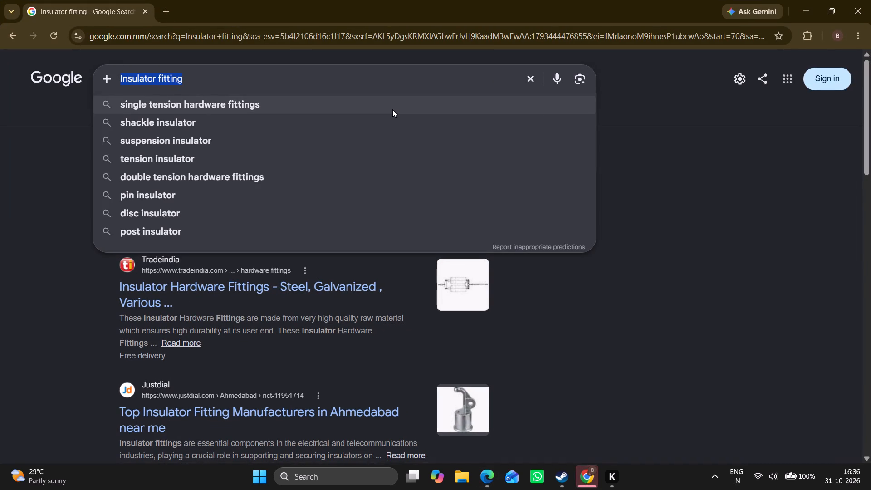
key(ctrl+v)
key(Return)
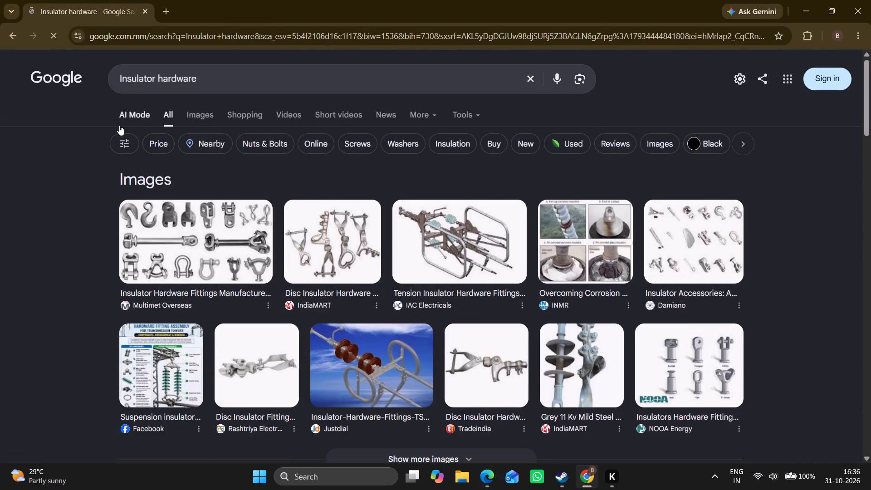
Examine the first page of "Insulator hardware" results for an adamiano.com listing.
scroll(128, 139, down, 4)
scroll(151, 206, down, 4)
scroll(179, 319, down, 2)
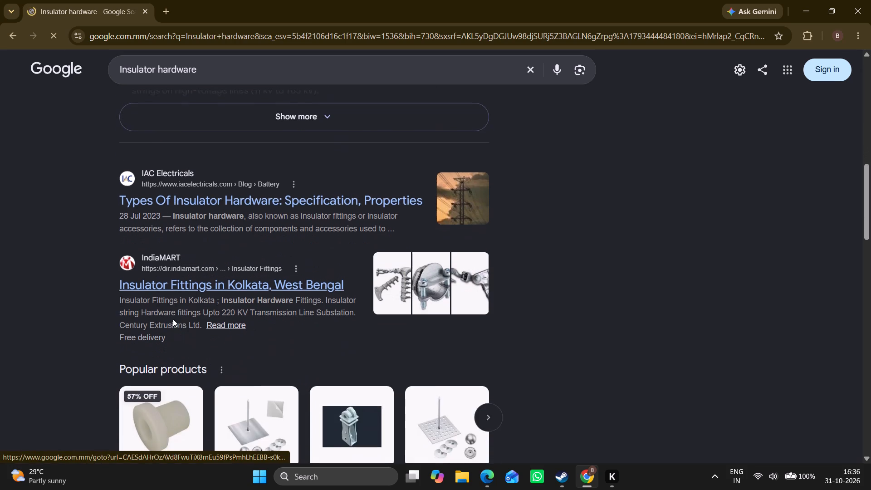
scroll(169, 304, down, 4)
scroll(181, 380, down, 5)
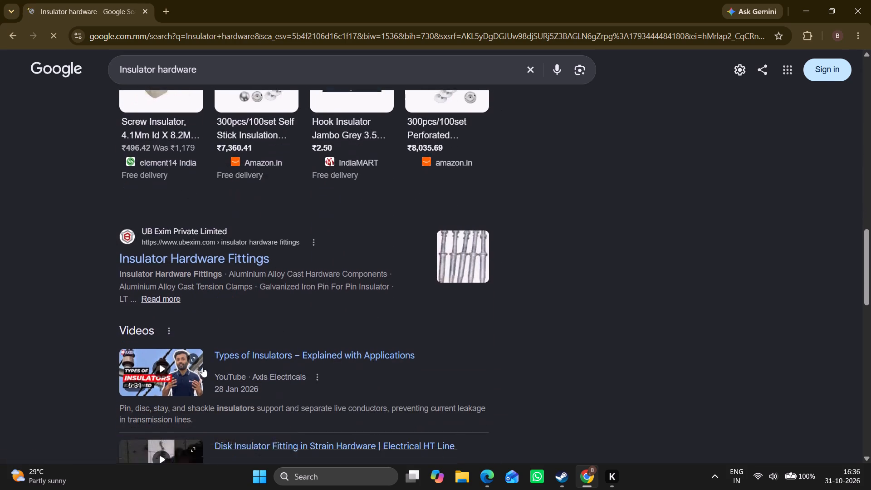
scroll(182, 340, down, 3)
scroll(157, 391, down, 2)
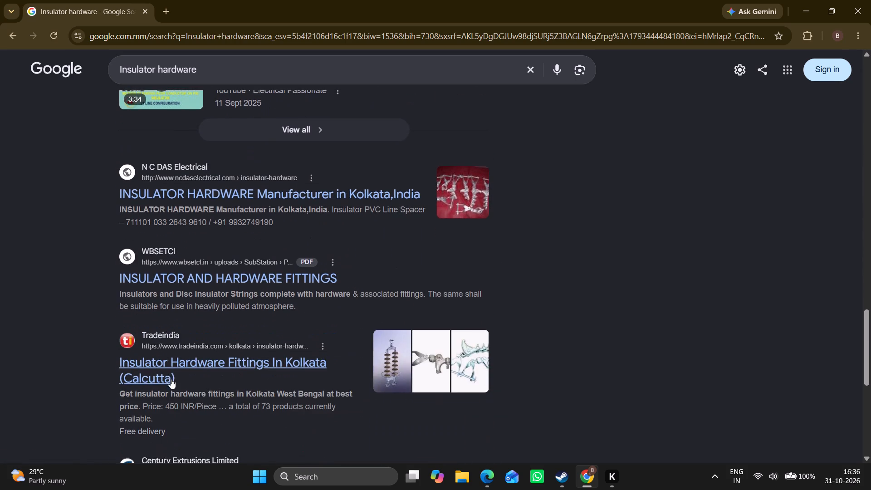
scroll(167, 364, down, 1)
scroll(162, 412, down, 3)
scroll(166, 355, down, 4)
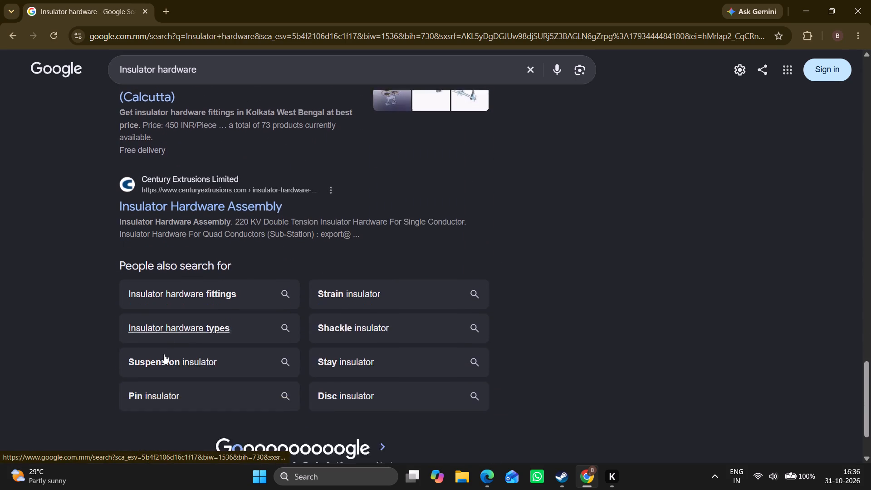
Examine the second page of "Insulator hardware" results for an adamiano.com listing.
double_click(383, 384)
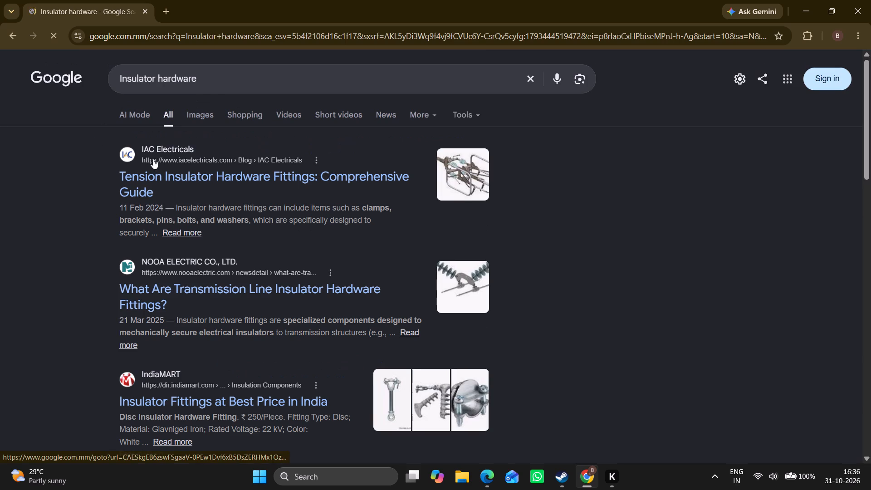
scroll(170, 388, down, 3)
scroll(168, 345, down, 2)
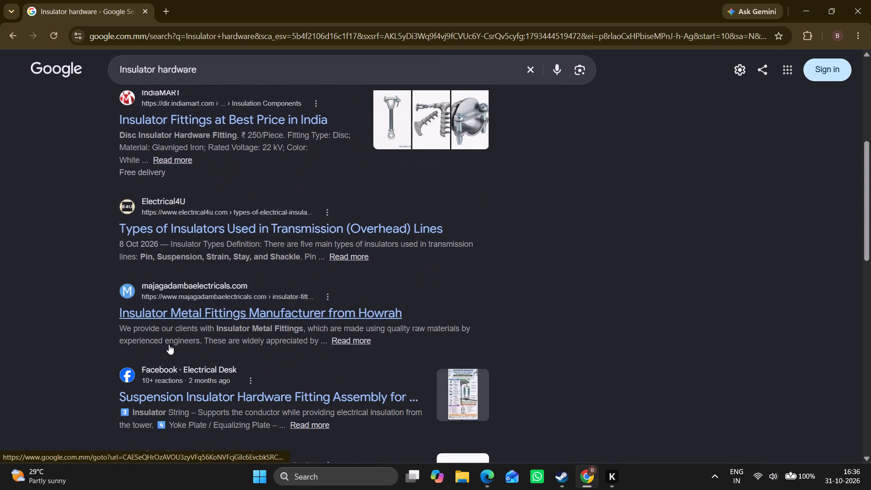
scroll(172, 343, down, 3)
scroll(171, 387, down, 1)
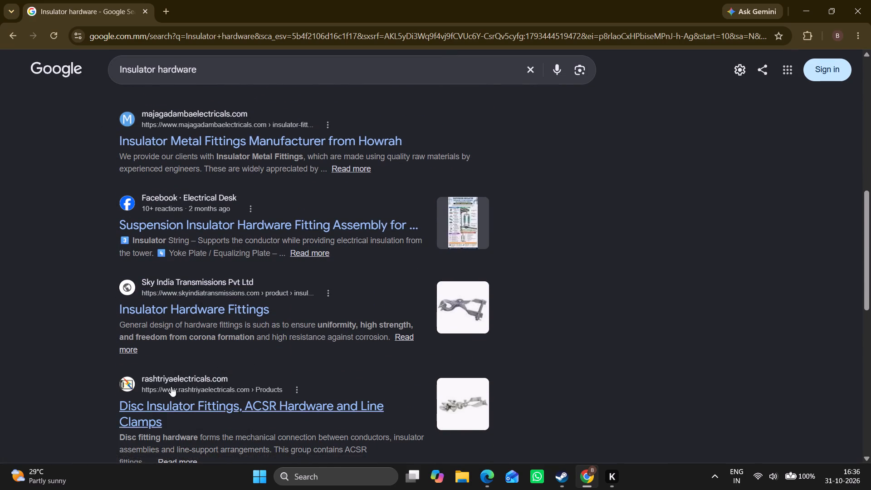
scroll(171, 387, down, 2)
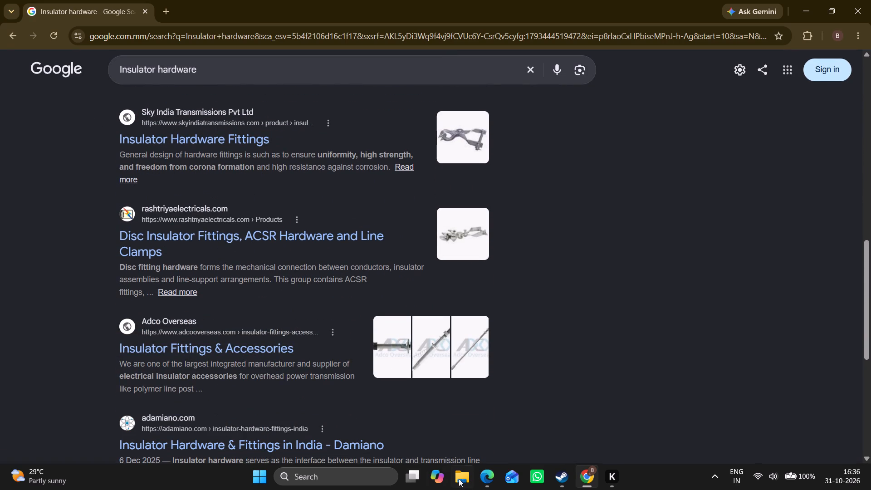
Switch back to the rank sheet in Edge and enter 17 in the Mozambique column for "Insulator hardware".
triple_click(482, 480)
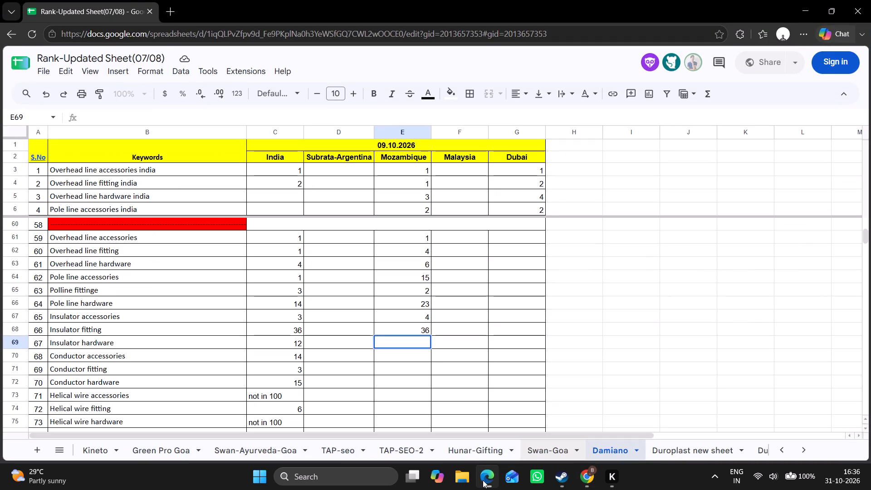
text(17)
key(Return)
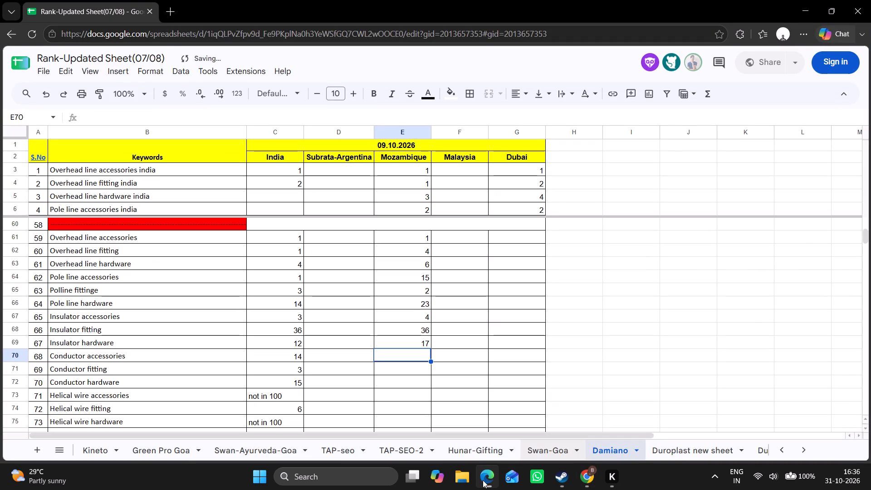
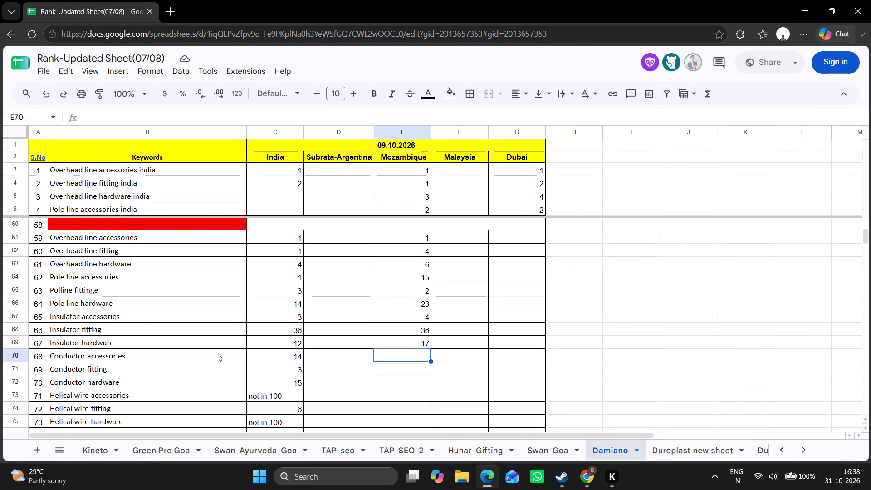
Copy the keyword "Conductor accessories" from the rank sheet, switch to Chrome and search Google for it in place of the previous keyword.
triple_click(198, 353)
click(198, 353)
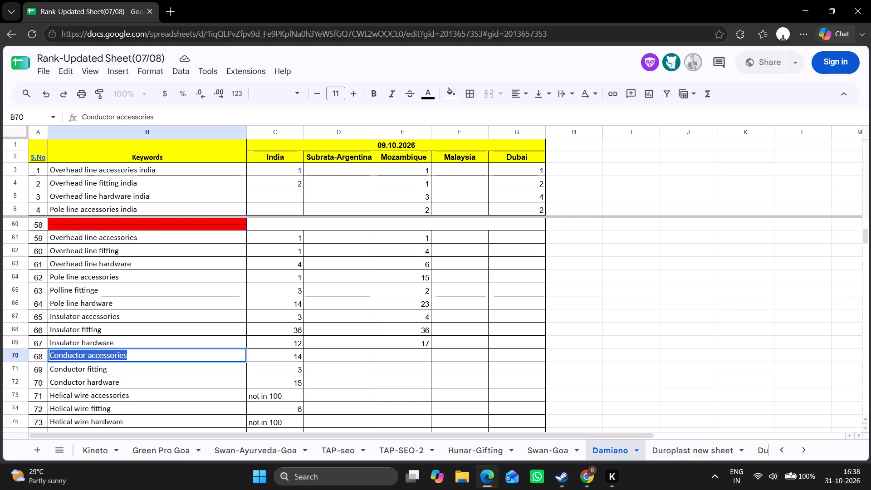
key(ctrl+c)
triple_click(415, 358)
triple_click(586, 476)
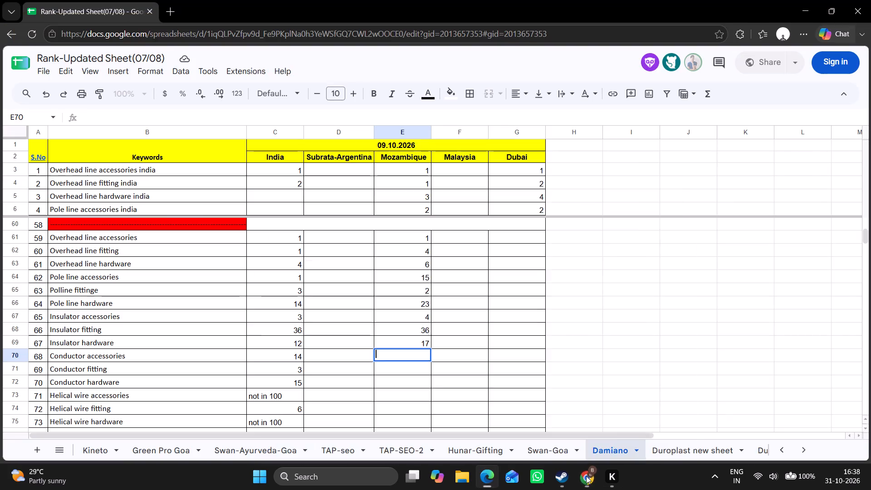
triple_click(586, 476)
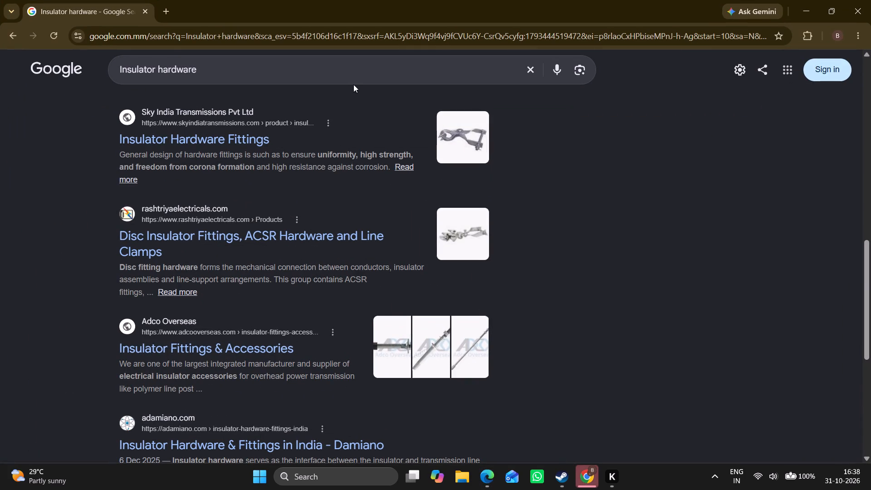
triple_click(344, 74)
click(344, 74)
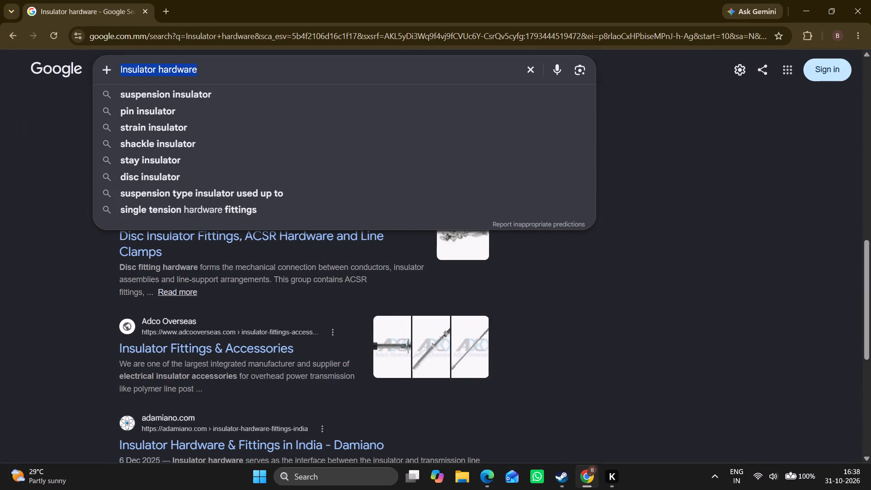
key(ctrl+c)
key(ctrl+v)
key(Return)
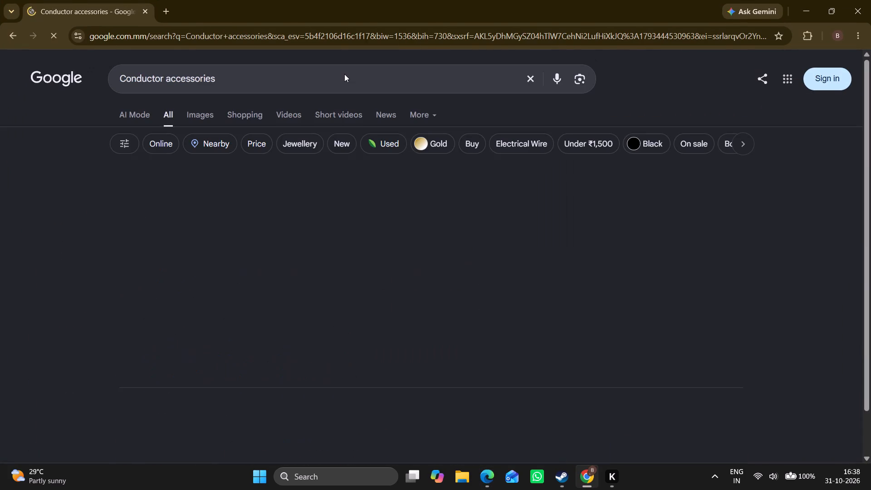
Examine the first page of "Conductor accessories" results for an adamiano.com listing.
scroll(188, 354, down, 8)
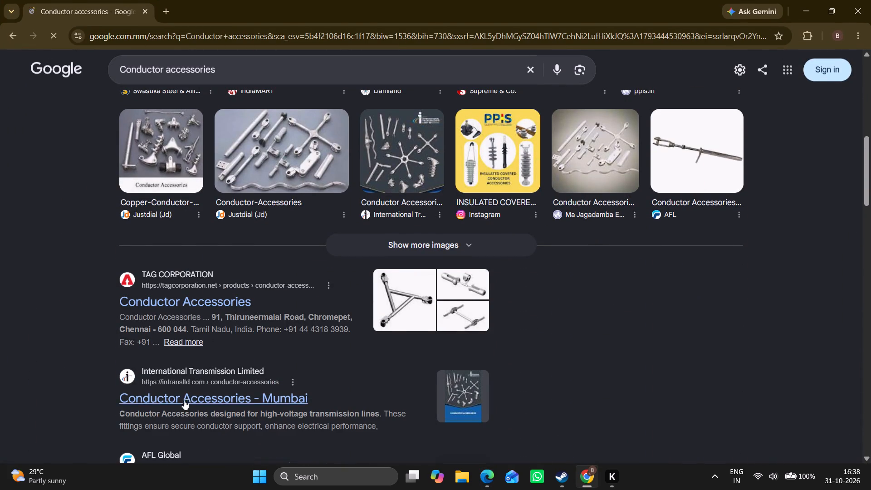
scroll(184, 401, down, 4)
scroll(155, 345, down, 3)
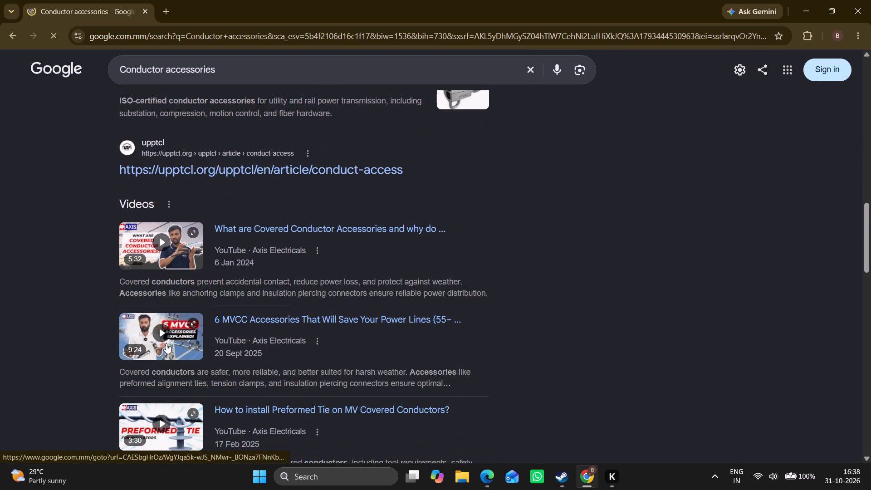
scroll(206, 363, down, 5)
scroll(176, 276, down, 4)
scroll(198, 370, down, 3)
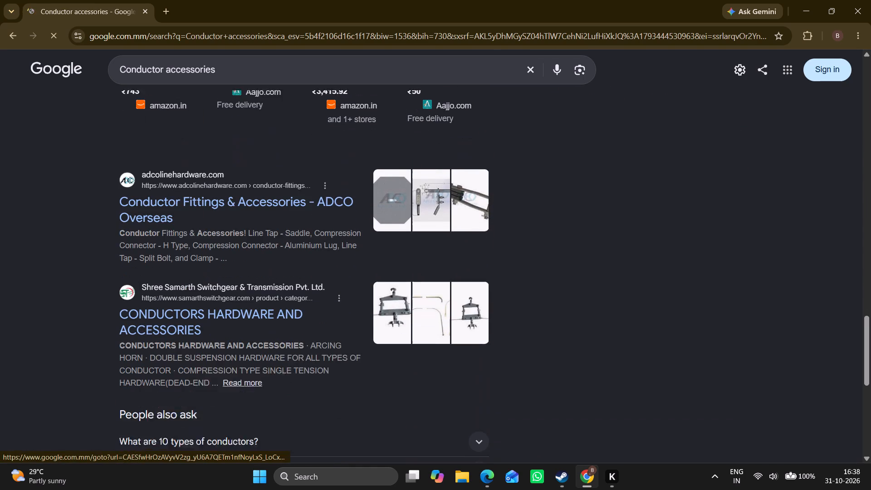
scroll(171, 296, down, 3)
scroll(396, 353, down, 6)
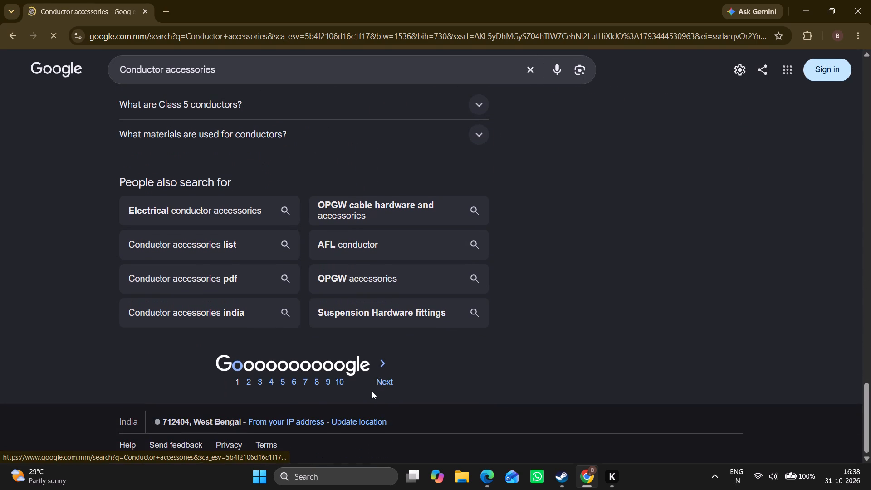
Examine the second and third pages of "Conductor accessories" results for an adamiano.com listing.
triple_click(374, 382)
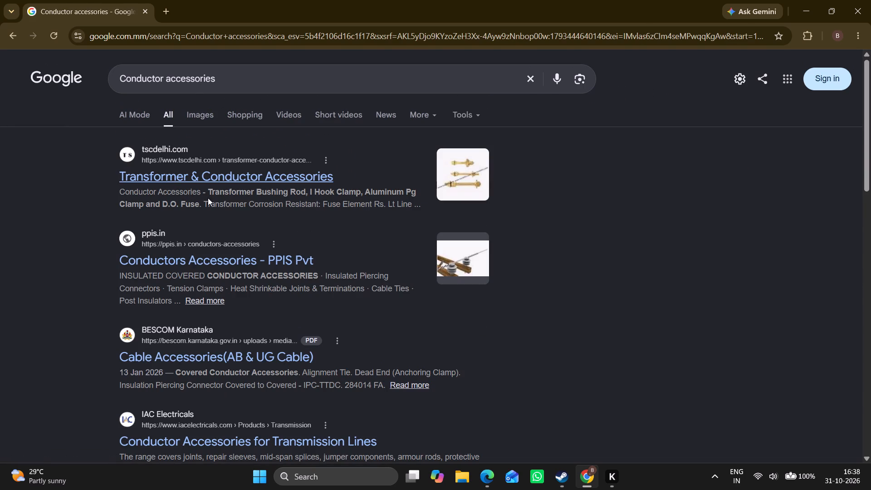
scroll(154, 426, down, 3)
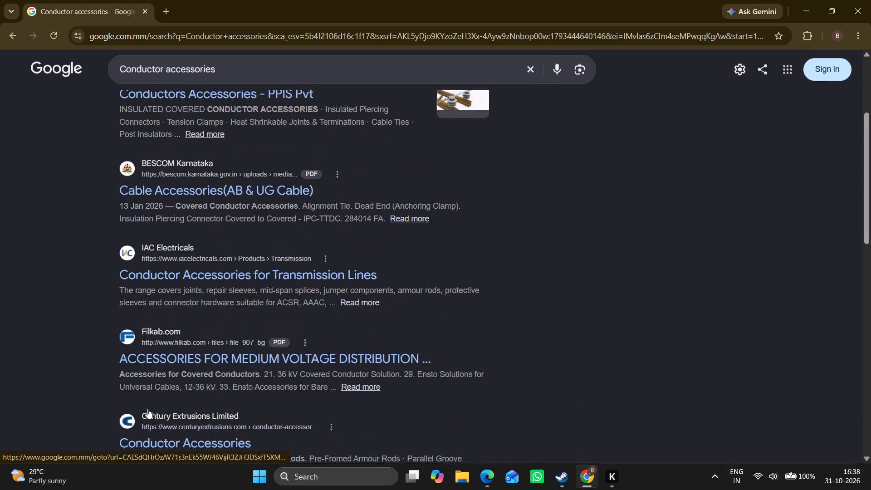
scroll(152, 348, down, 1)
scroll(171, 393, down, 4)
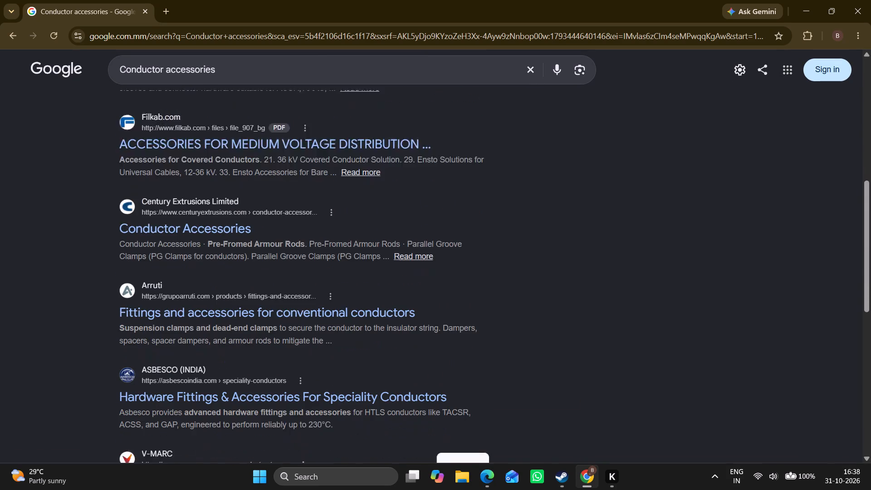
scroll(160, 359, down, 6)
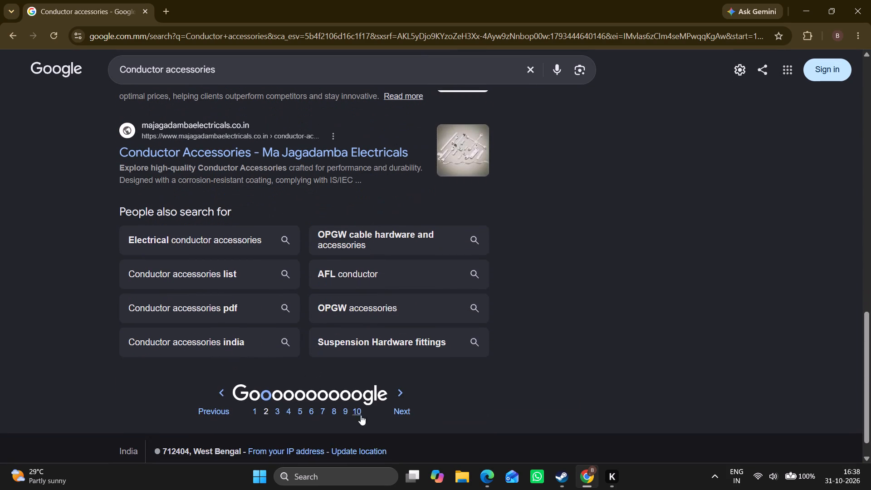
double_click(399, 414)
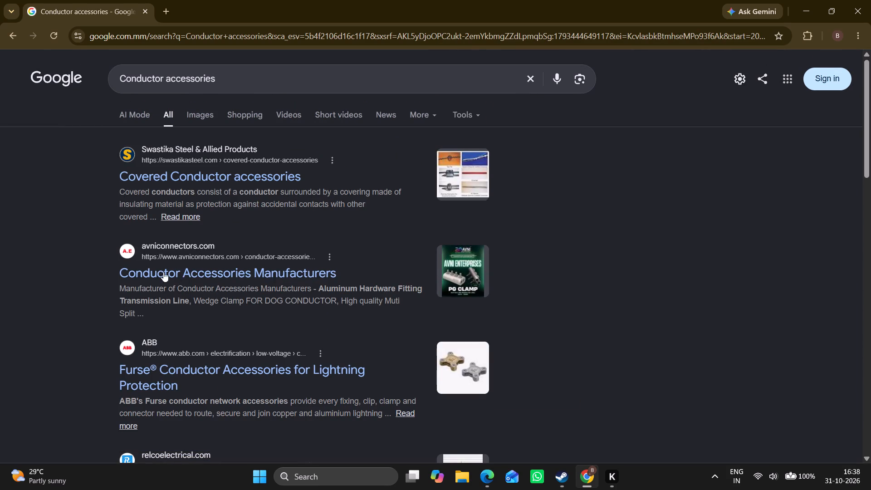
scroll(167, 356, down, 5)
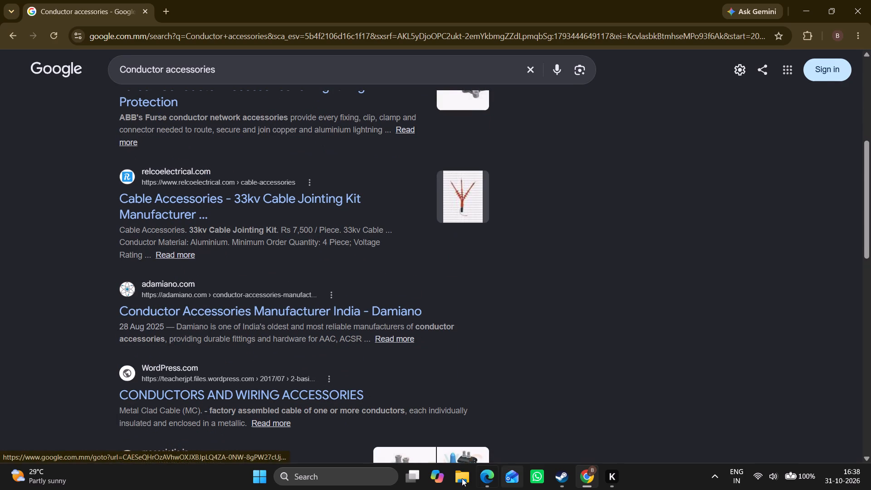
Switch back to the rank sheet in Edge and enter 21 in the Mozambique column for "Conductor accessories".
double_click(489, 485)
double_click(488, 484)
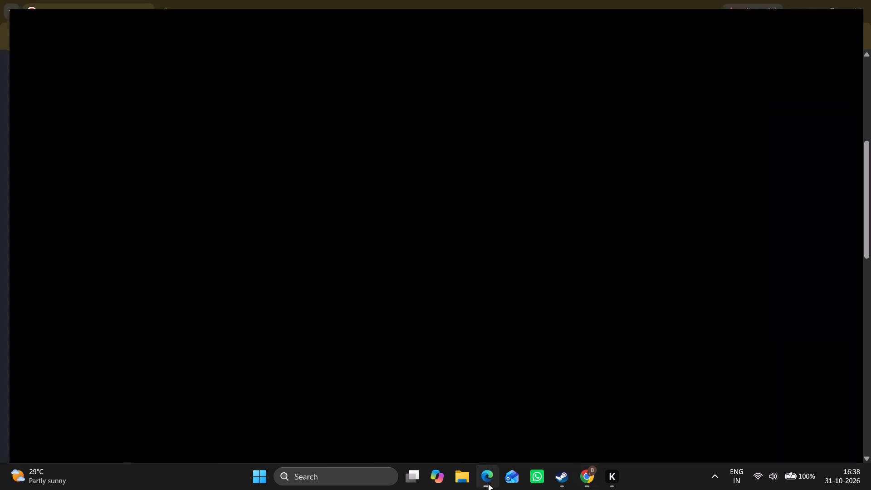
double_click(489, 484)
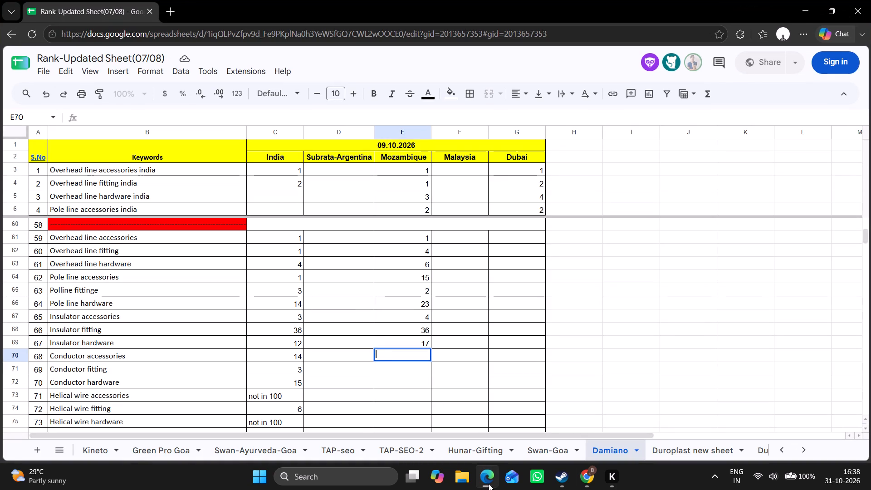
text(21)
key(Return)
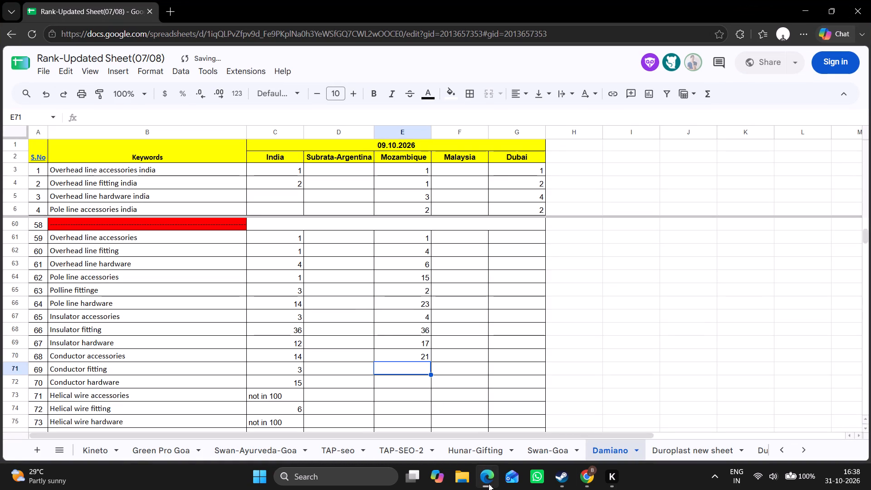
Enter Mozambique ranks of 3 for "Conductor fitting" and 16 for "Conductor hardware".
key(3)
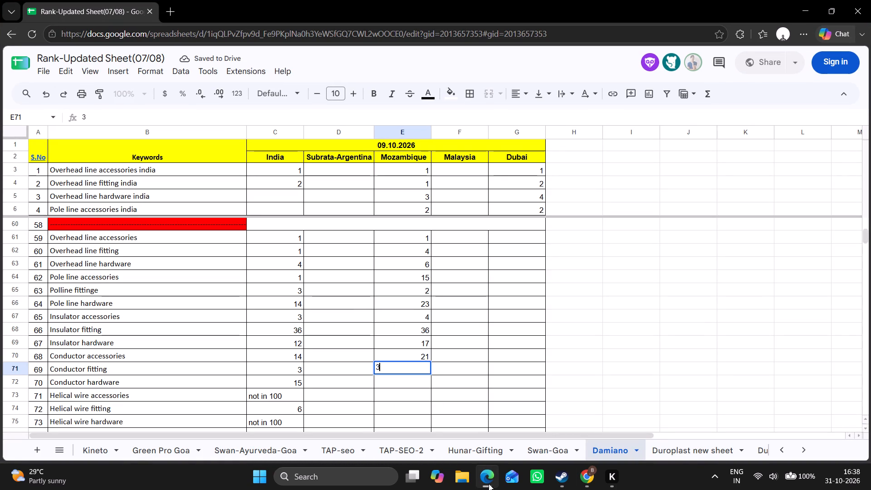
key(Return)
text(16)
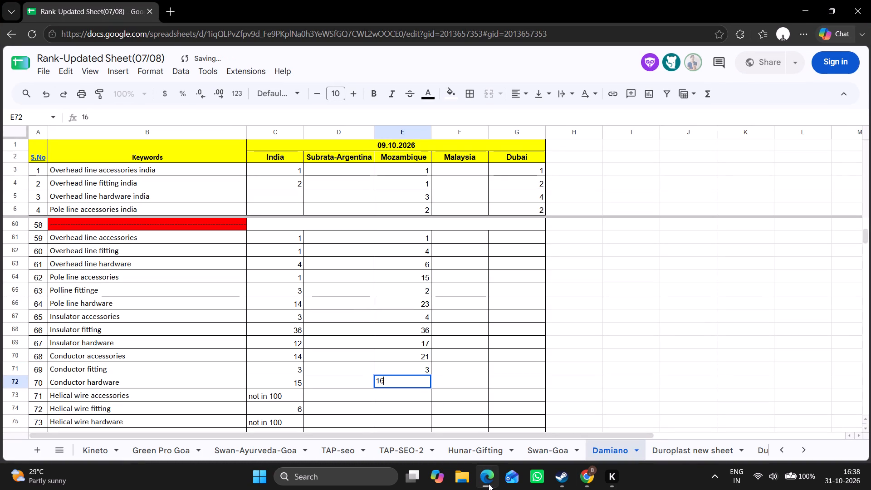
key(Return)
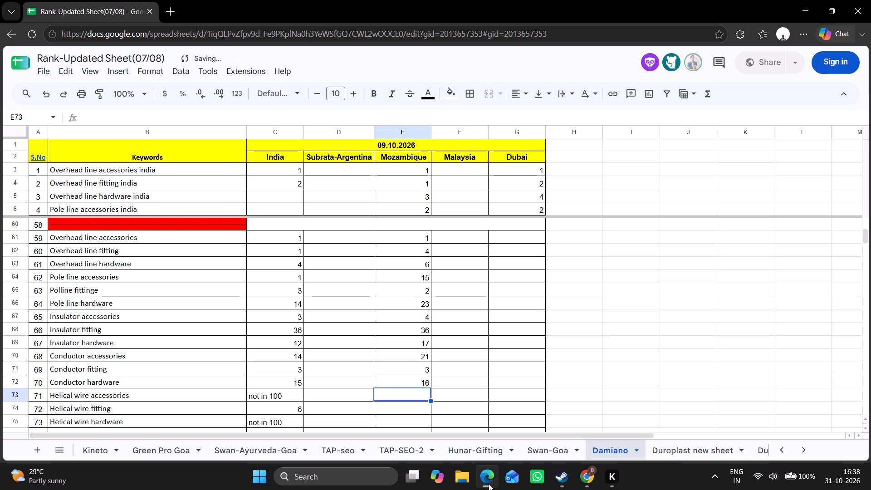
Enter "Not in 100" in the Mozambique column for "Helical wire accessories".
key(shift+n)
text(ot)
key(space)
text(in 100)
key(Return)
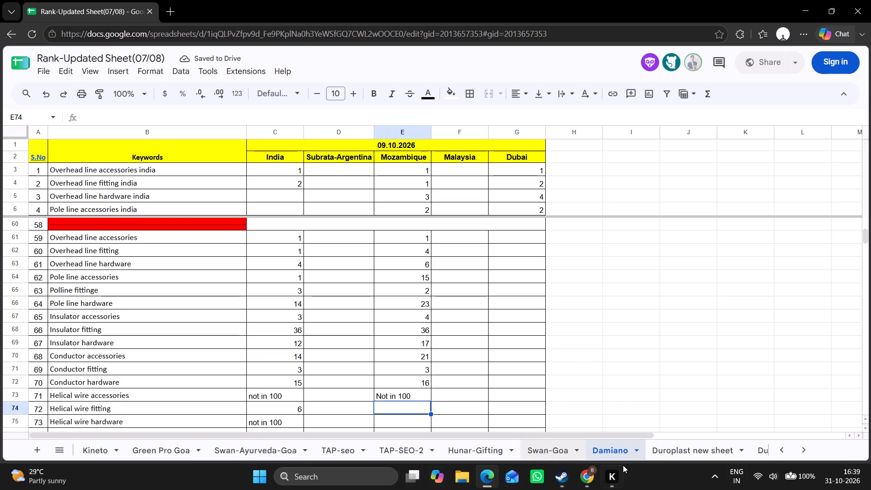
Look over the remaining keyword rows down to the end of the Damiano list and return to the "Helical wire fitting" row.
scroll(623, 465, down, 2)
scroll(618, 349, down, 12)
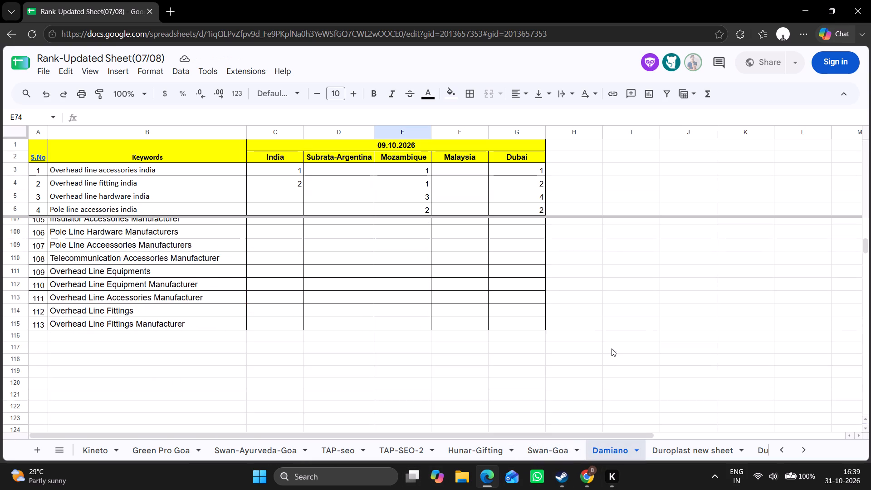
scroll(612, 348, up, 9)
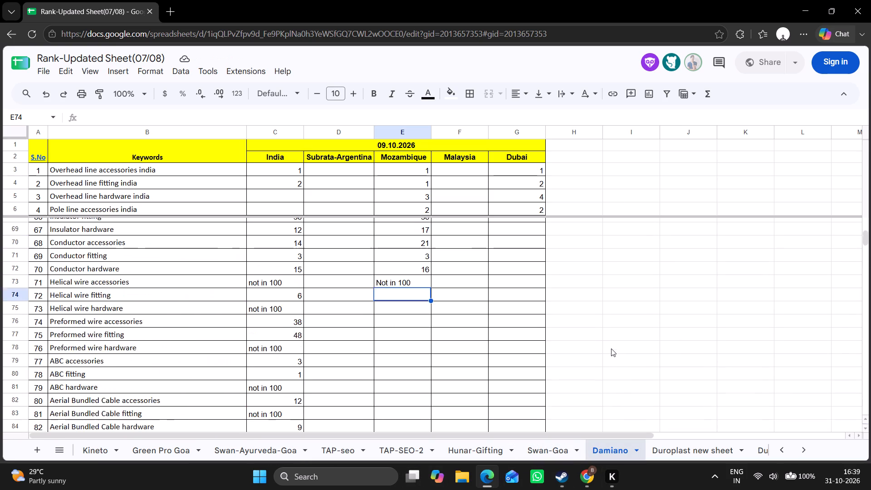
scroll(611, 348, up, 2)
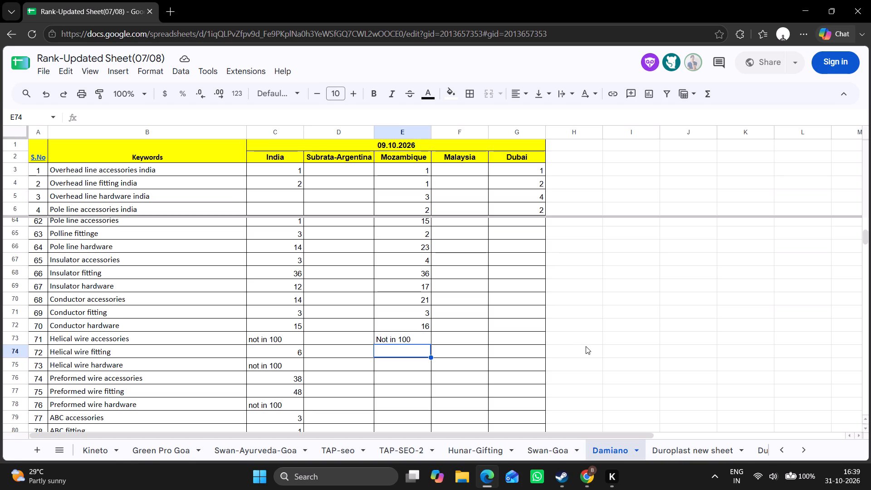
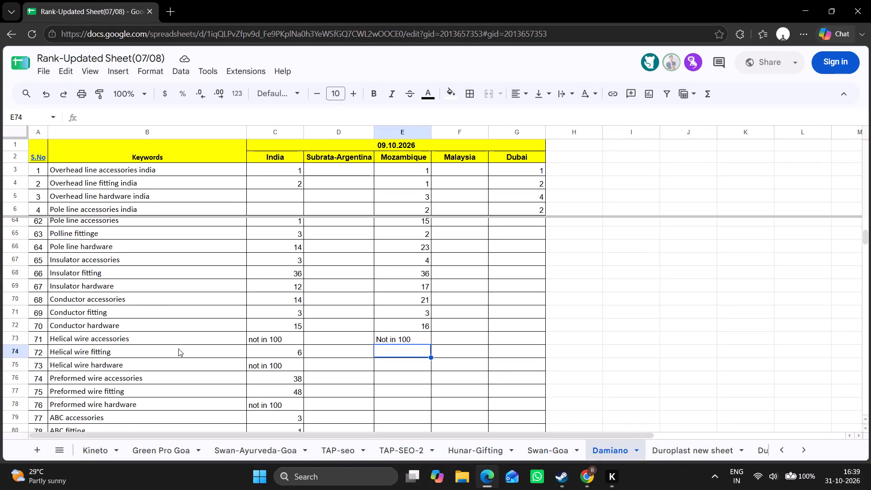
Copy the keyword "Helical wire fitting" from the rank sheet and search Google for it in Chrome.
triple_click(191, 350)
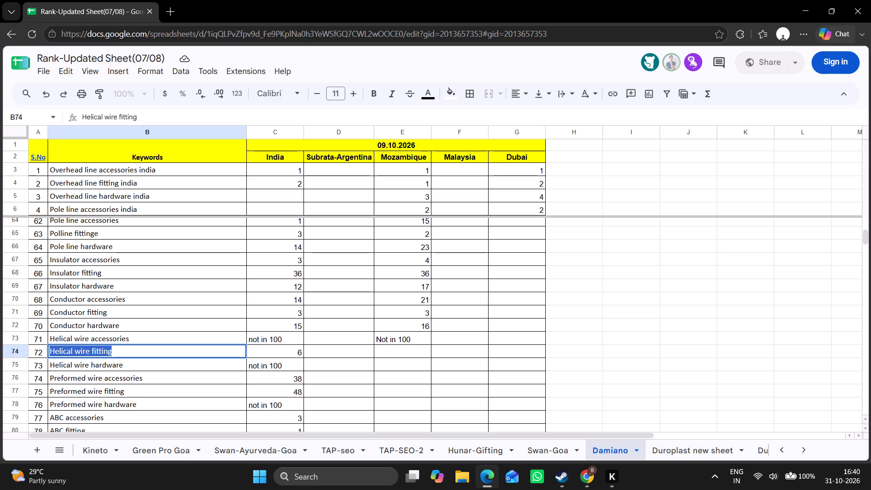
key(ctrl+c)
triple_click(400, 352)
click(399, 352)
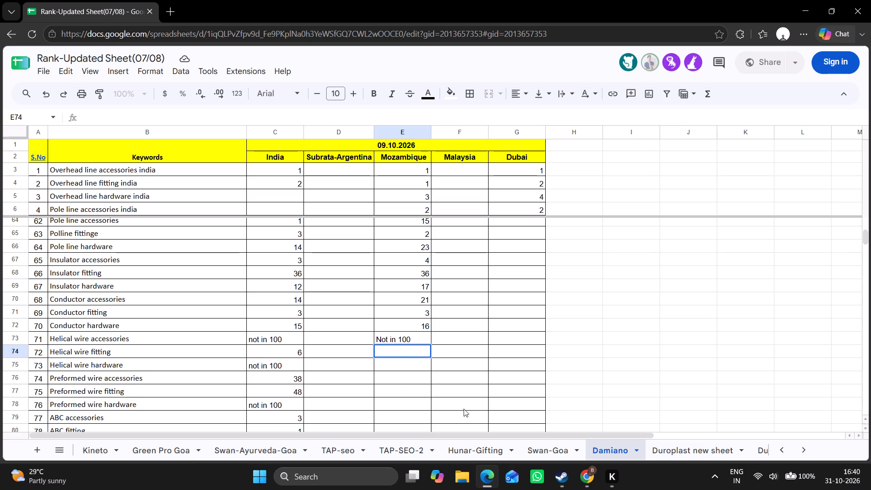
triple_click(588, 482)
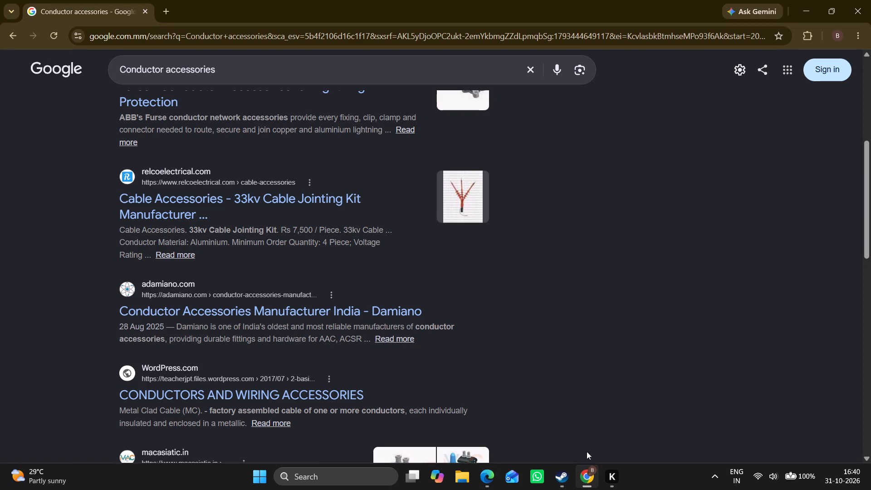
triple_click(533, 66)
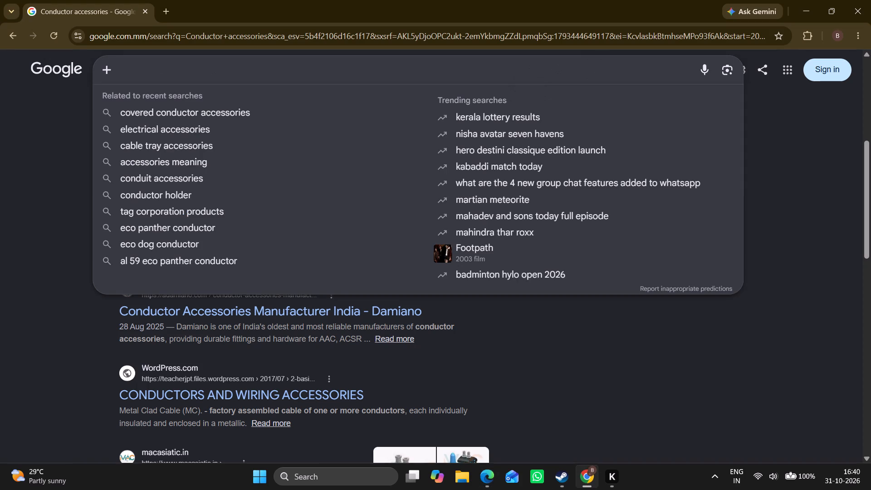
key(ctrl+v)
key(Return)
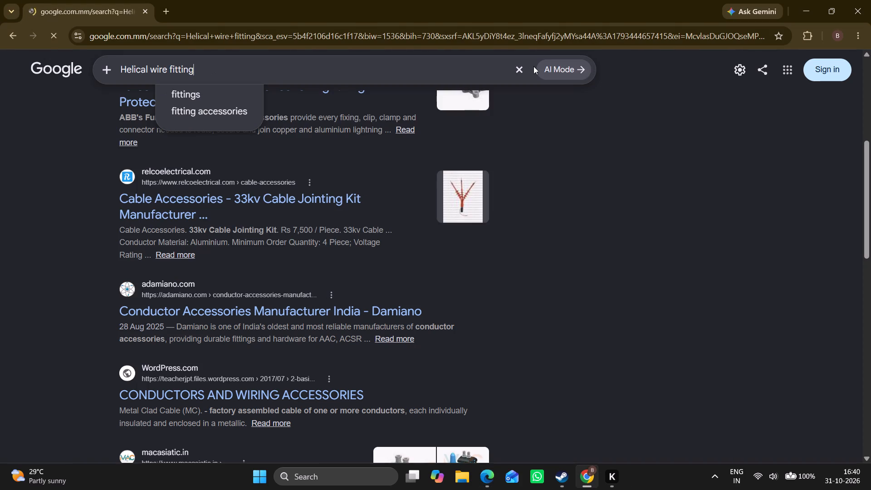
Examine the "Helical wire fitting" search results to find the position of the adamiano.com listing.
scroll(209, 189, down, 3)
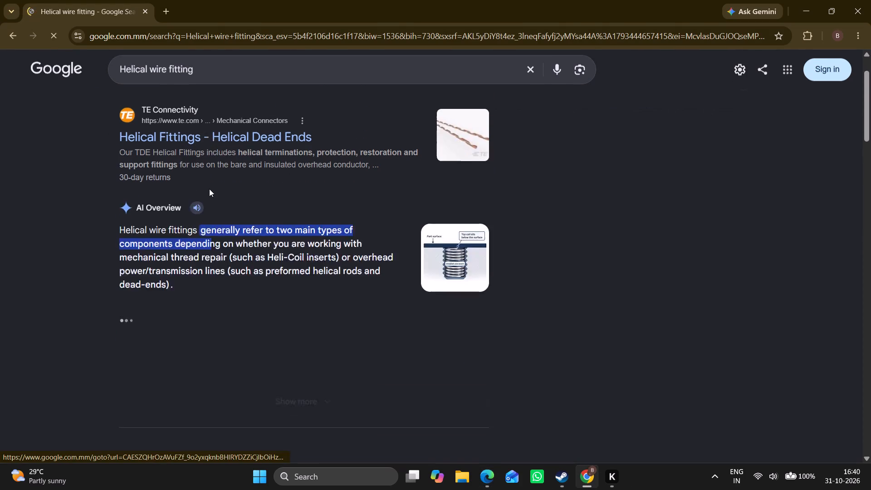
scroll(209, 189, down, 2)
scroll(183, 260, down, 15)
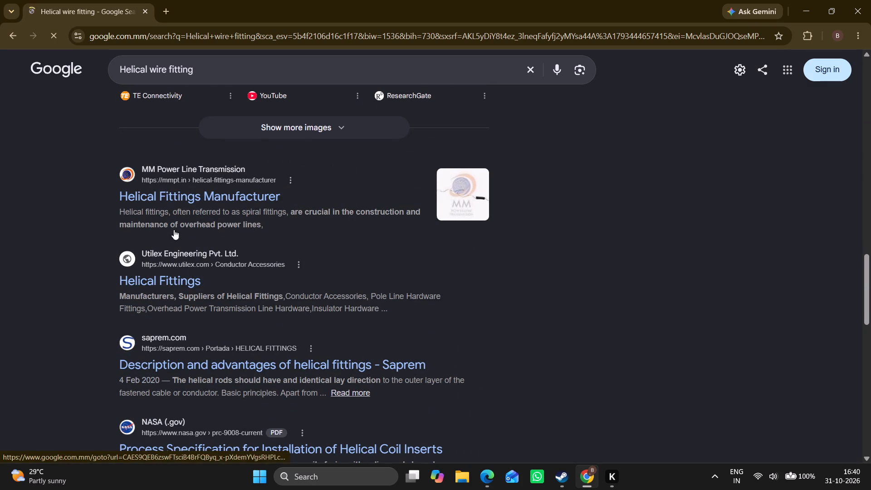
scroll(159, 436, down, 1)
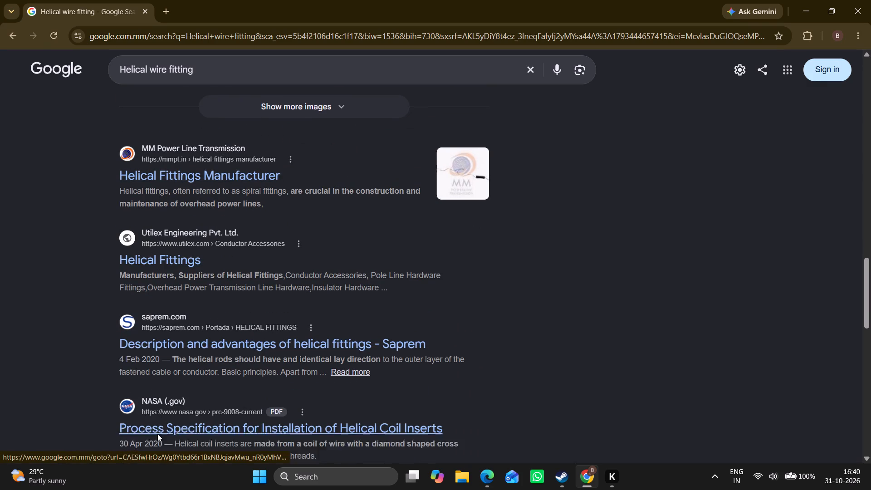
scroll(152, 403, down, 8)
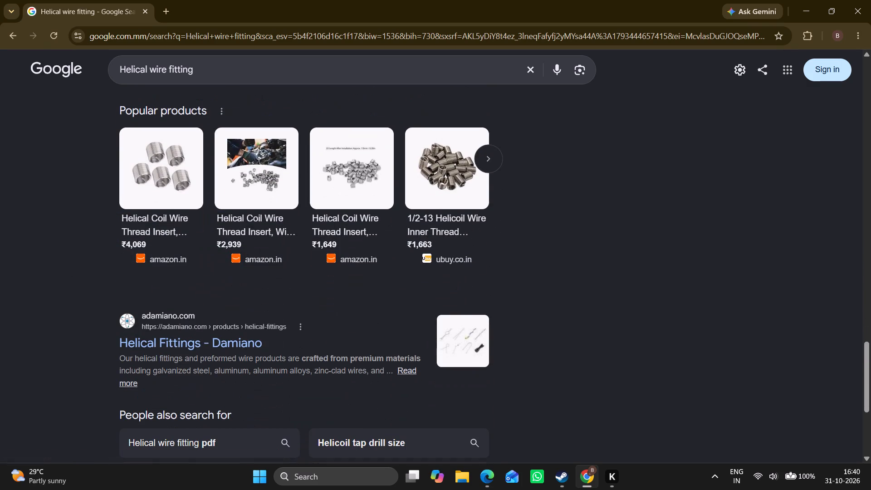
Switch back to the rank sheet in Edge and enter 7 in the Mozambique column for "Helical wire fitting".
triple_click(484, 474)
double_click(484, 474)
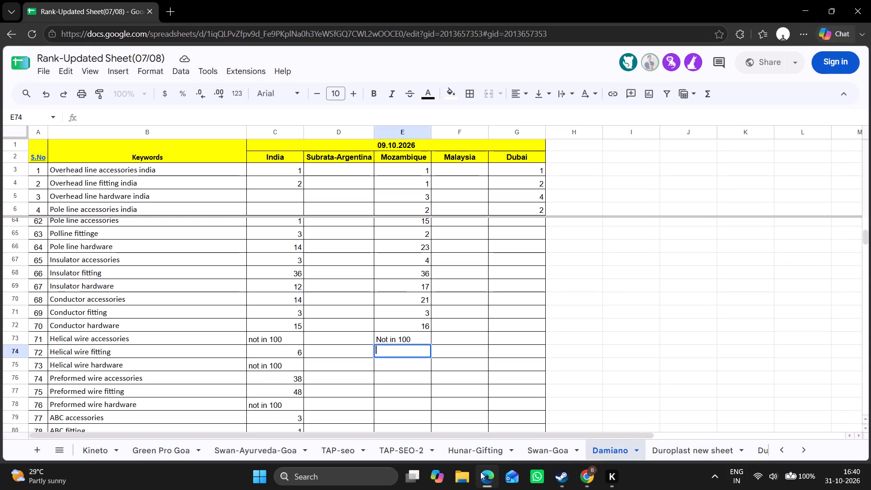
key(7)
key(Return)
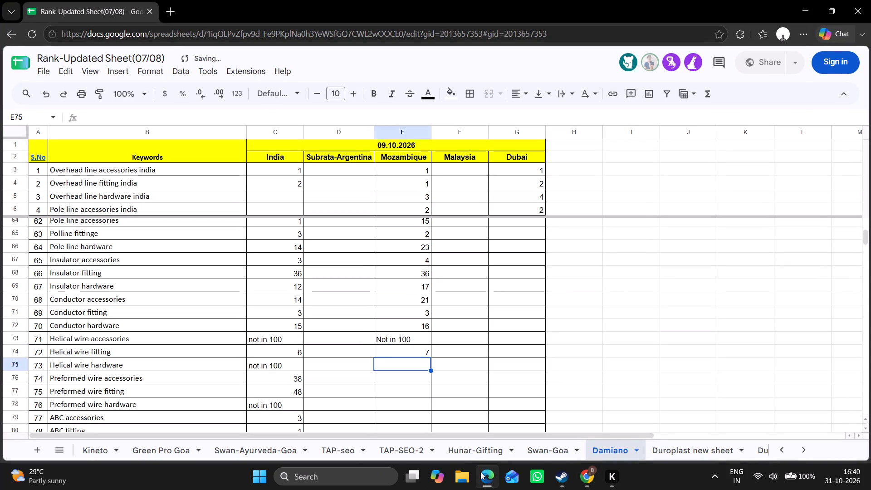
Enter "Not in 100" in the Mozambique column for "Helical wire hardware".
key(shift+n)
text(ot in 100)
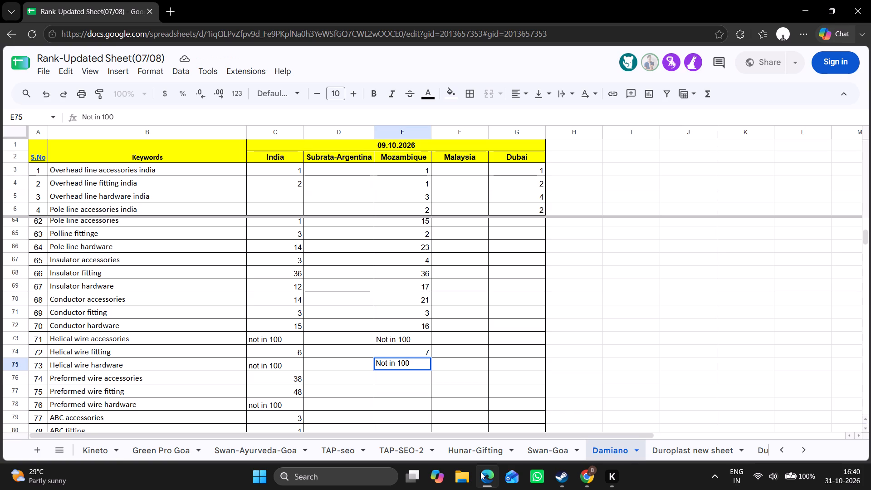
key(Return)
Look over the Damiano keyword list to review the filled and remaining rank rows.
scroll(467, 413, down, 4)
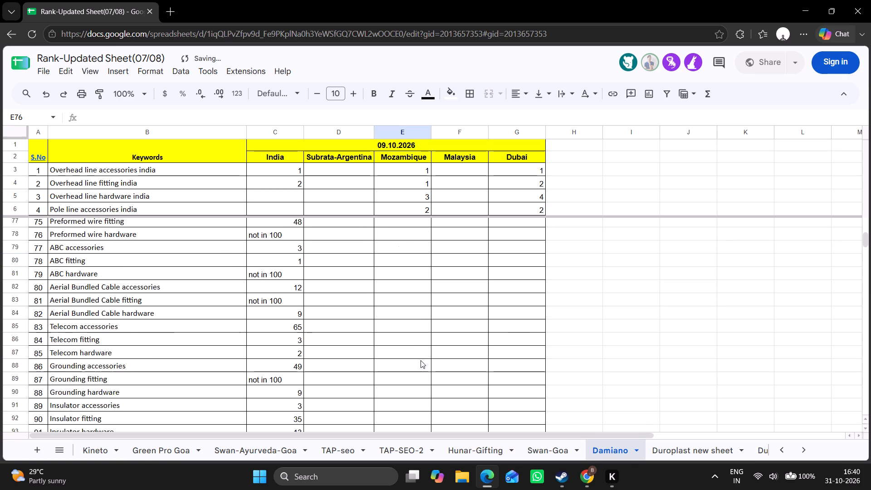
scroll(421, 360, down, 6)
scroll(417, 361, up, 10)
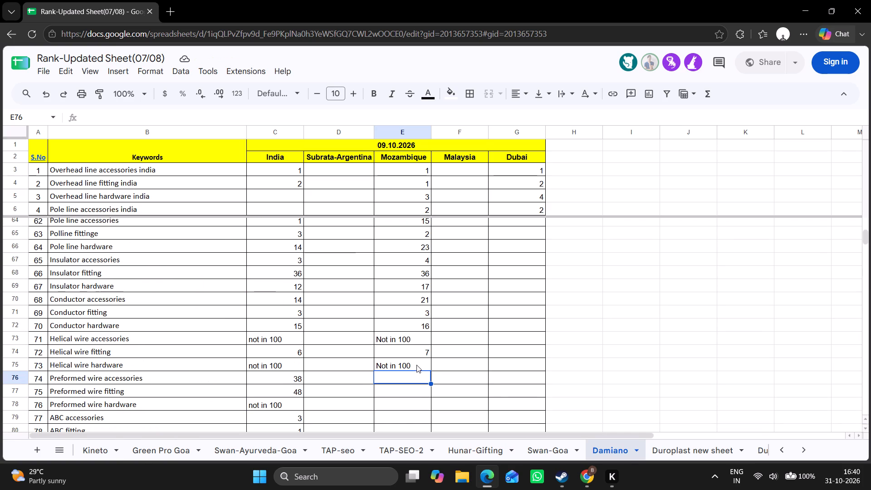
scroll(416, 365, up, 5)
scroll(469, 255, up, 10)
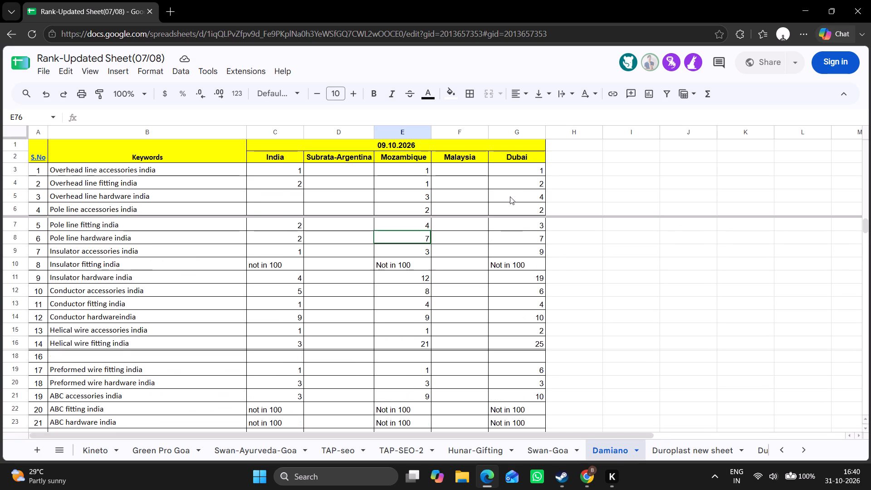
scroll(554, 246, up, 4)
scroll(535, 254, down, 4)
scroll(526, 309, down, 4)
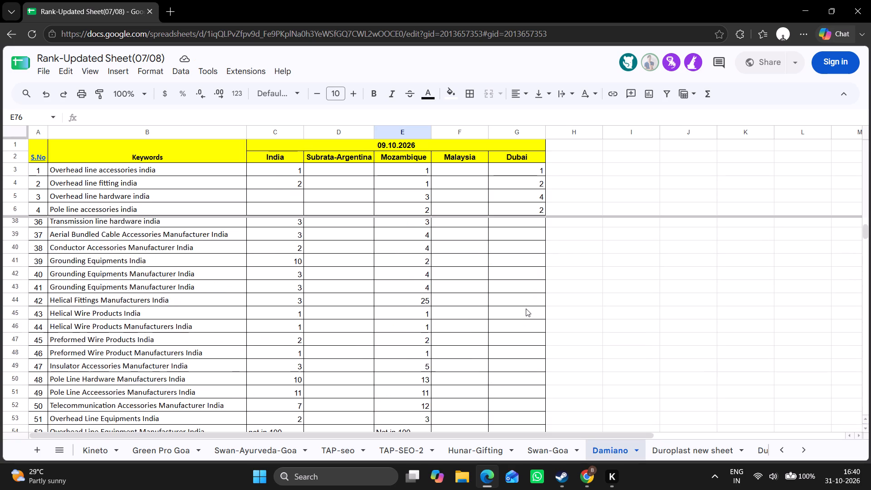
scroll(526, 309, down, 6)
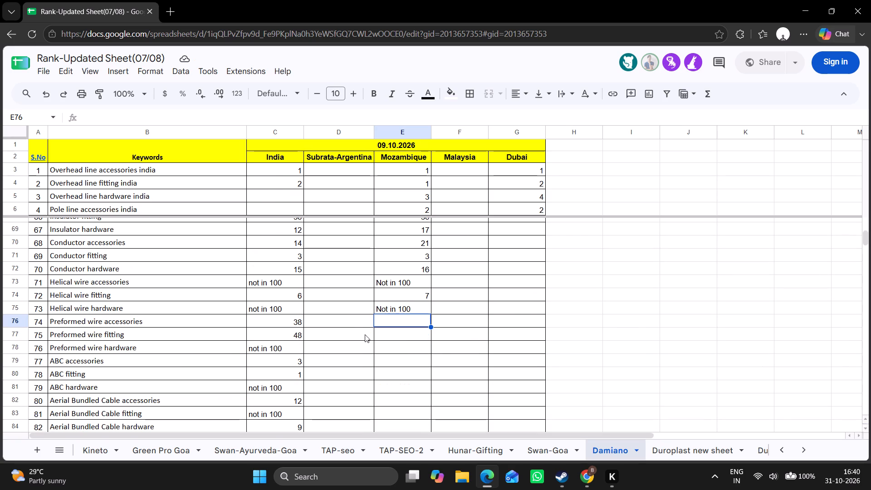
scroll(362, 341, down, 9)
scroll(359, 325, up, 5)
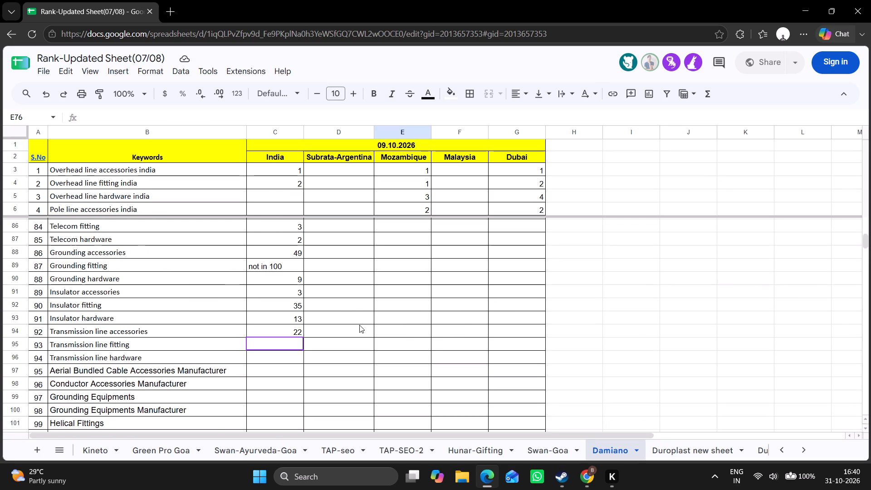
scroll(361, 322, up, 6)
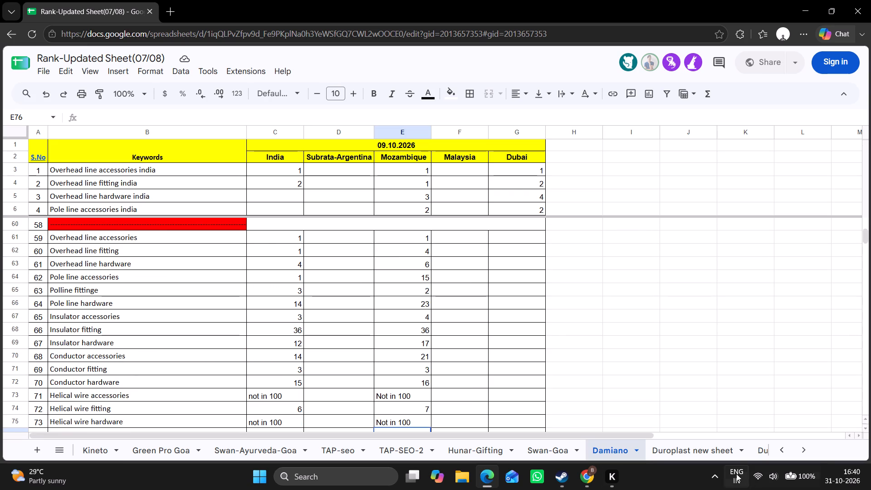